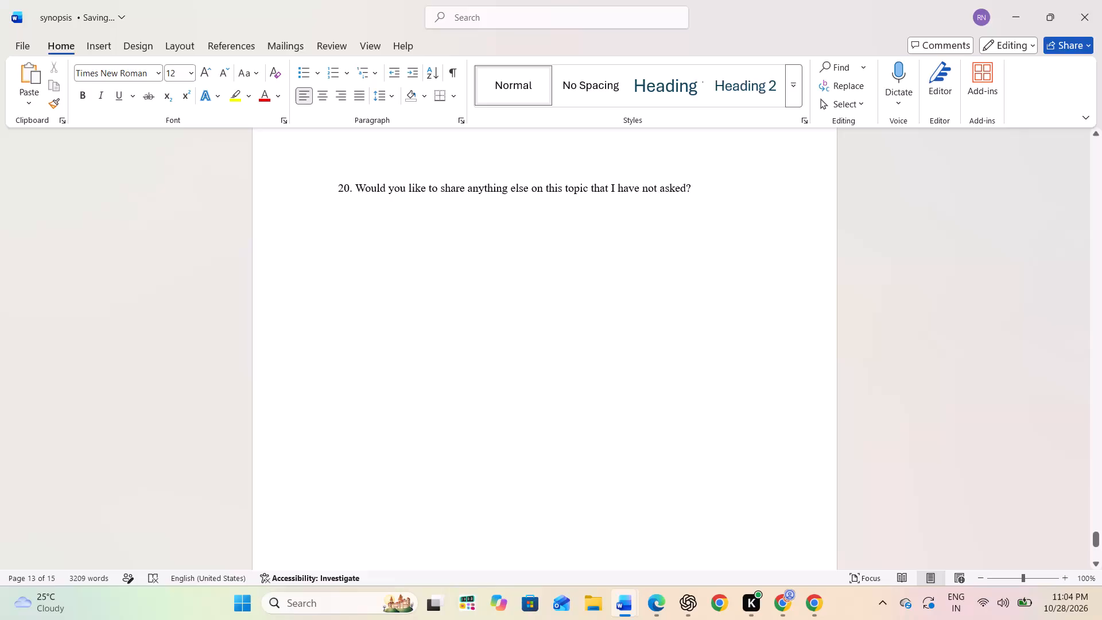
Look through the synopsis, checking the references, the appendix and the document's end, and return to the title page.
scroll(492, 474, "up", 9)
scroll(492, 474, "down", 1)
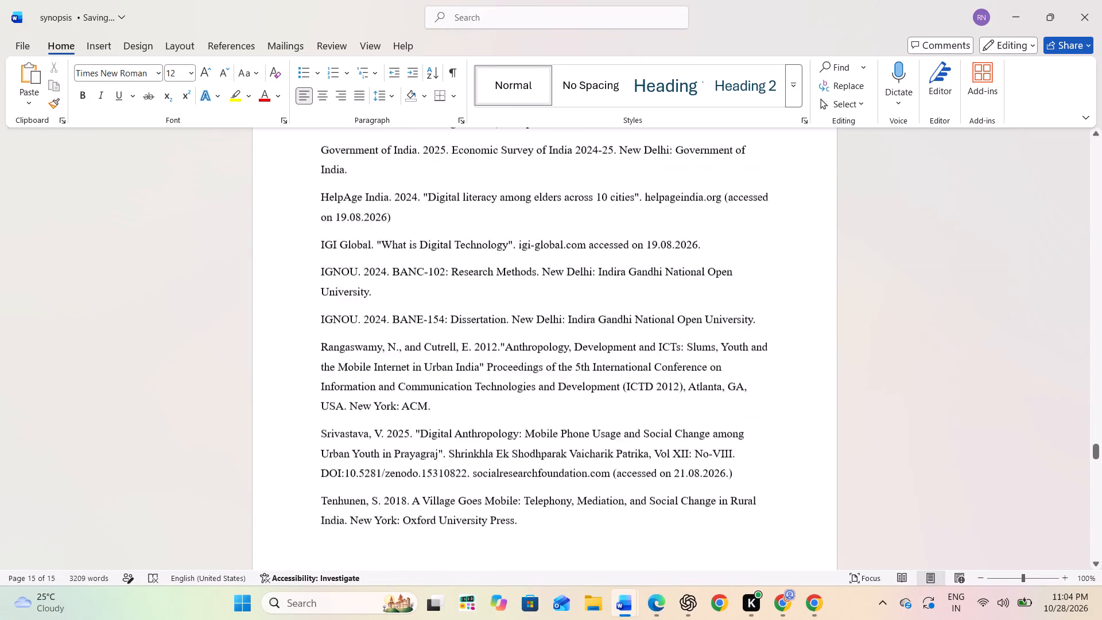
scroll(492, 474, "down", 1)
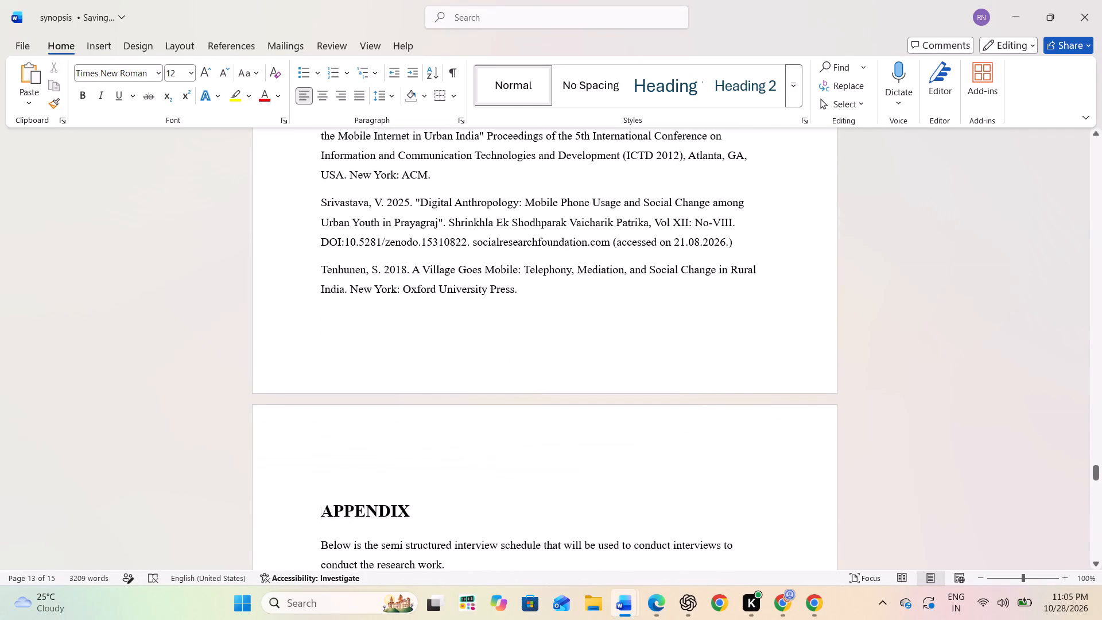
key("BackSpace")
scroll(492, 474, "down", 12)
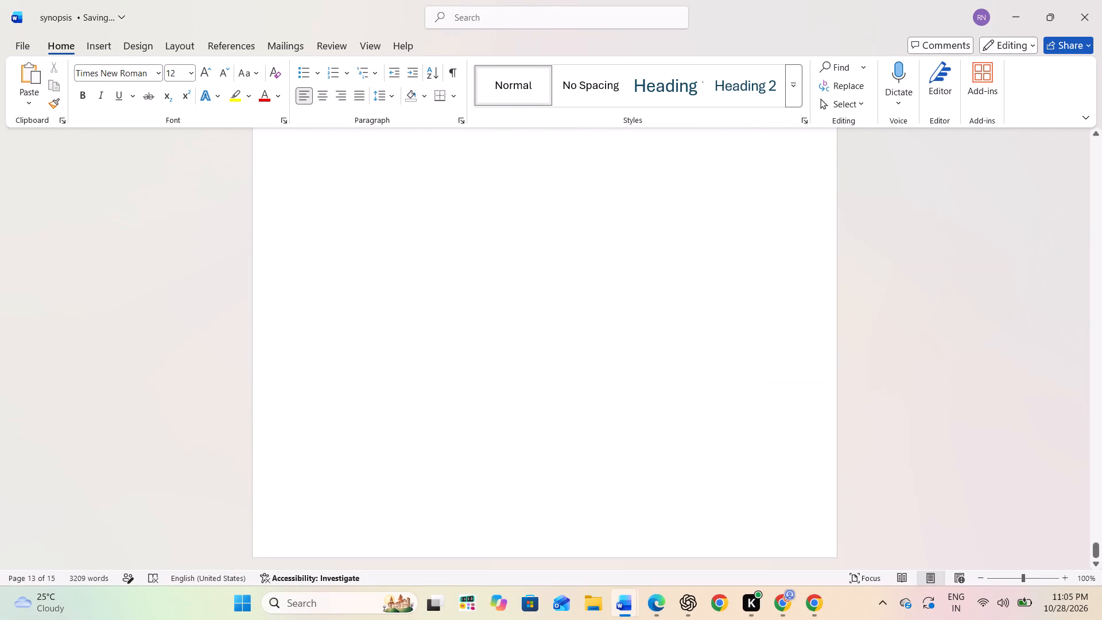
scroll(492, 474, "up", 17)
scroll(492, 474, "up", 4)
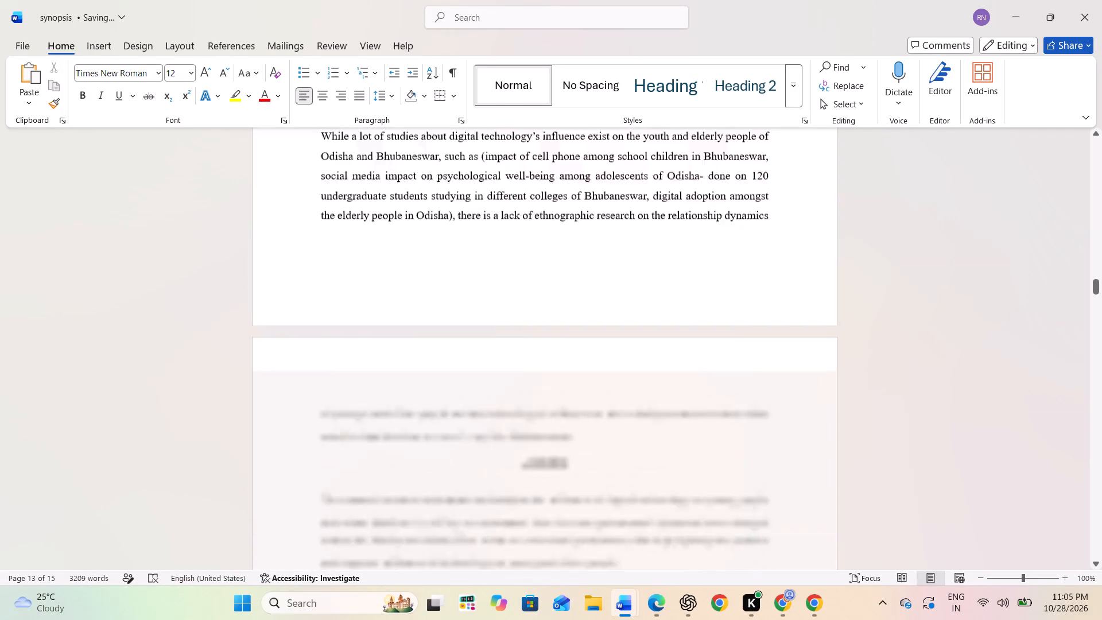
scroll(492, 474, "up", 9)
scroll(492, 474, "up", 12)
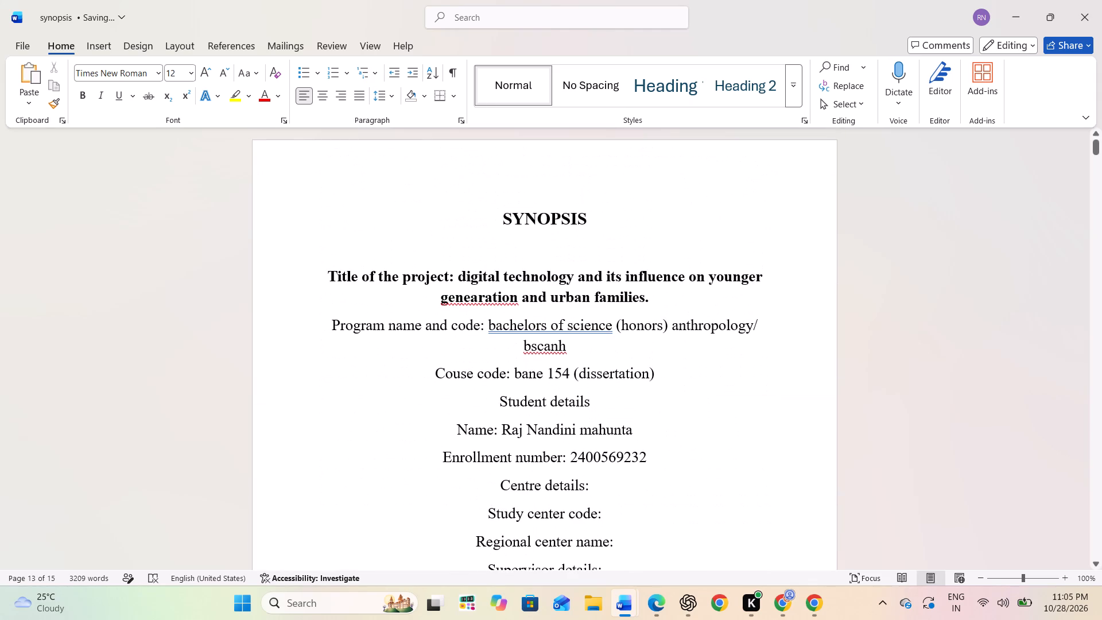
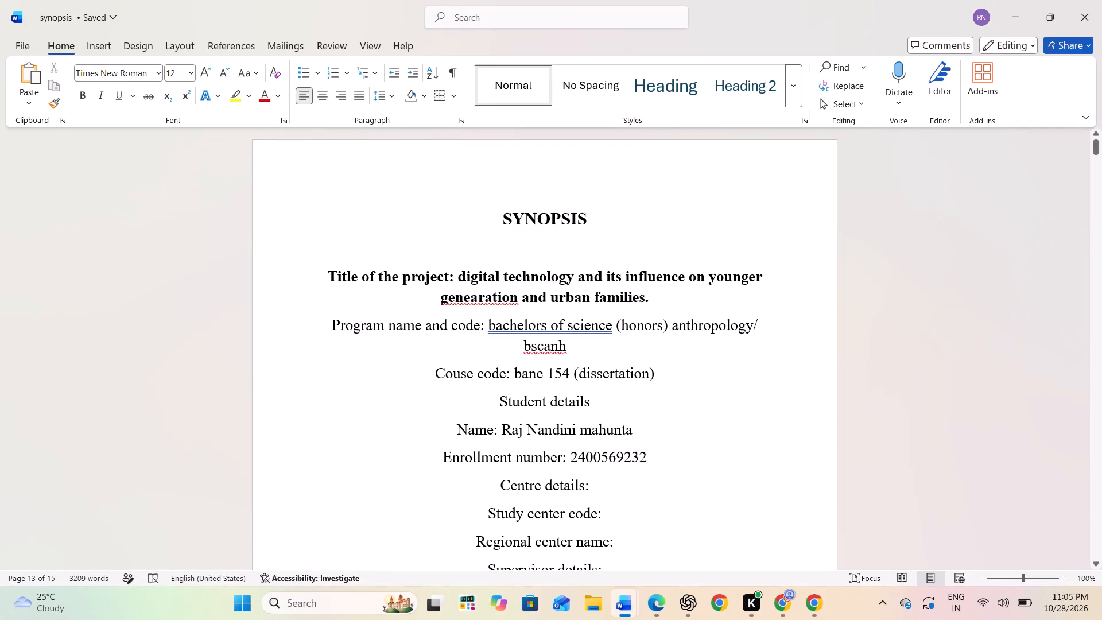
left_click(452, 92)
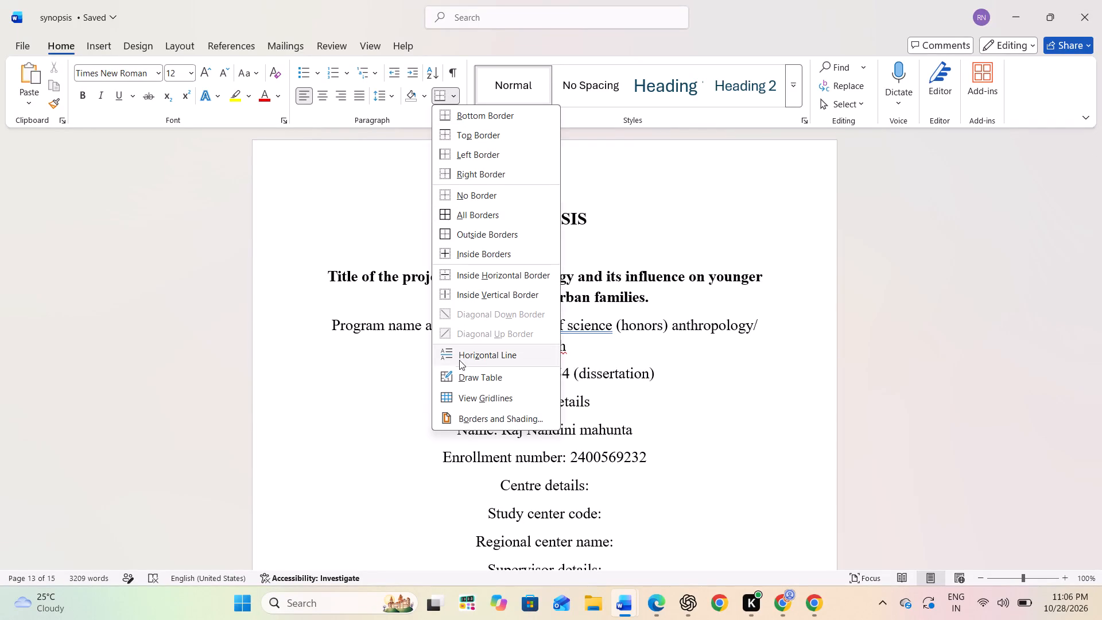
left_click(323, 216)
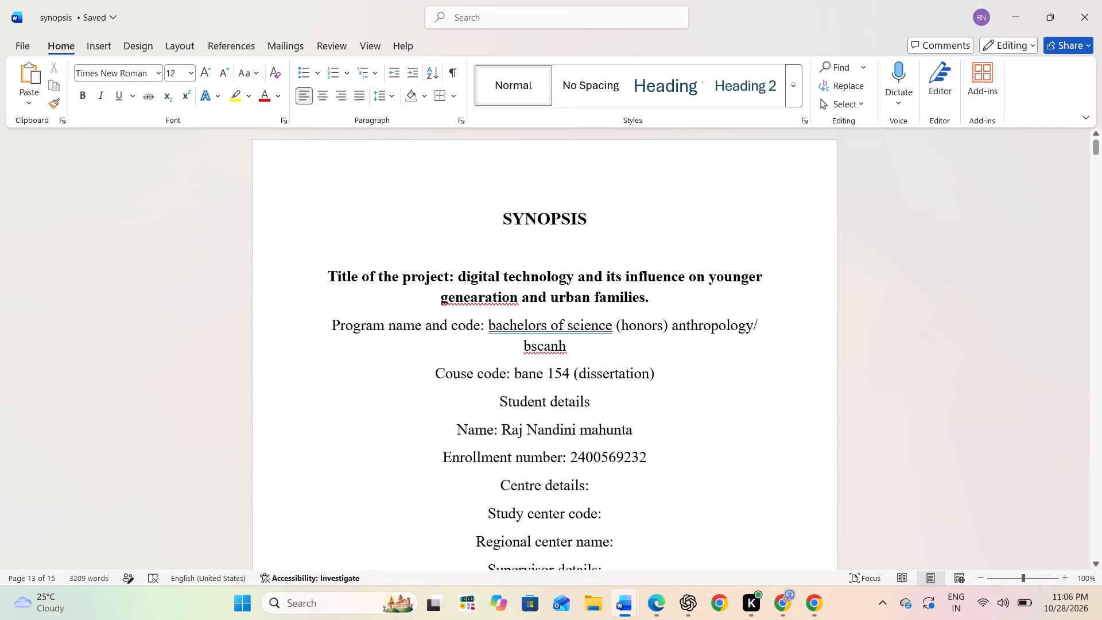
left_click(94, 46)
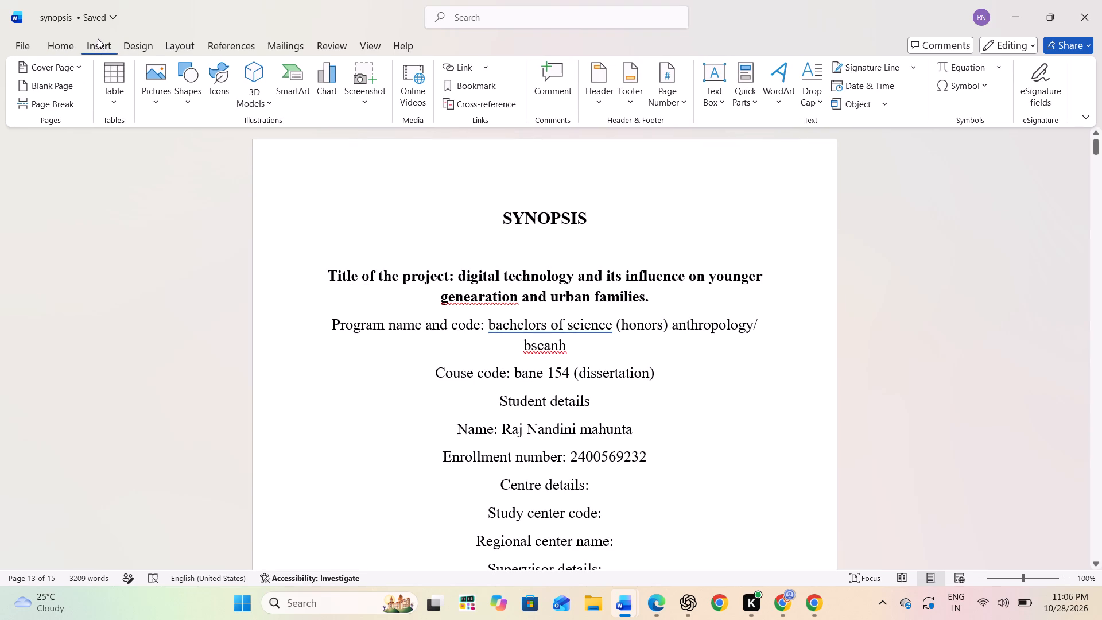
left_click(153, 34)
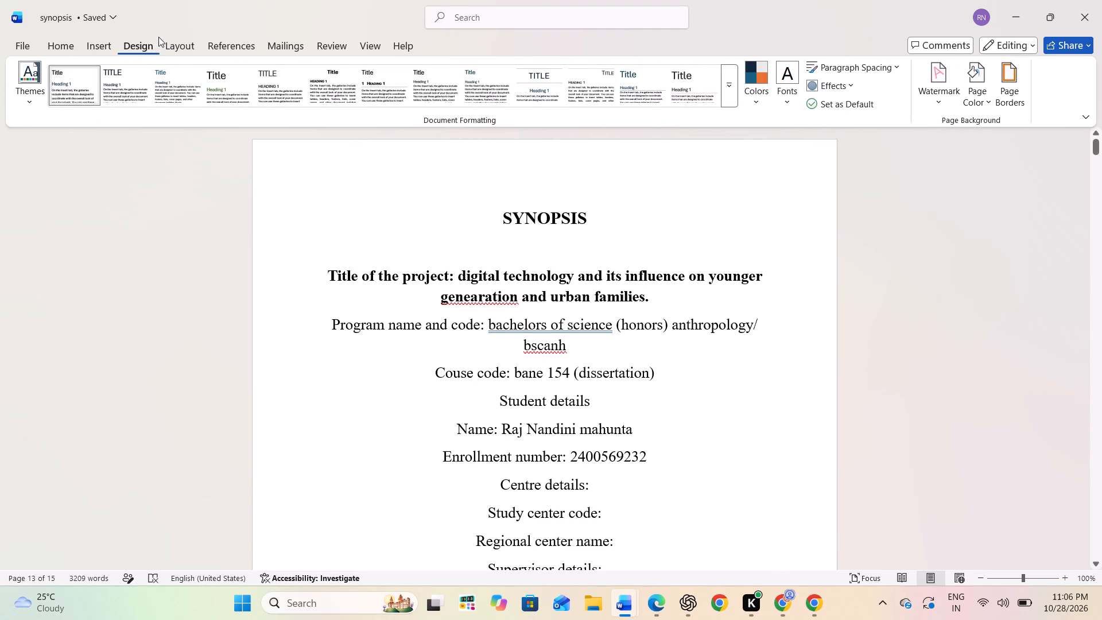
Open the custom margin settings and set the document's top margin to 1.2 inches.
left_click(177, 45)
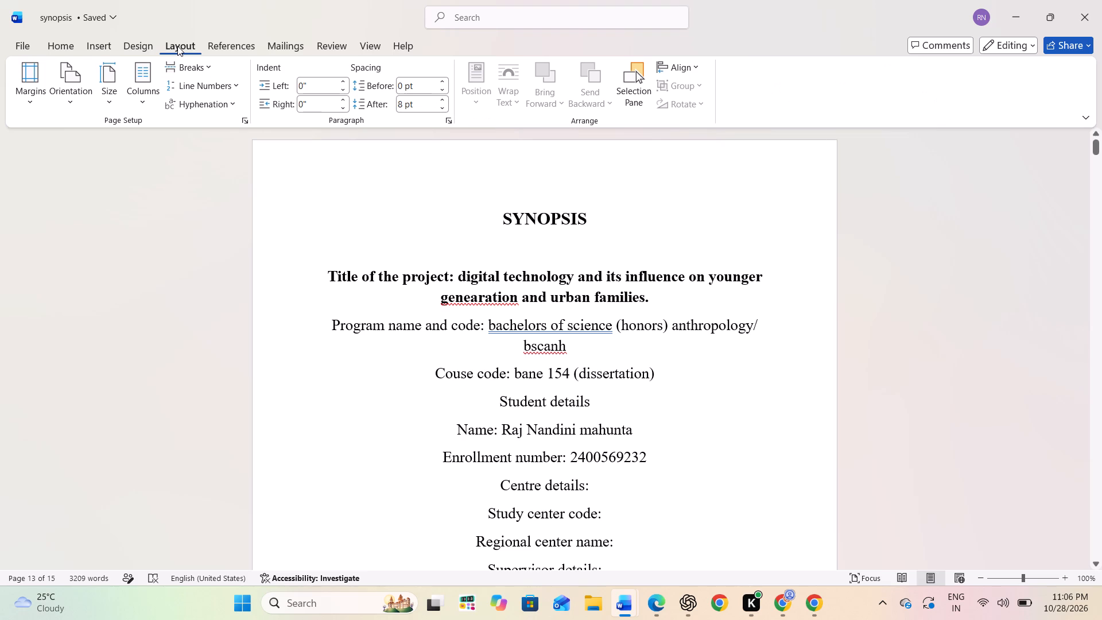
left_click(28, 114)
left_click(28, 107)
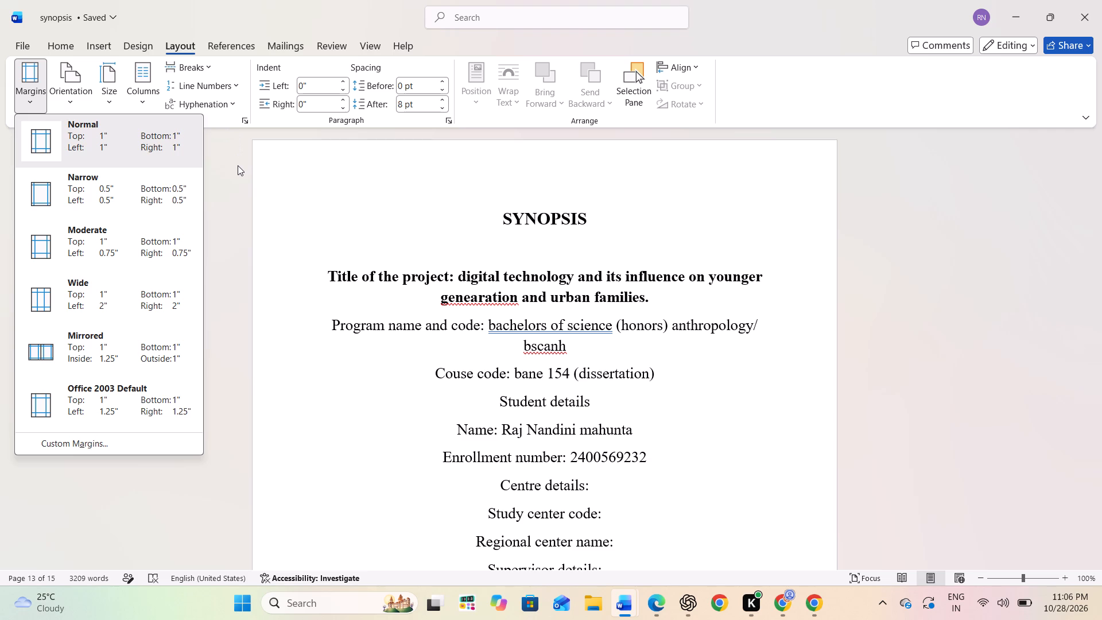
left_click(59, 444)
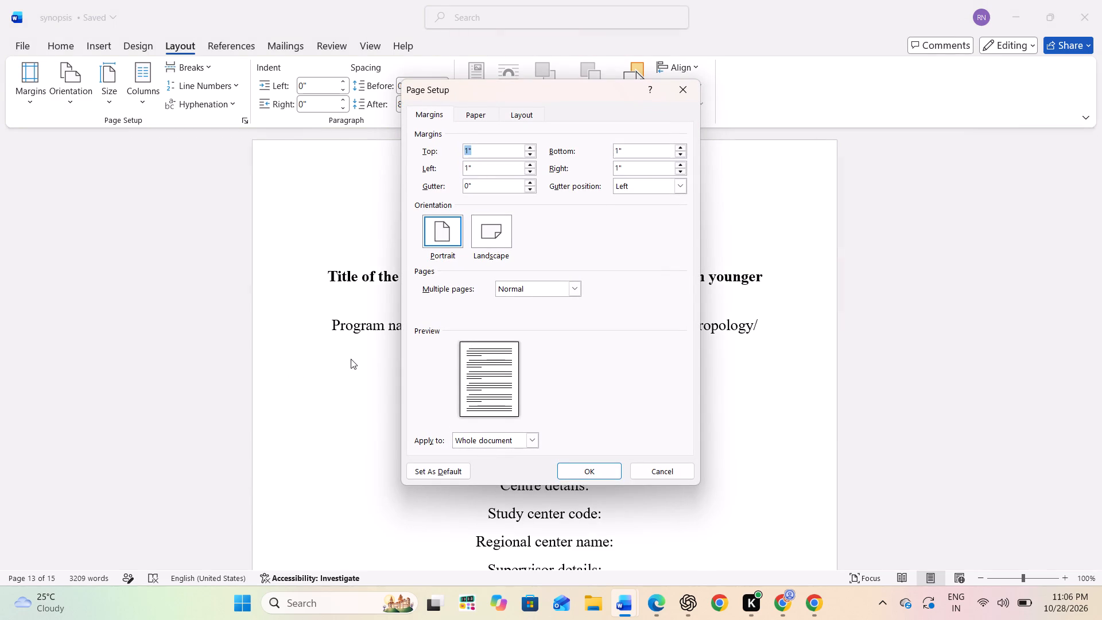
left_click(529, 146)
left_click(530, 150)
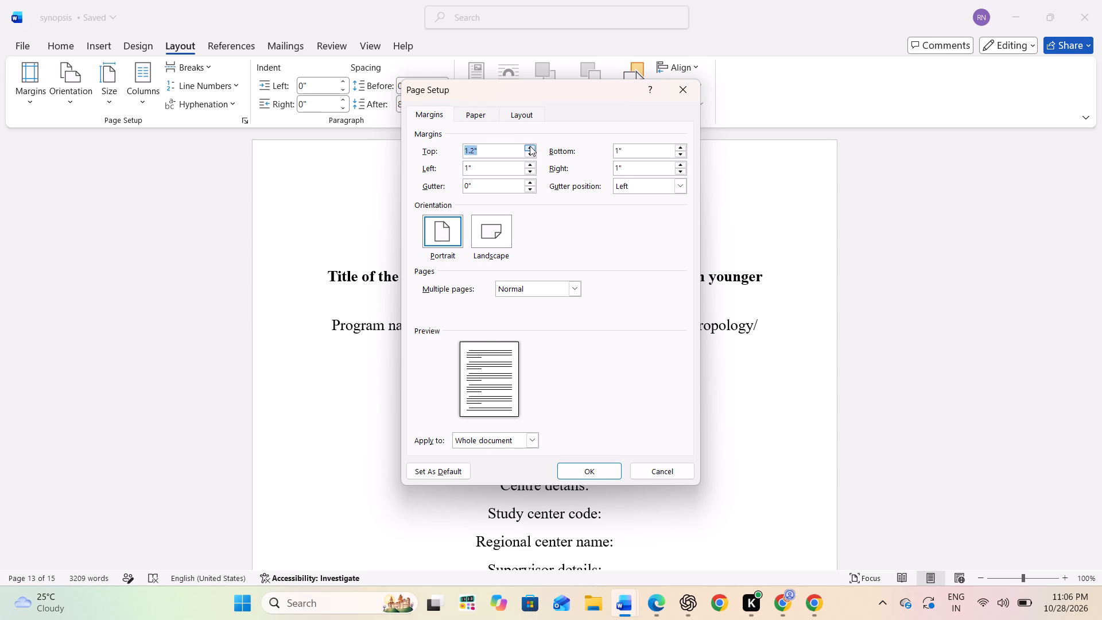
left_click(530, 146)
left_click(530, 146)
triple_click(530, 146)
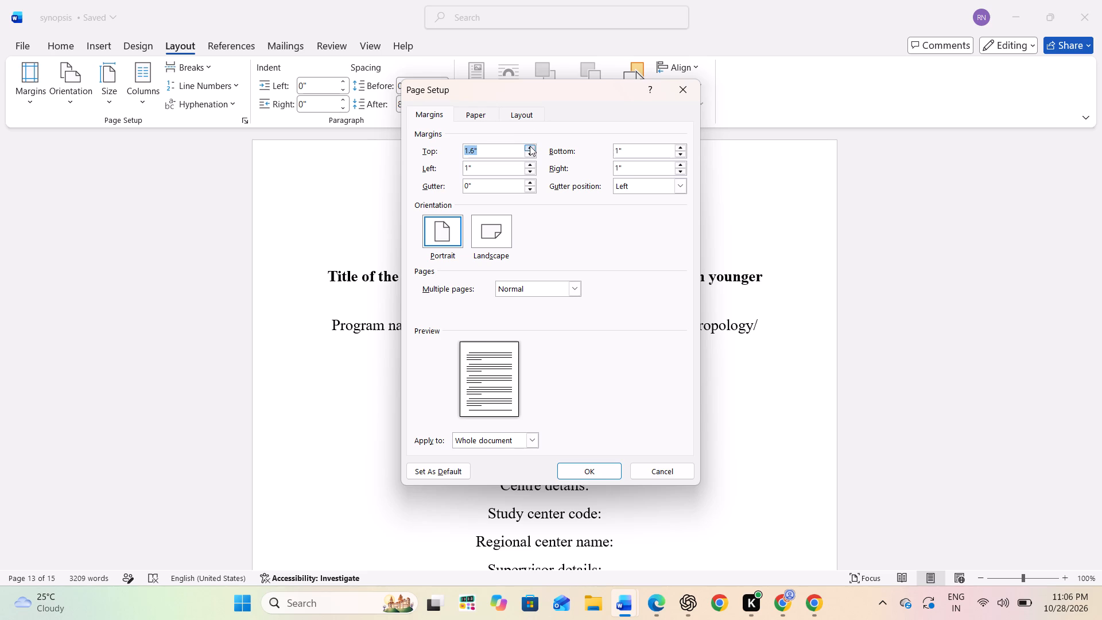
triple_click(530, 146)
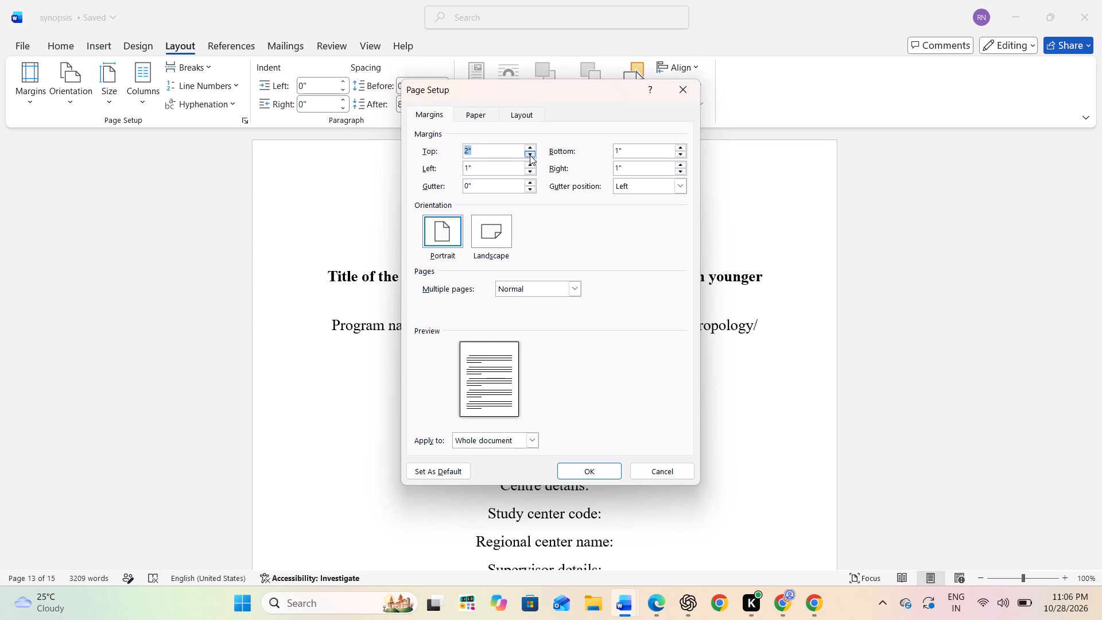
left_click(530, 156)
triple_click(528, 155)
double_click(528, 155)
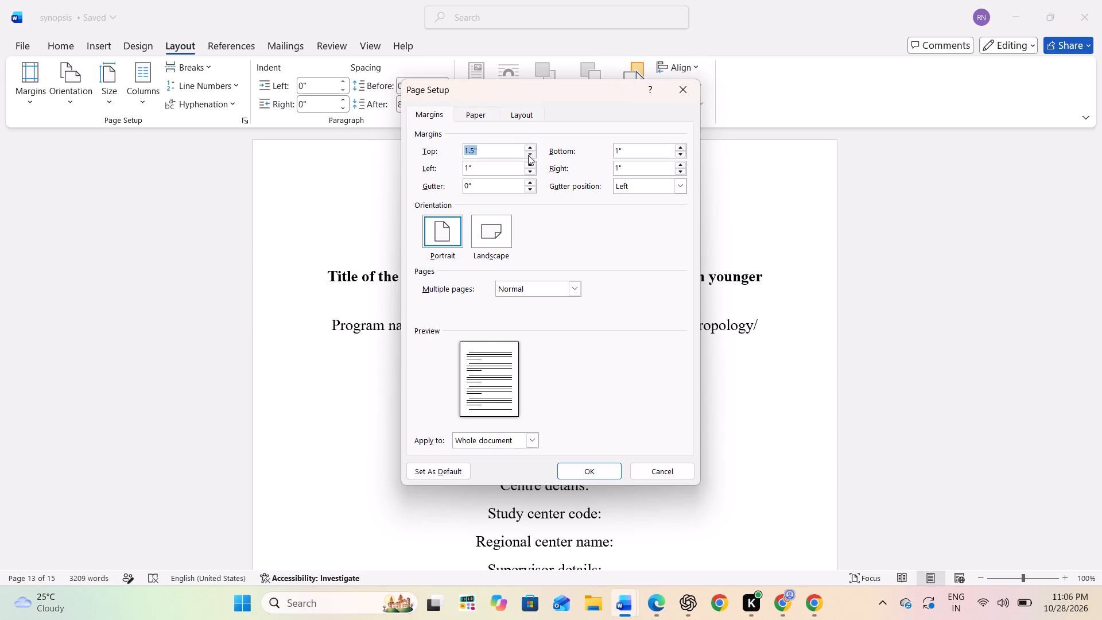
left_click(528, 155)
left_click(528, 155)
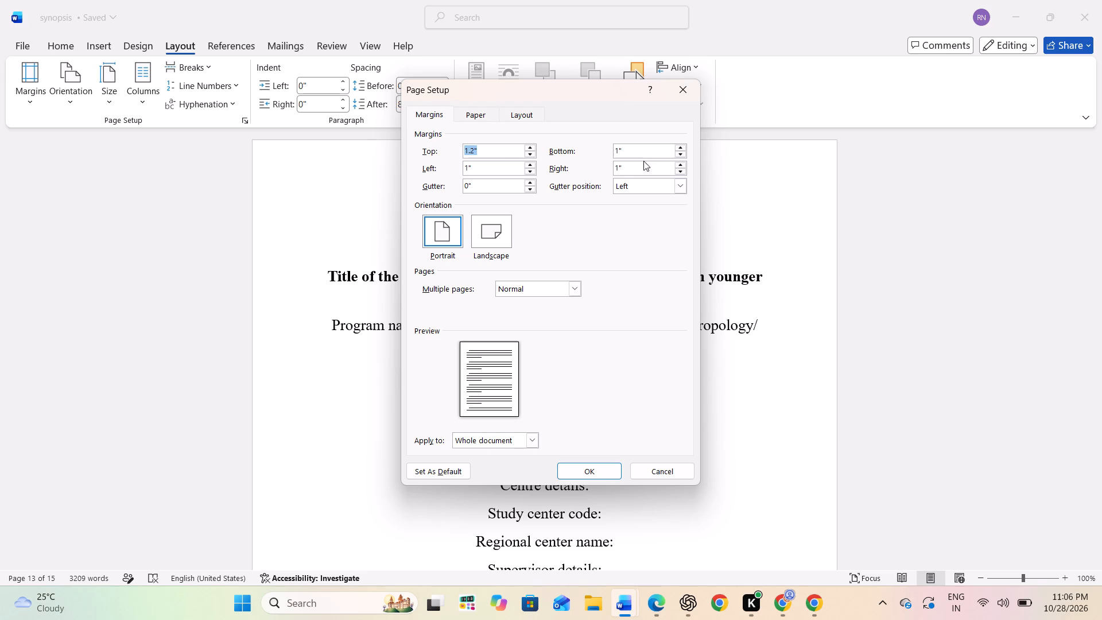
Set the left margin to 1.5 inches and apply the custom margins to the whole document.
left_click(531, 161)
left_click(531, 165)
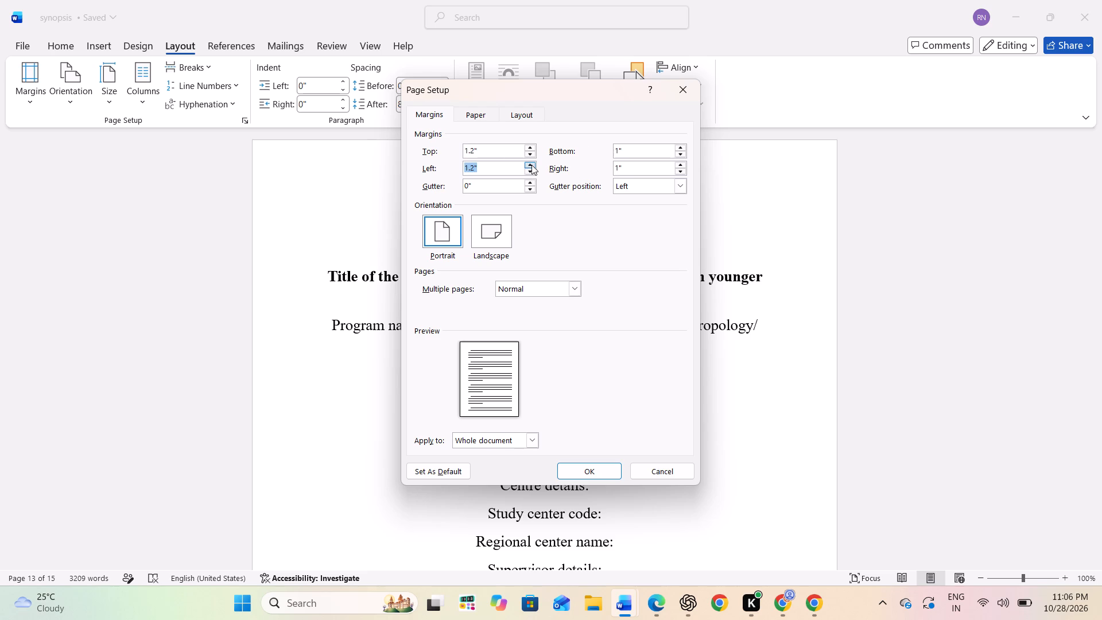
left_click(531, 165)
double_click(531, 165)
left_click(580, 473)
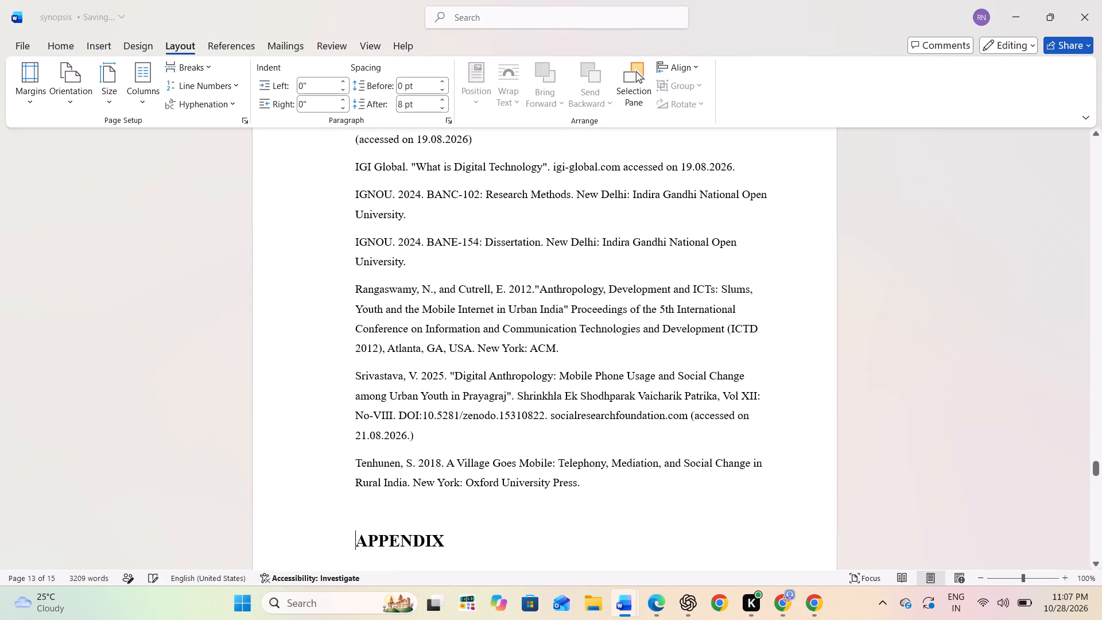
Look through the synopsis from the references back to the title page, examining the page layout with the new margins.
scroll(580, 472, "up", 3)
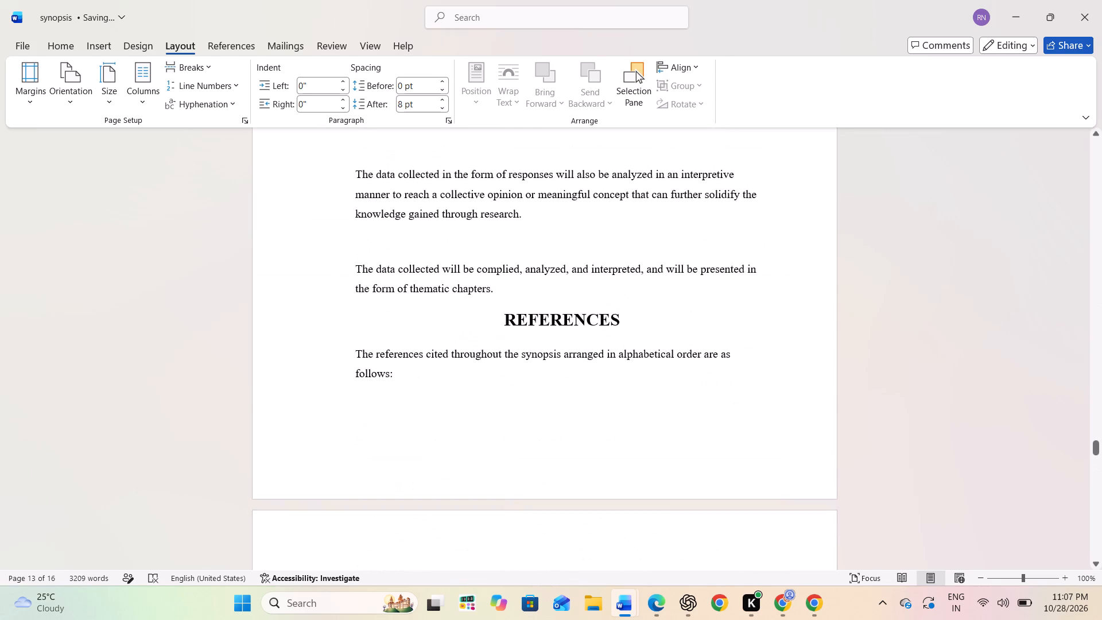
scroll(580, 472, "down", 1)
scroll(580, 472, "up", 4)
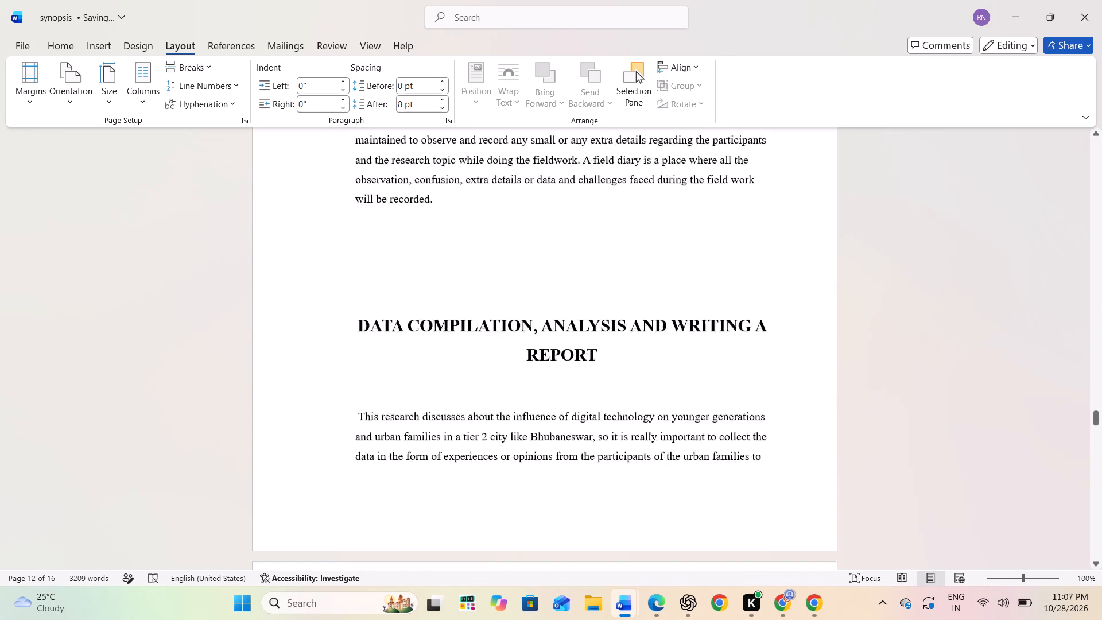
scroll(580, 472, "up", 5)
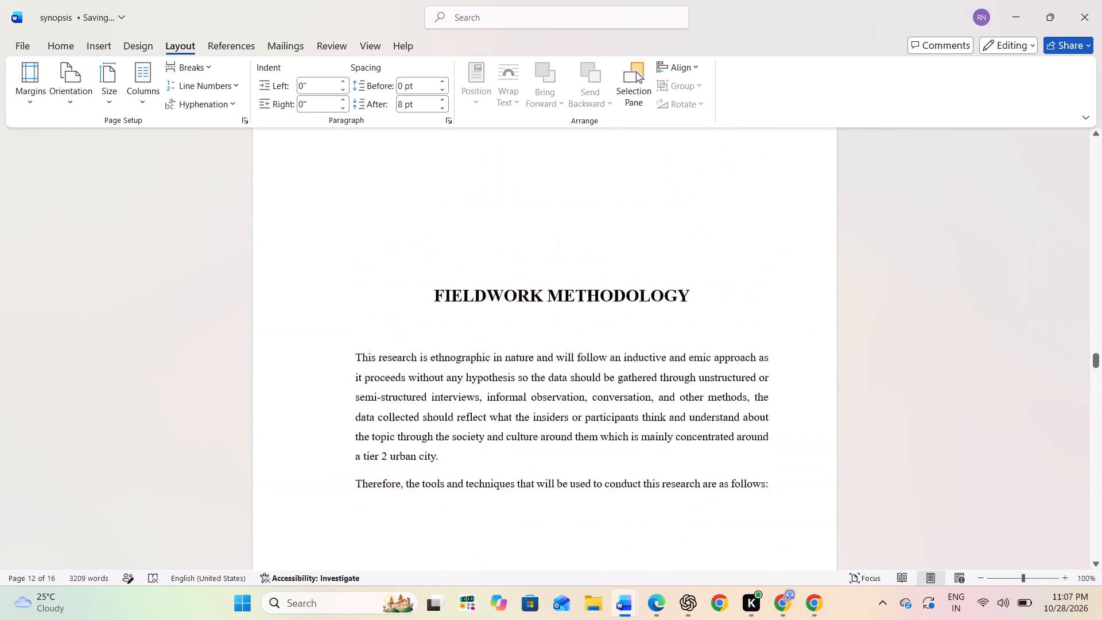
scroll(580, 472, "up", 5)
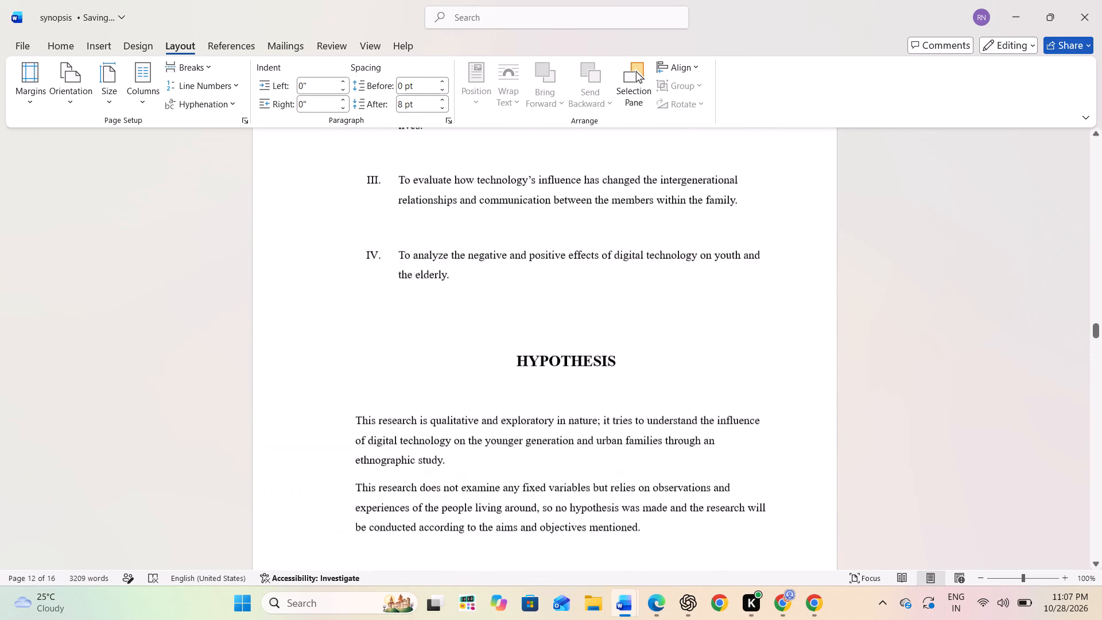
scroll(580, 472, "up", 4)
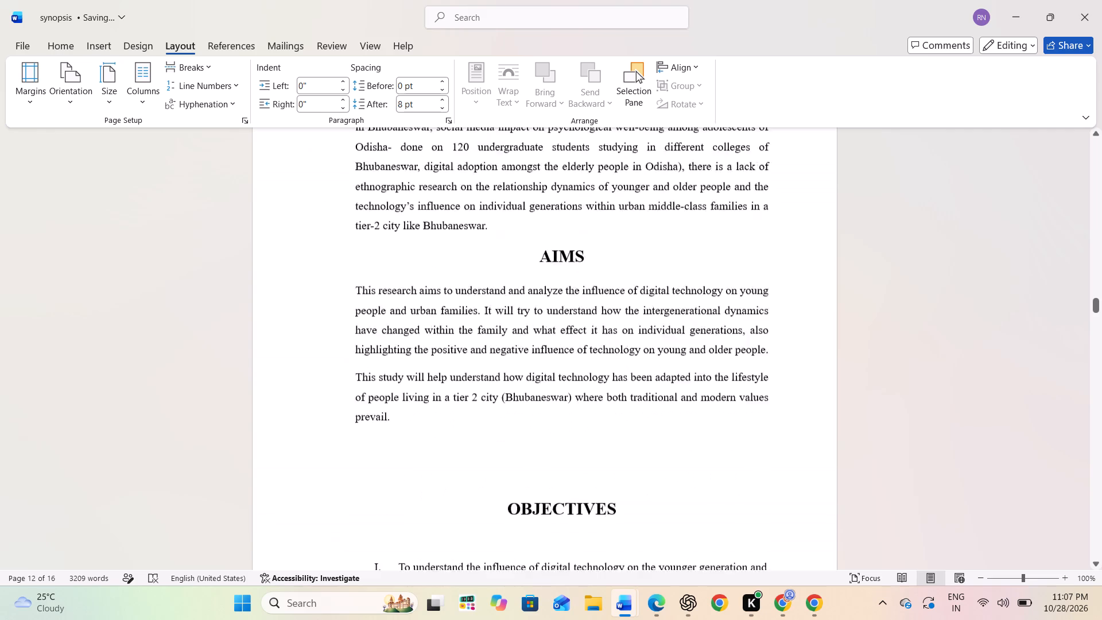
scroll(580, 472, "up", 6)
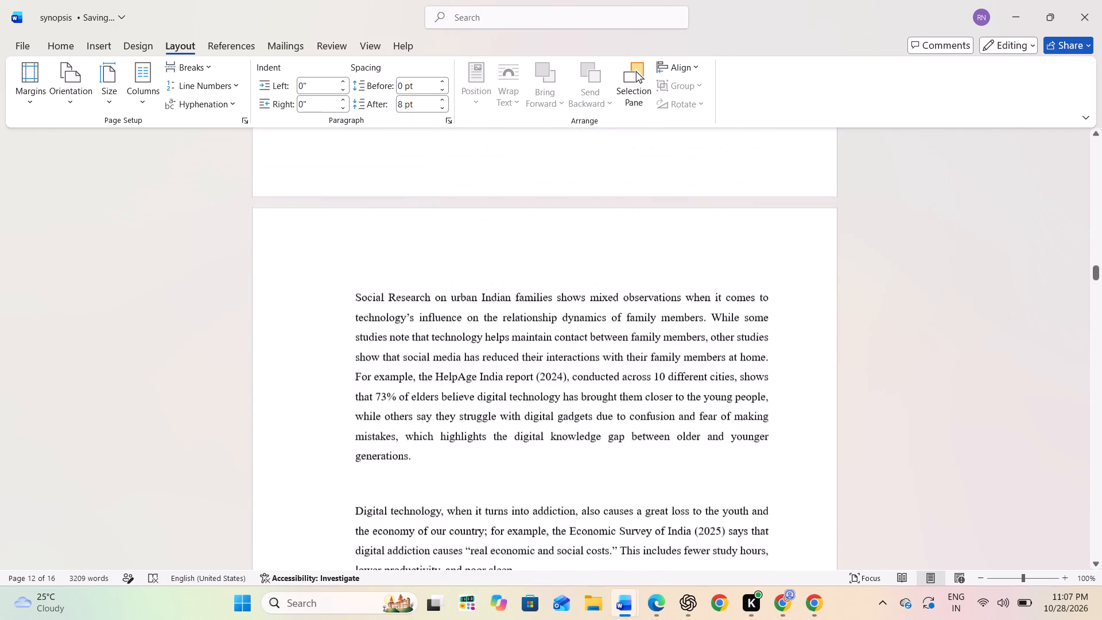
scroll(580, 472, "up", 6)
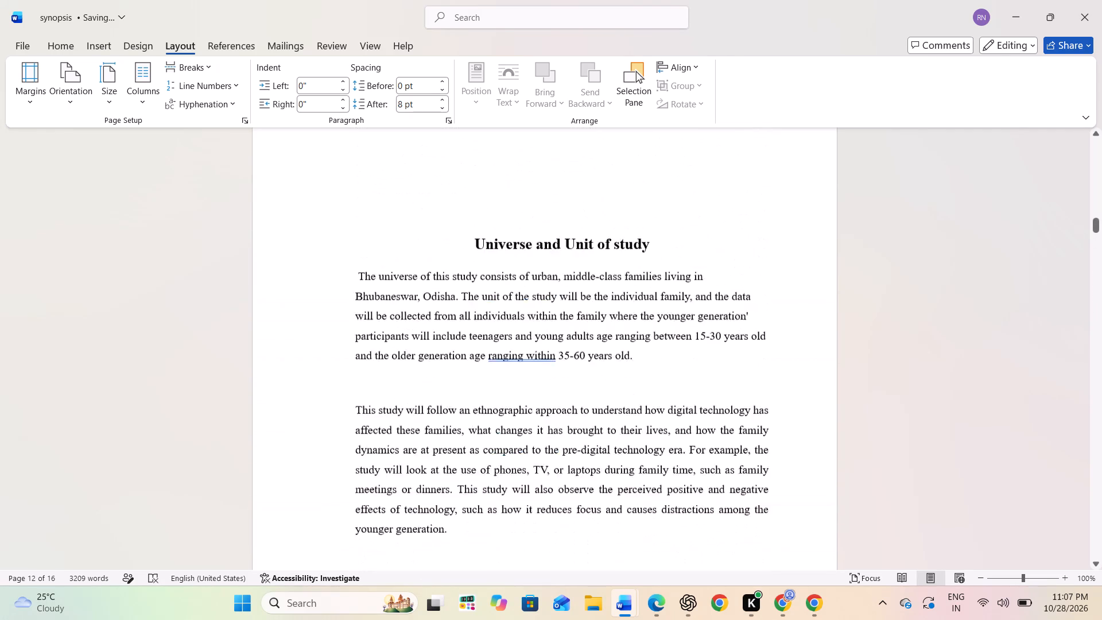
scroll(580, 472, "up", 6)
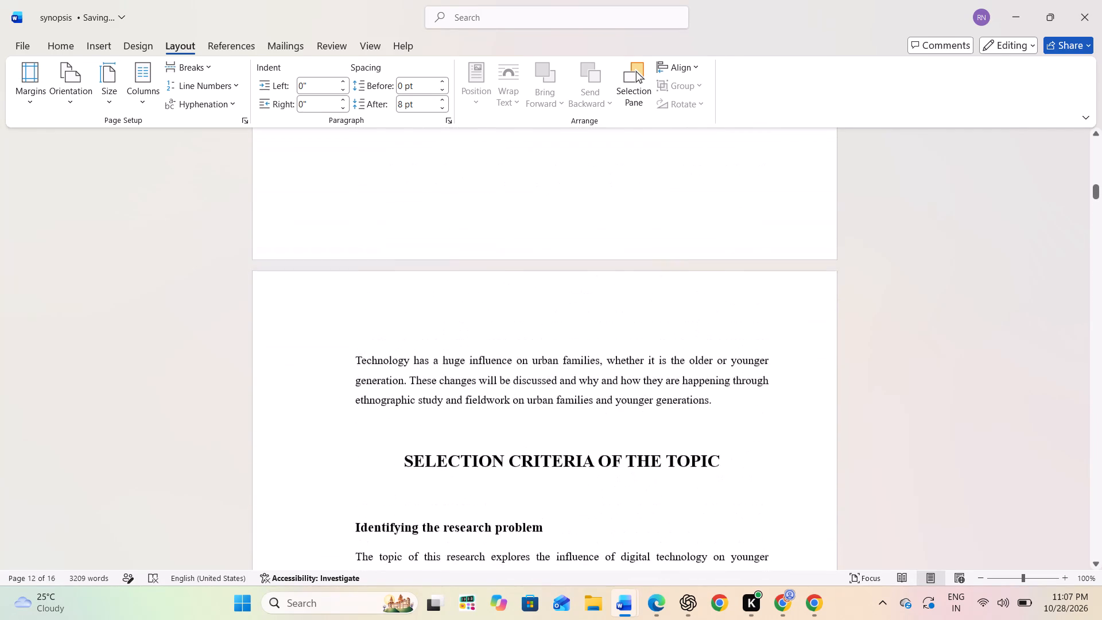
scroll(580, 472, "up", 4)
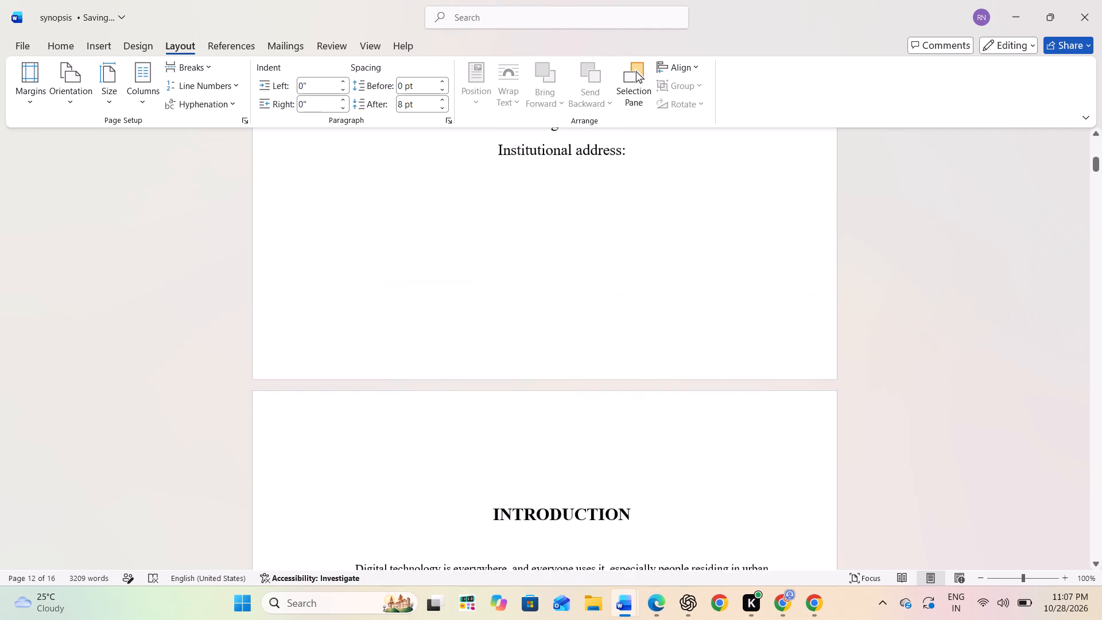
scroll(580, 472, "up", 3)
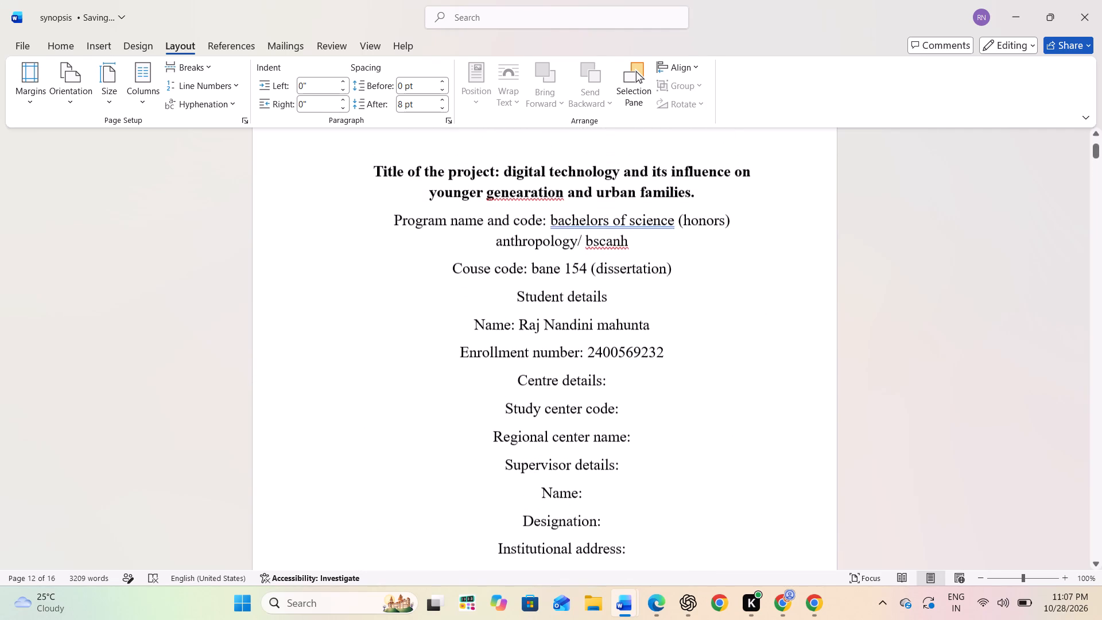
scroll(580, 472, "down", 4)
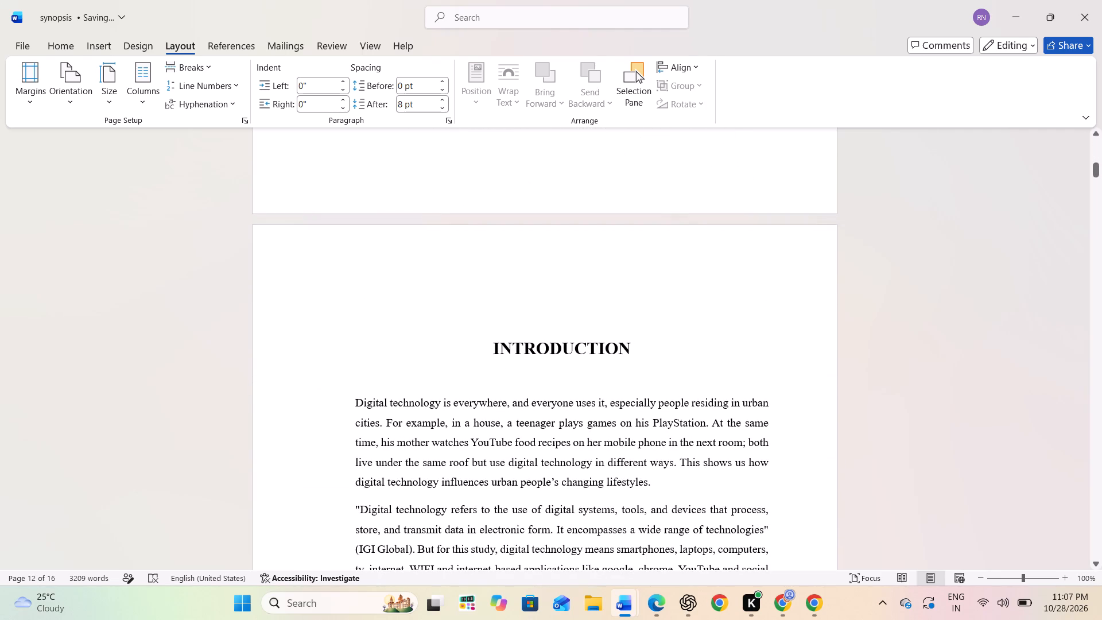
scroll(580, 472, "down", 1)
scroll(580, 472, "up", 4)
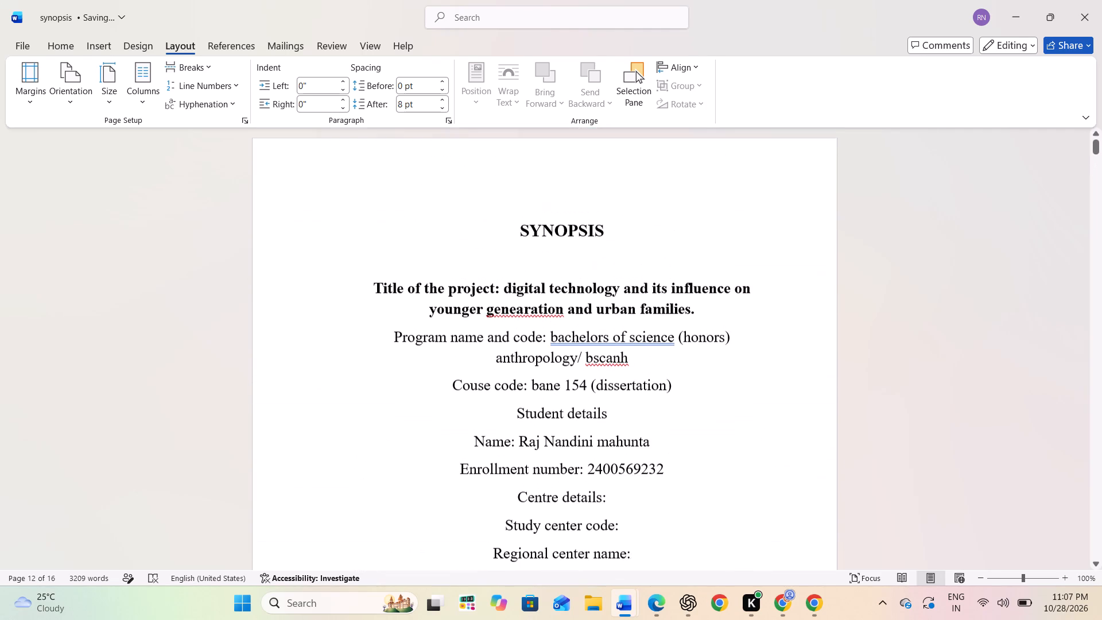
scroll(580, 472, "up", 1)
Reopen the custom margin settings and set the top margin to 1 inch.
left_click(40, 103)
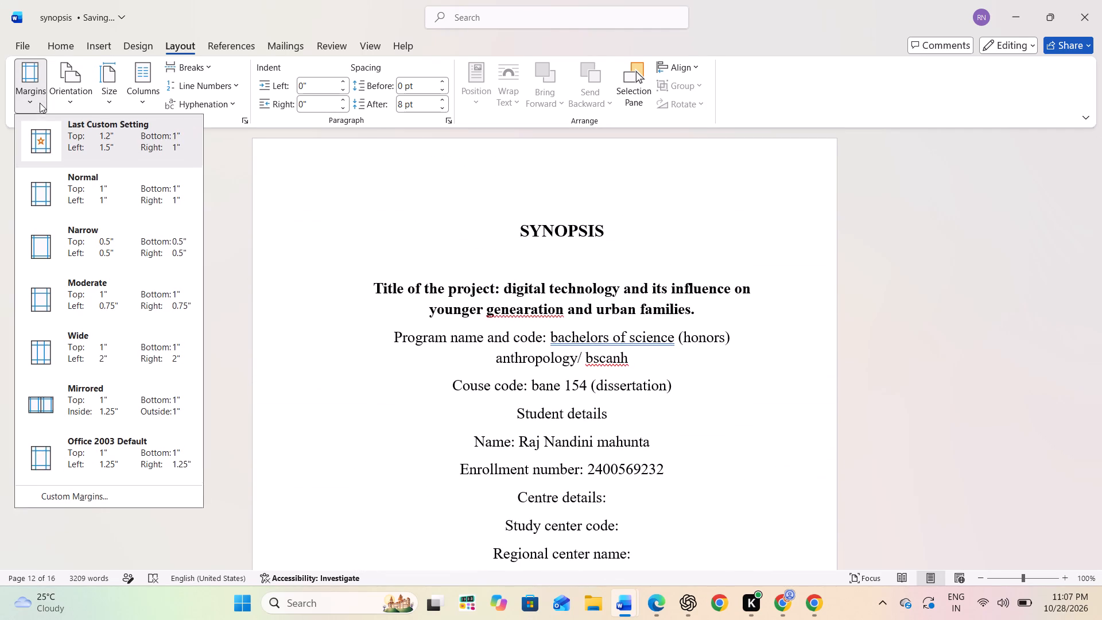
left_click(108, 146)
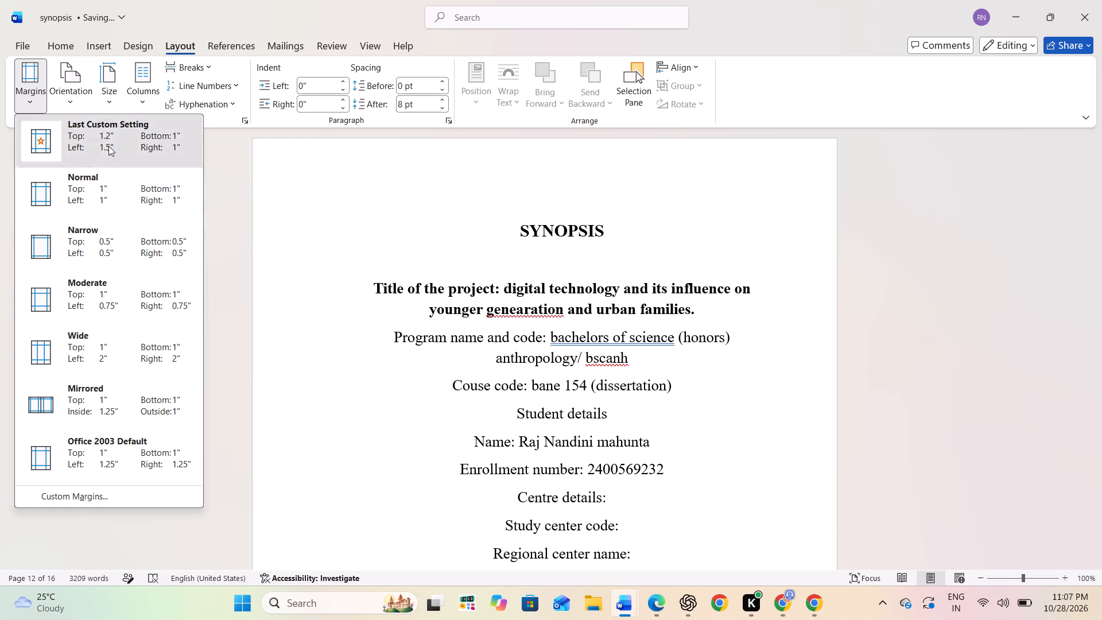
left_click(36, 107)
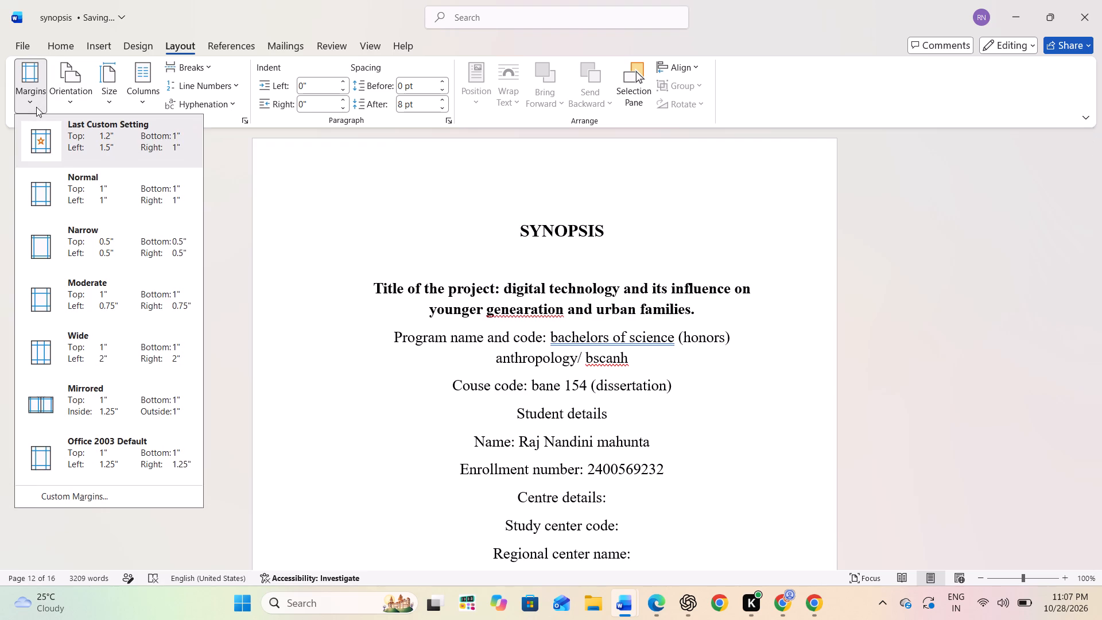
left_click(83, 507)
left_click(64, 495)
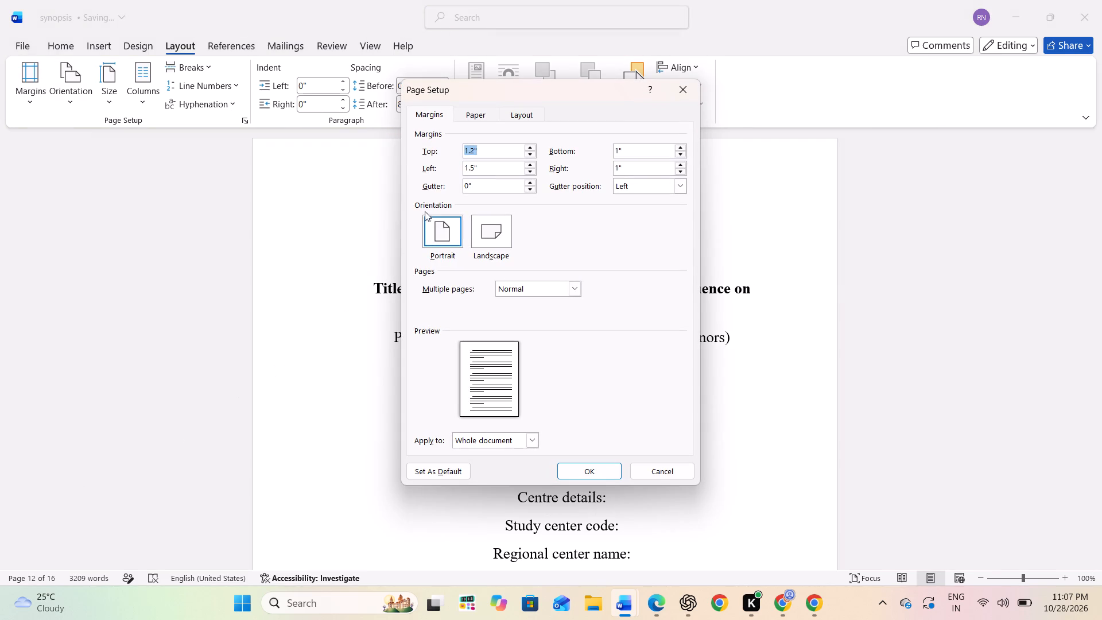
left_click(532, 145)
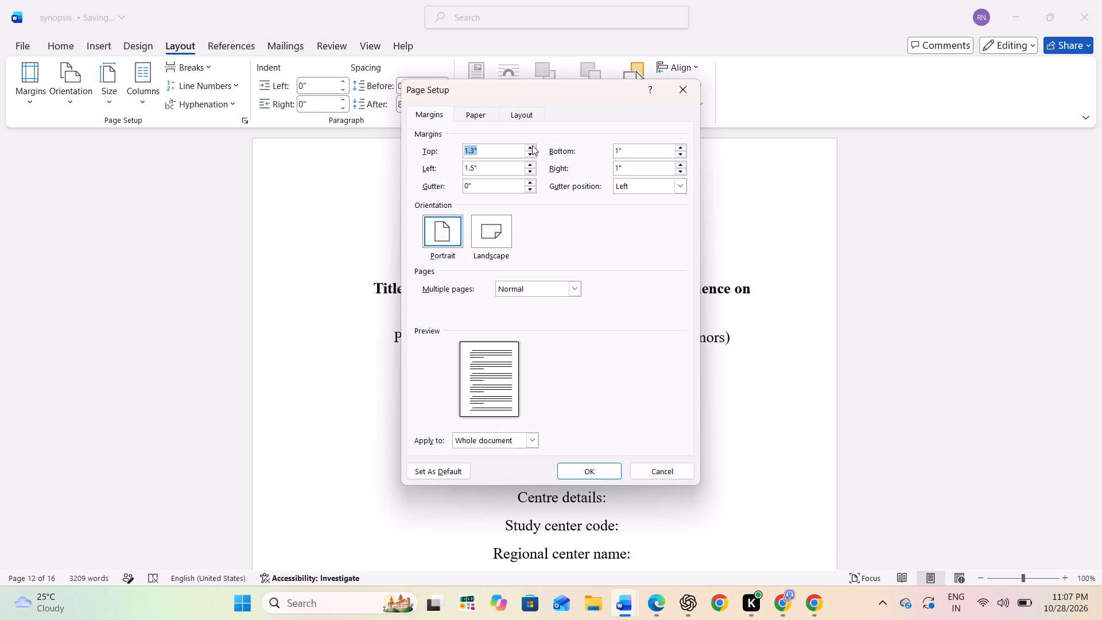
left_click(526, 153)
left_click(526, 153)
left_click(526, 153)
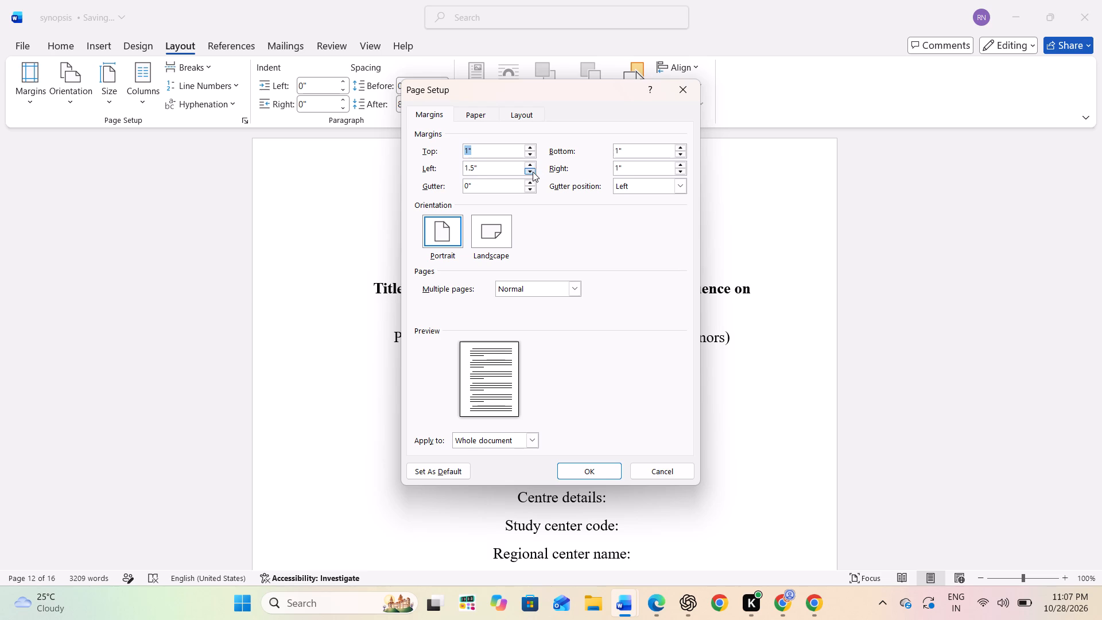
Set the left margin to 1 inch and apply the margins to the whole document.
left_click(531, 172)
triple_click(531, 172)
left_click(531, 172)
left_click(605, 467)
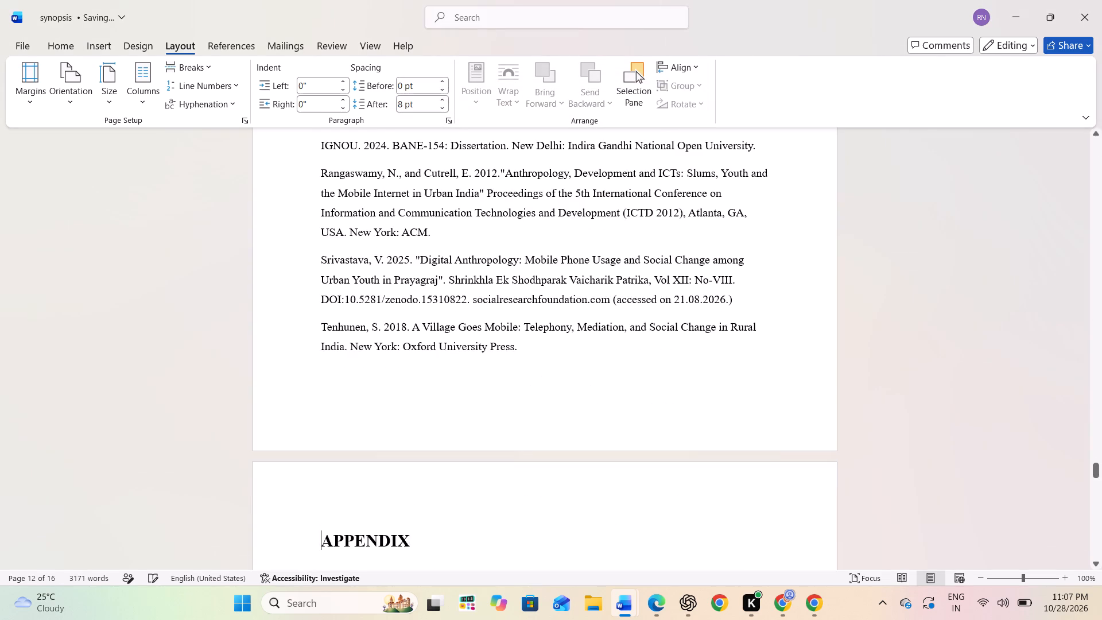
Look through the appendix to the end of the document, examining its page layout with the new margins.
scroll(655, 453, "down", 3)
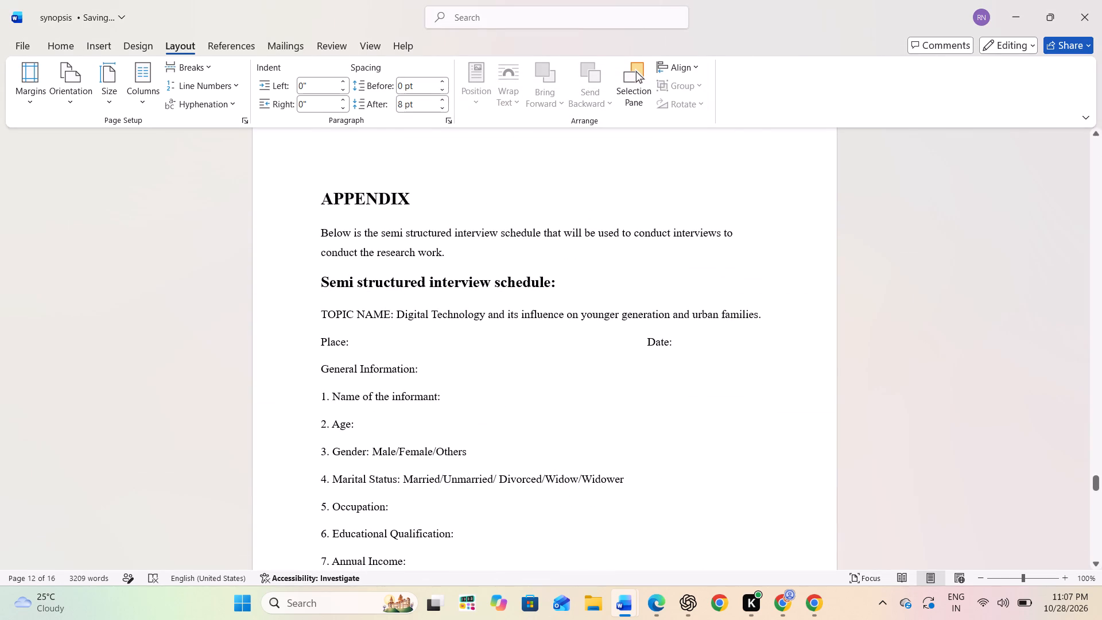
scroll(647, 449, "up", 2)
scroll(647, 449, "down", 7)
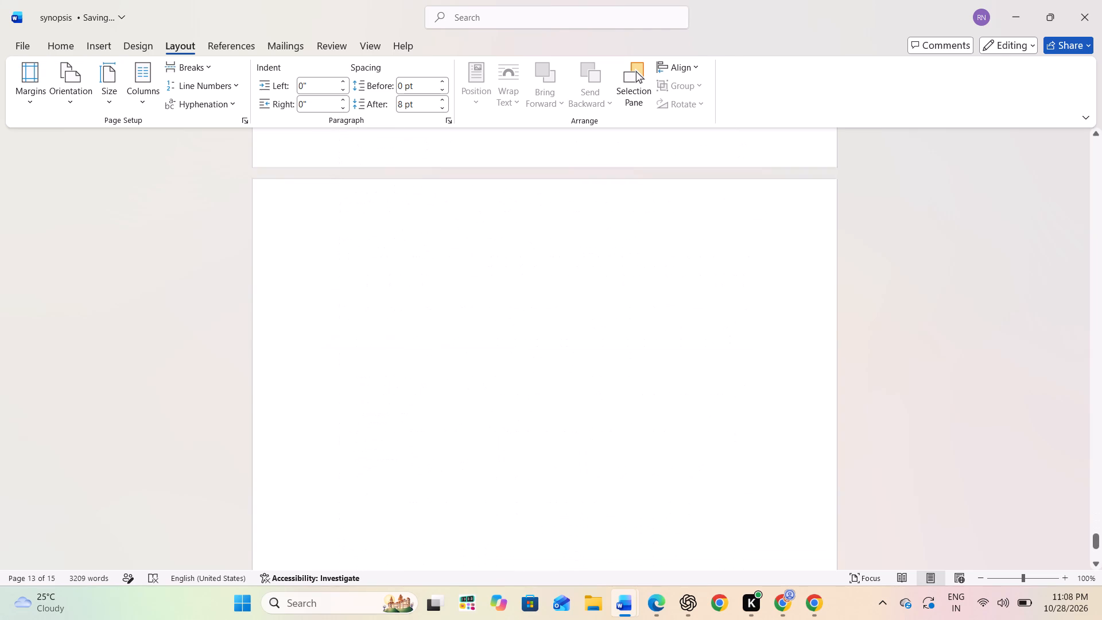
scroll(647, 449, "down", 3)
scroll(647, 449, "up", 3)
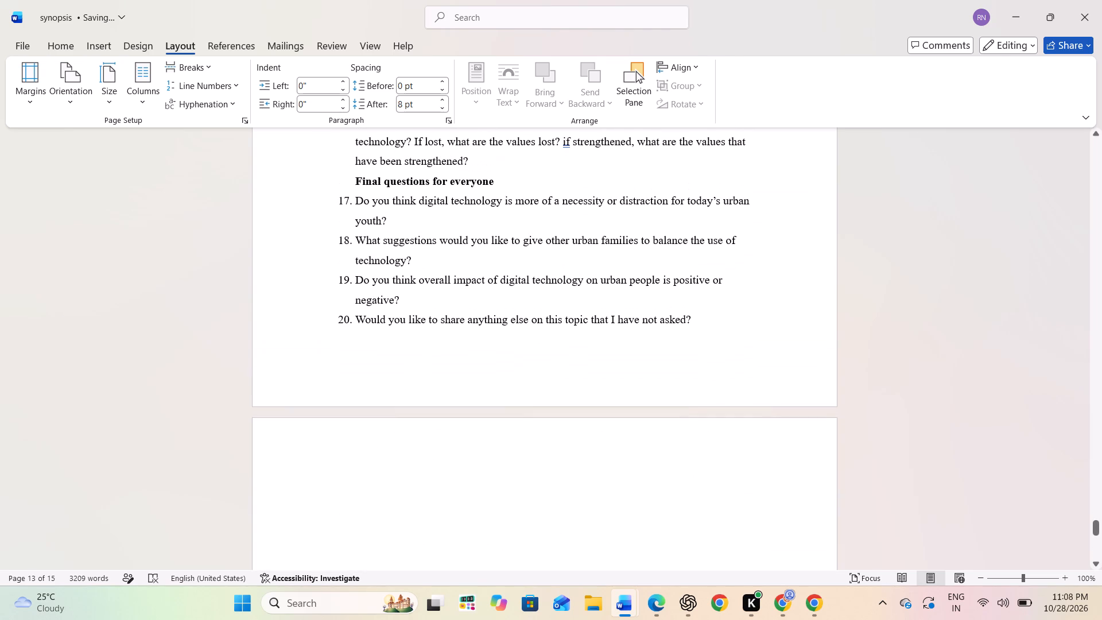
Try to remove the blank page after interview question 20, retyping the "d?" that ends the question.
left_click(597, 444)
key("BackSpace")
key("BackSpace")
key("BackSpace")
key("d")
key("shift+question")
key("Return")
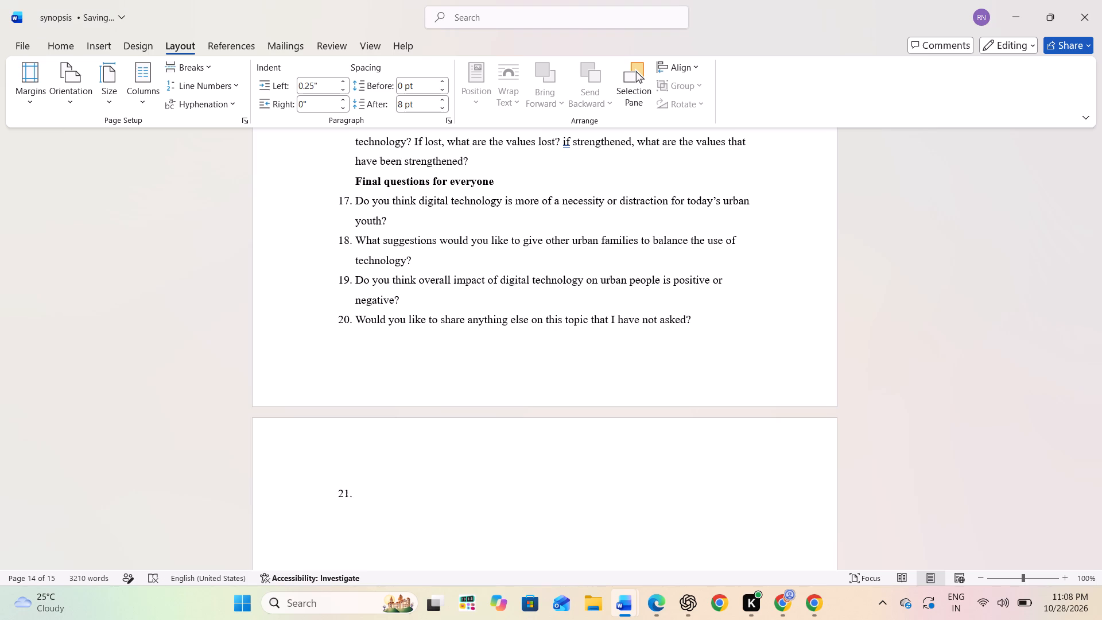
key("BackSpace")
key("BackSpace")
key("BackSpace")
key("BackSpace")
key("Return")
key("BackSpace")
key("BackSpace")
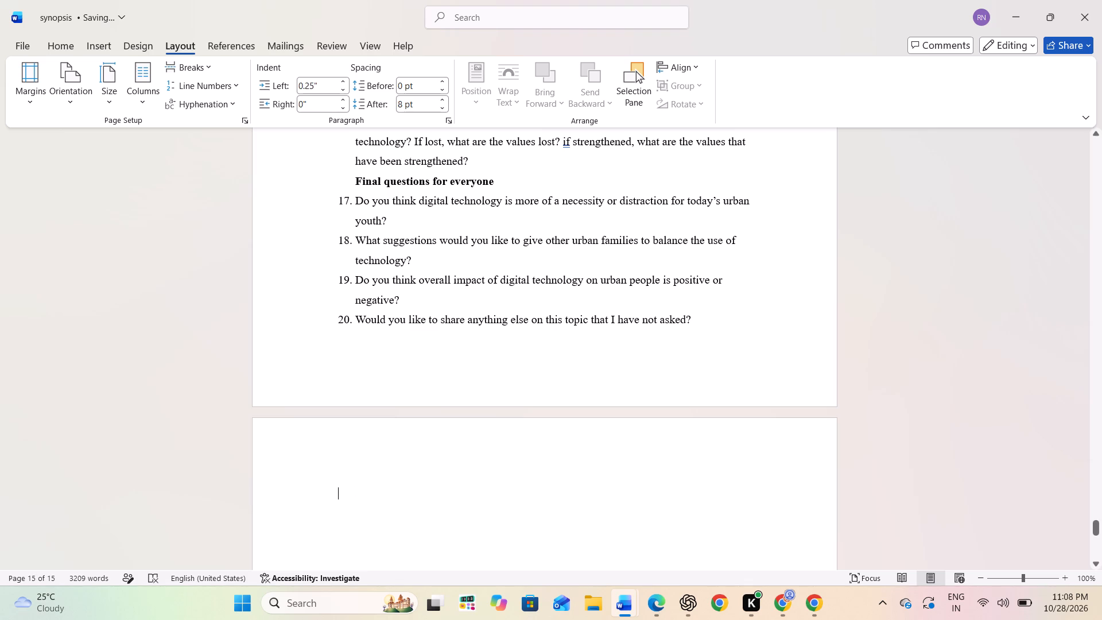
Delete the empty content on the last page, removing the blank page after interview question 20.
left_click(435, 478)
scroll(435, 478, "down", 1)
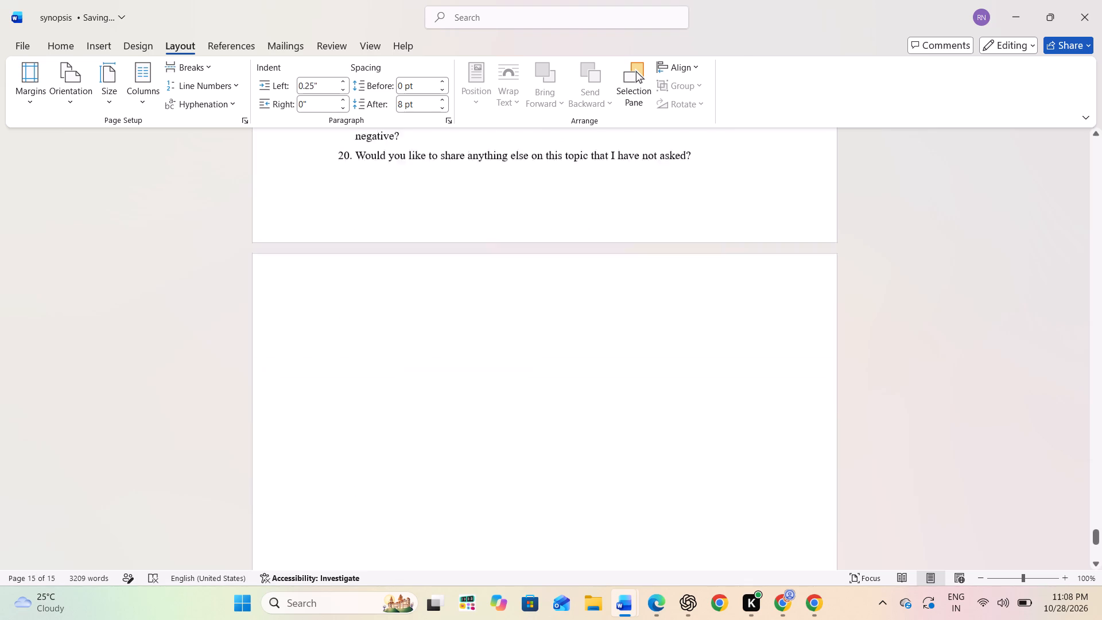
scroll(435, 478, "down", 1)
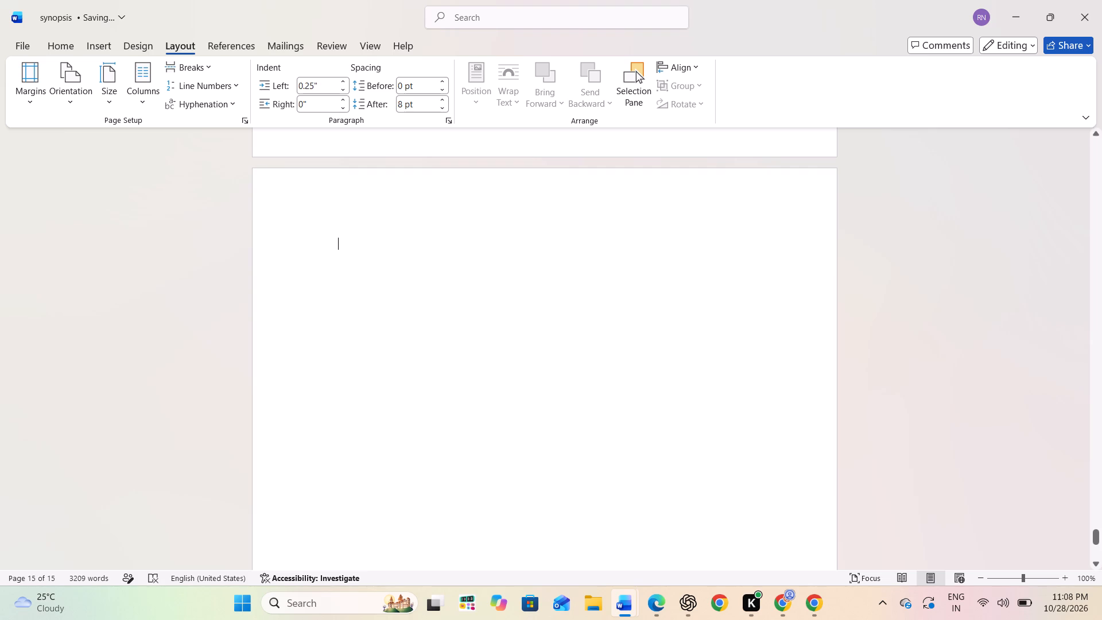
key("Delete")
key("Delete")
key("Delete")
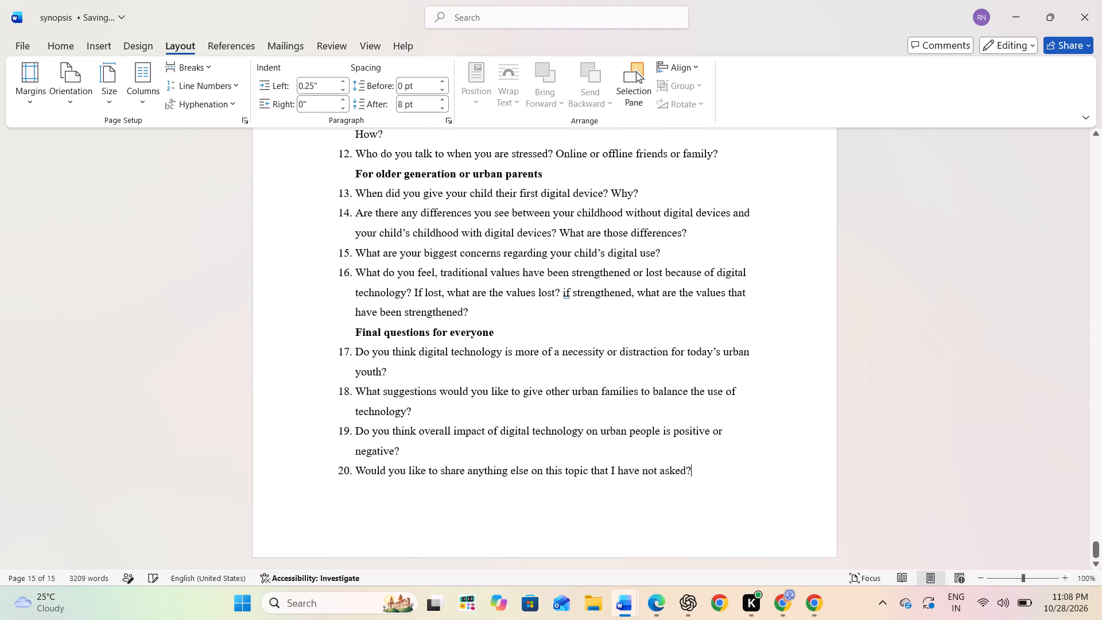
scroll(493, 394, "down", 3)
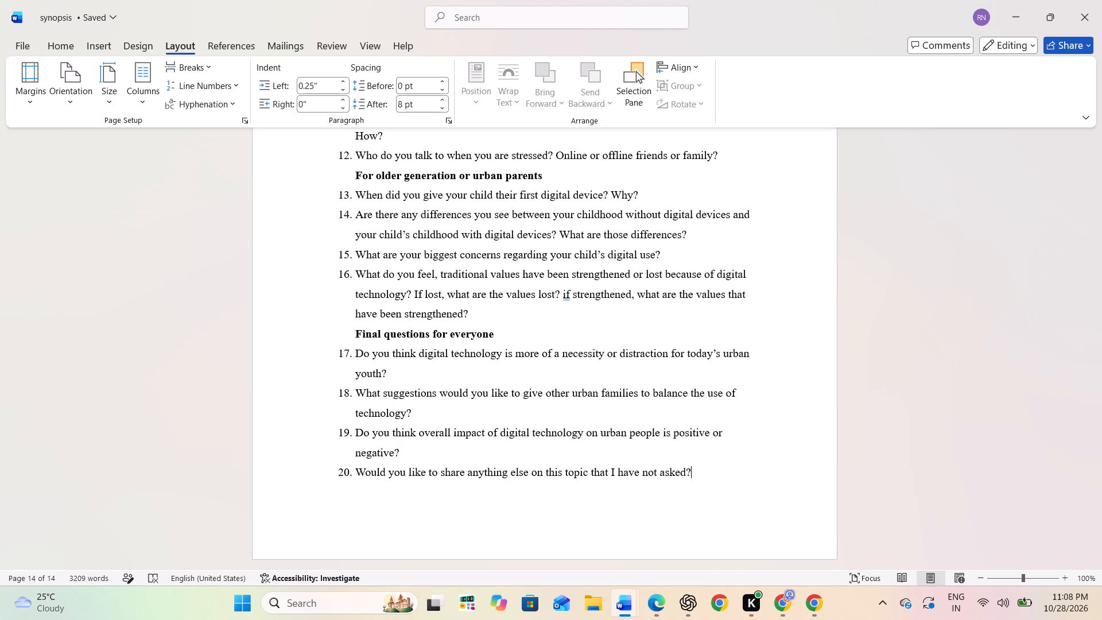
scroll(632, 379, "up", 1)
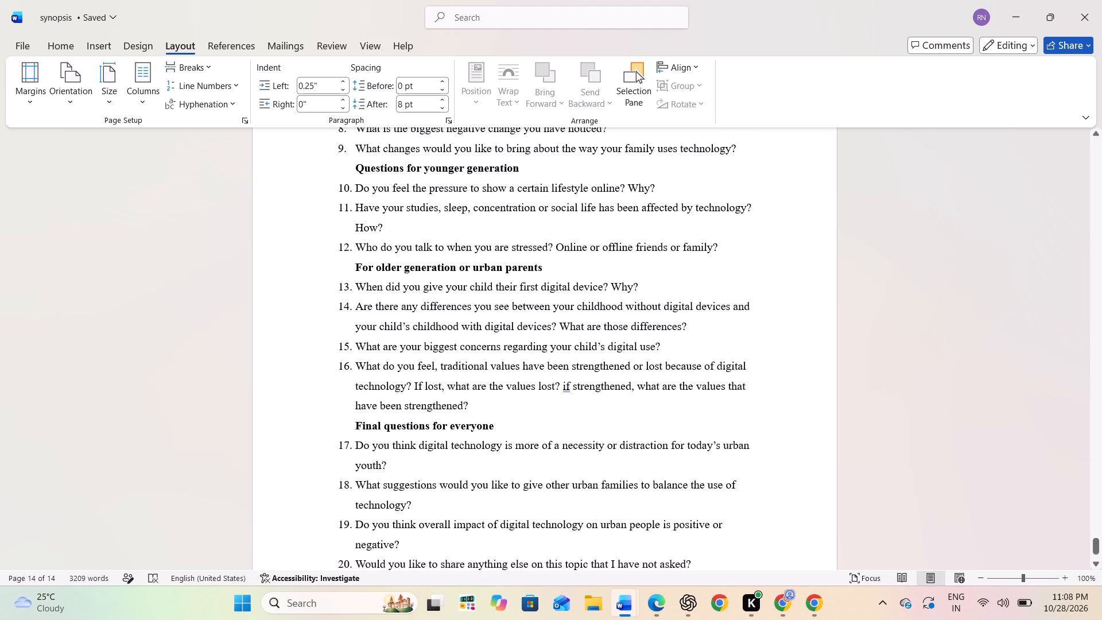
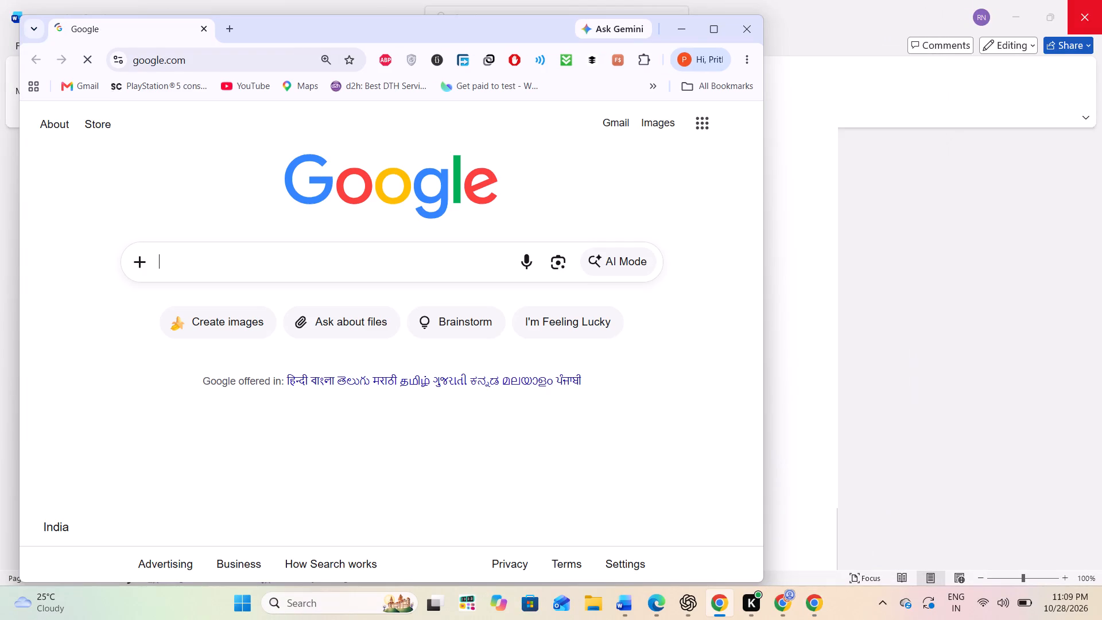
Begin a new web search on the Google home page in Chrome.
left_click(348, 250)
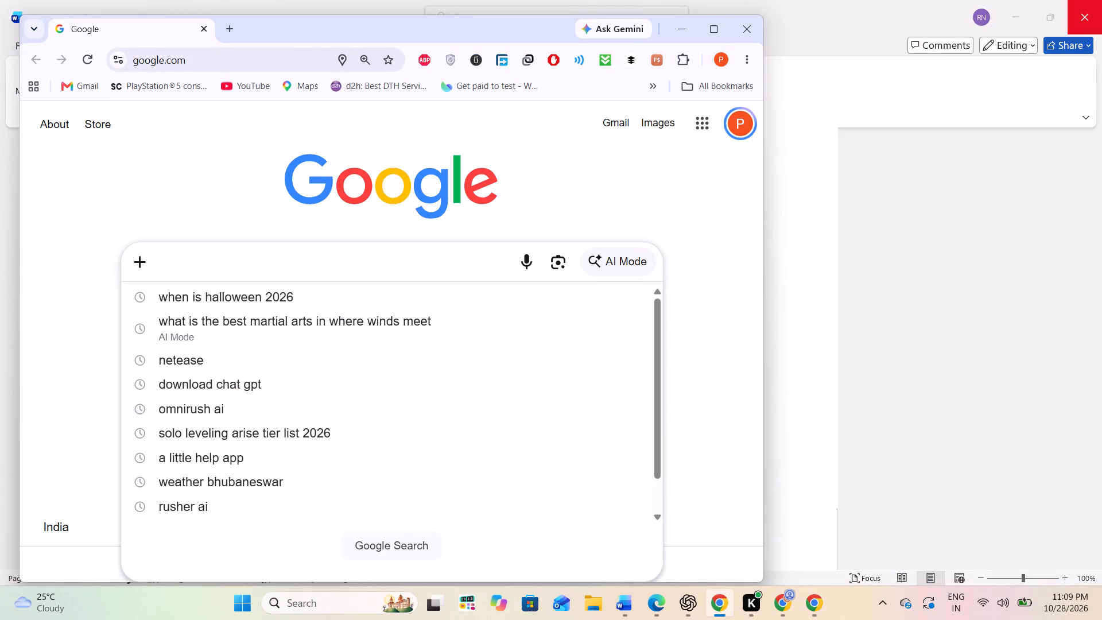
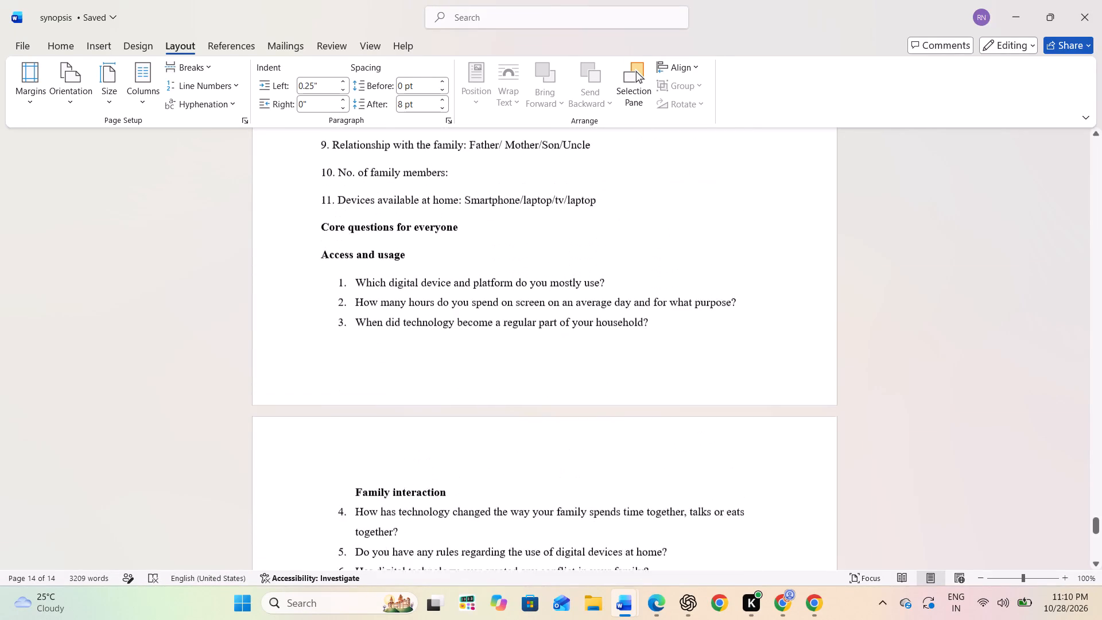
Look back through the synopsis from the interview questions to the title page, examining the page layout.
scroll(690, 386, "down", 7)
scroll(690, 386, "up", 4)
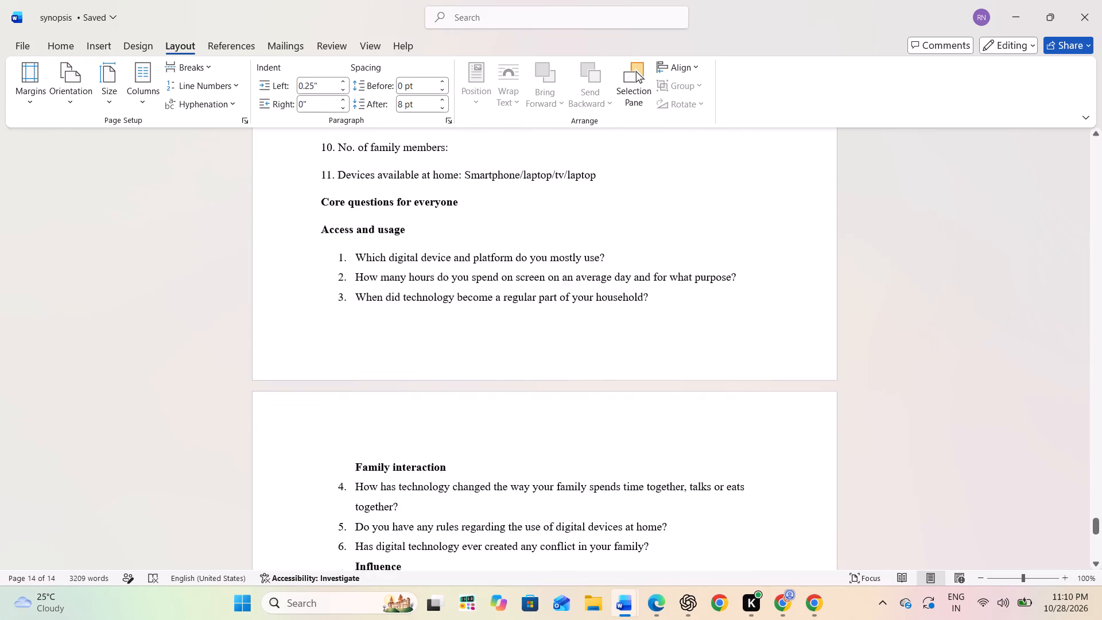
scroll(690, 386, "up", 10)
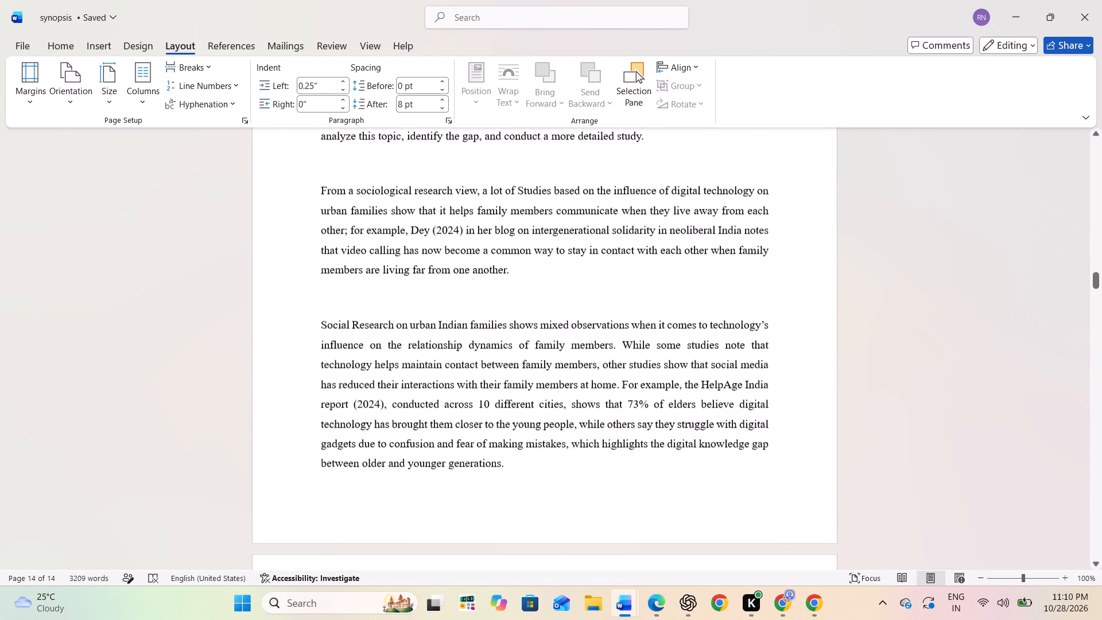
scroll(690, 386, "up", 11)
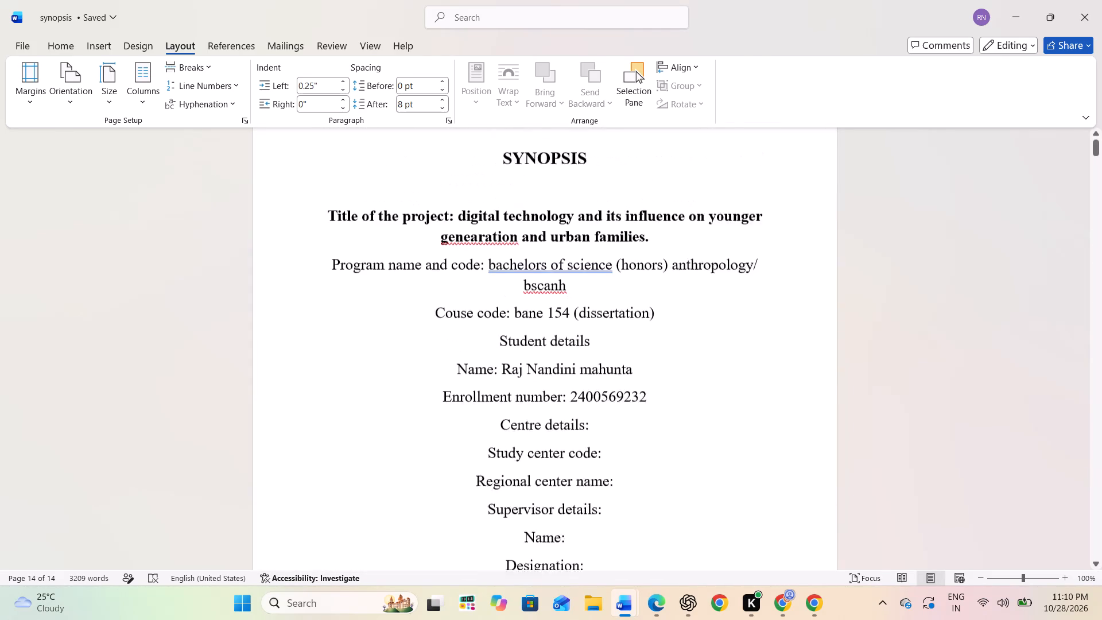
scroll(690, 386, "up", 1)
Bring up the font and paragraph formatting options for the synopsis.
left_click(63, 51)
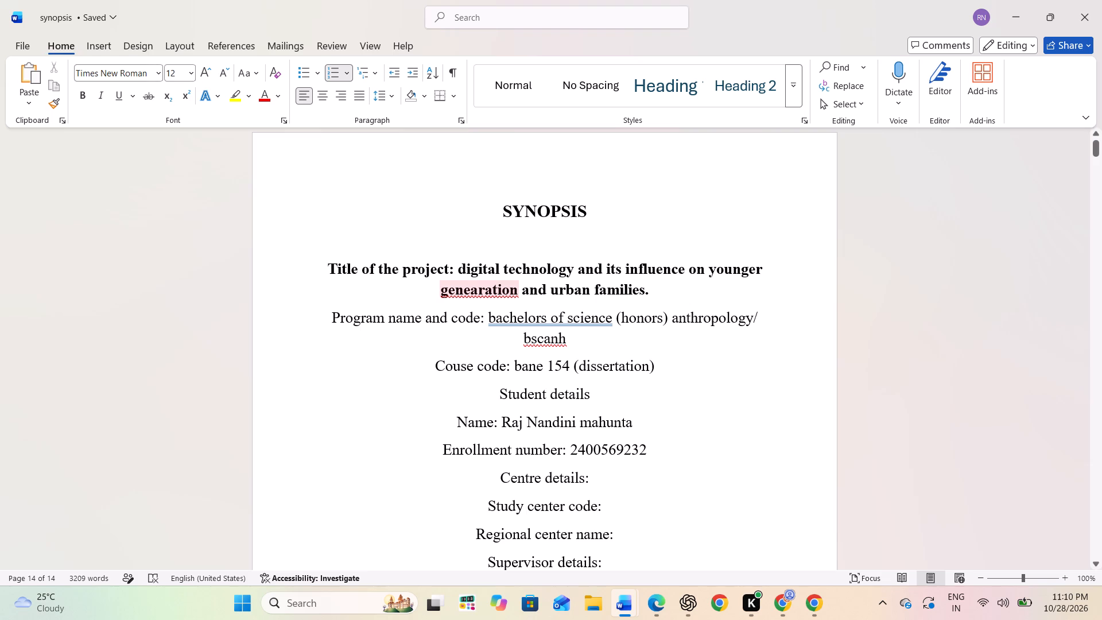
Remove the bold formatting from the "Title of the project" label on the cover page.
scroll(600, 372, "down", 1)
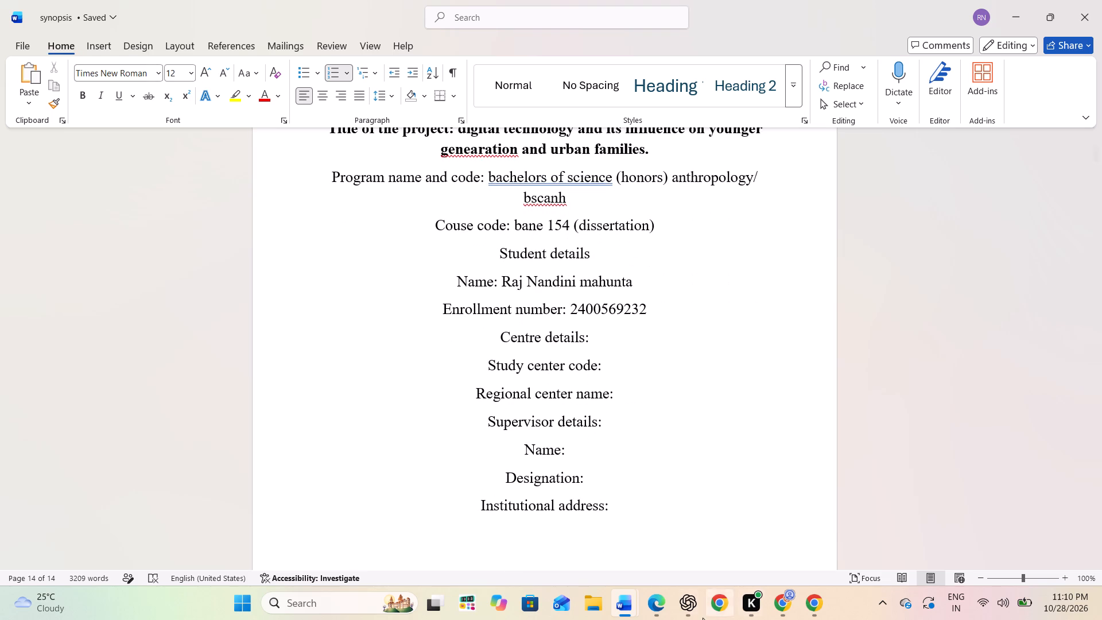
scroll(531, 252, "up", 1)
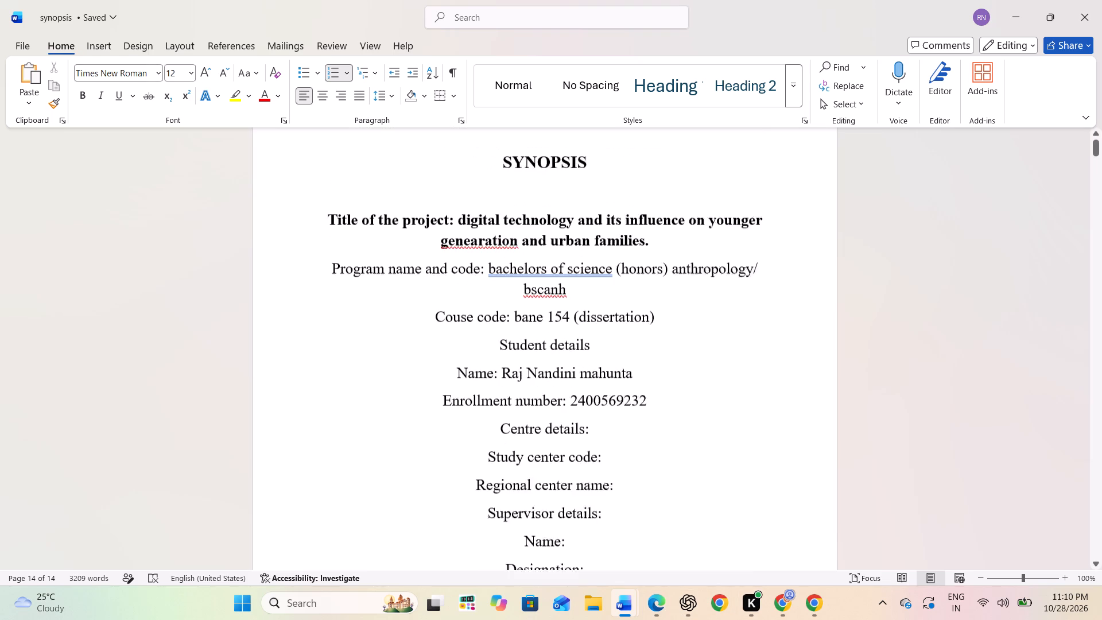
scroll(531, 252, "up", 1)
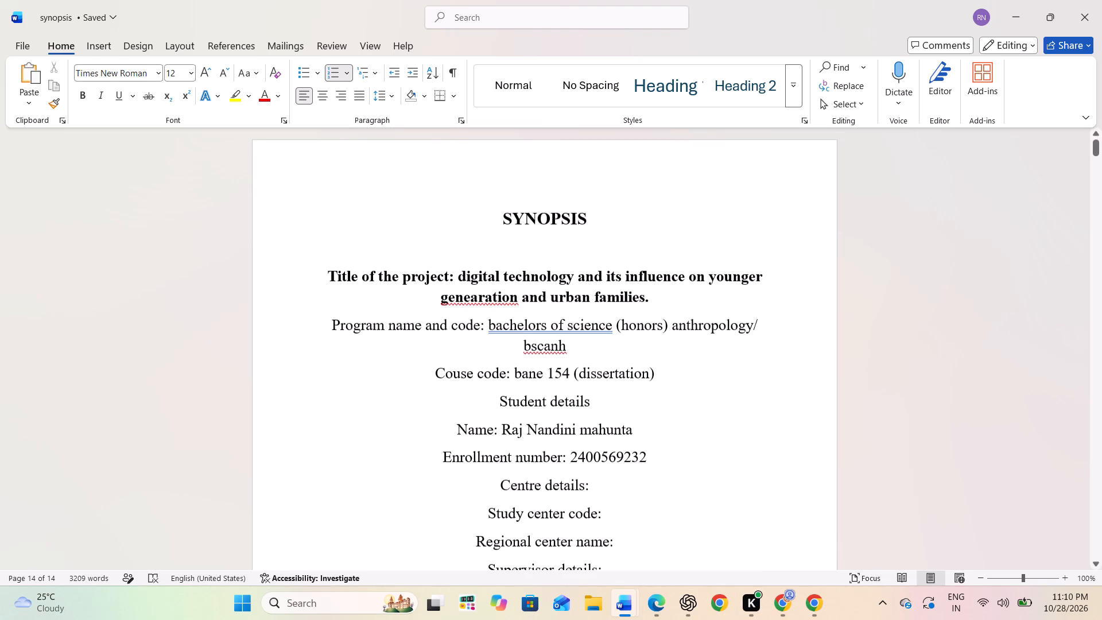
left_click_drag(328, 275, 422, 275)
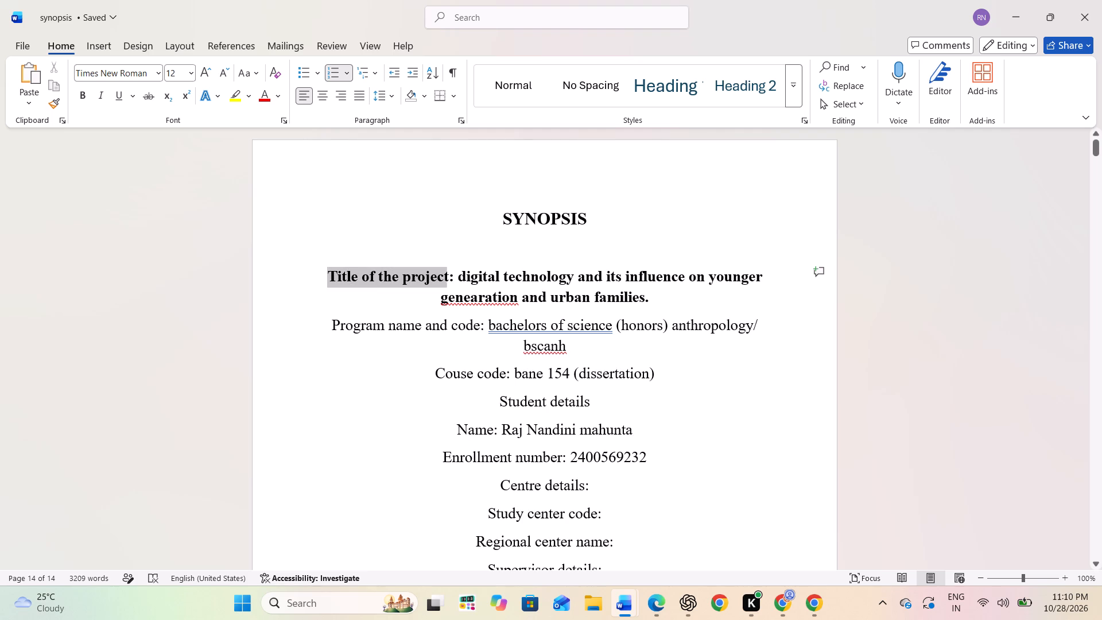
left_click_drag(422, 275, 448, 277)
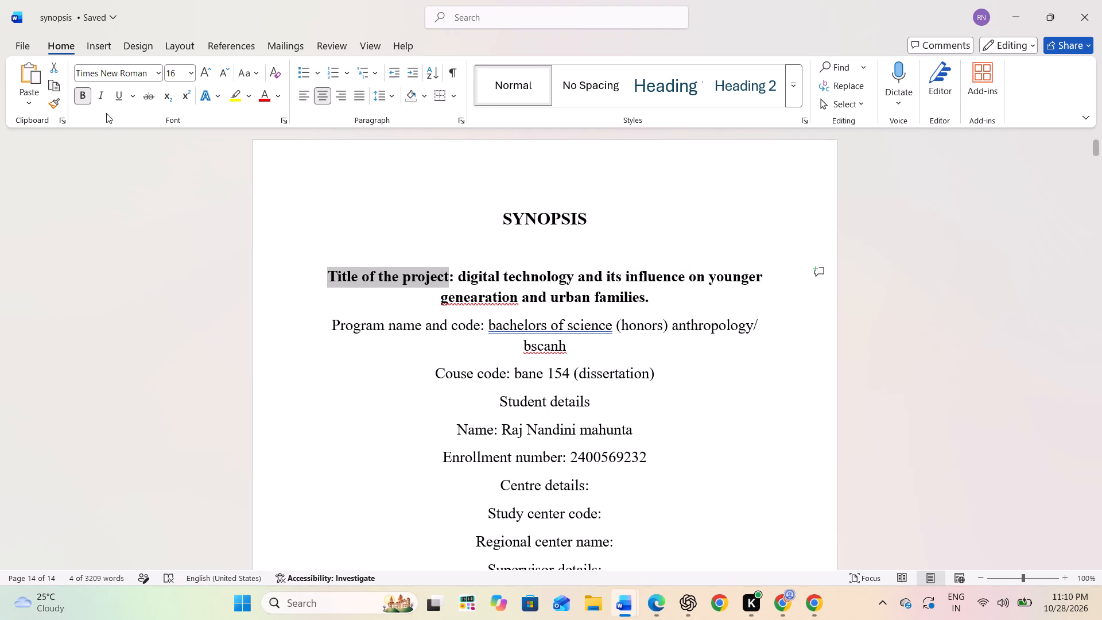
left_click(82, 96)
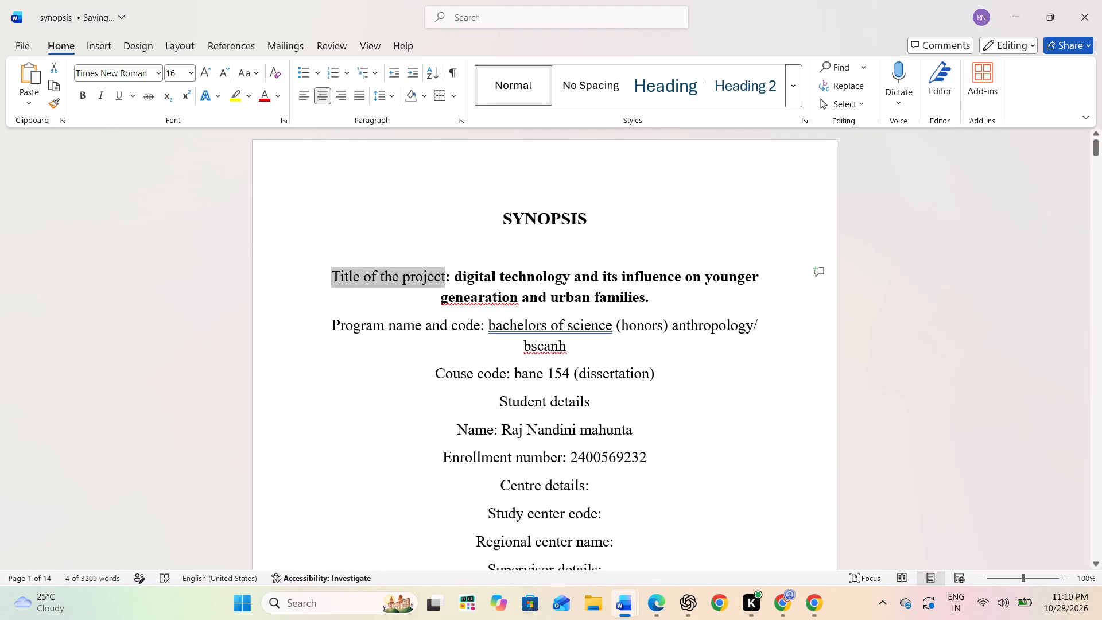
Correct the project title wording by capitalizing "Digital" and fixing the misspelled word to "generation".
left_click(459, 276)
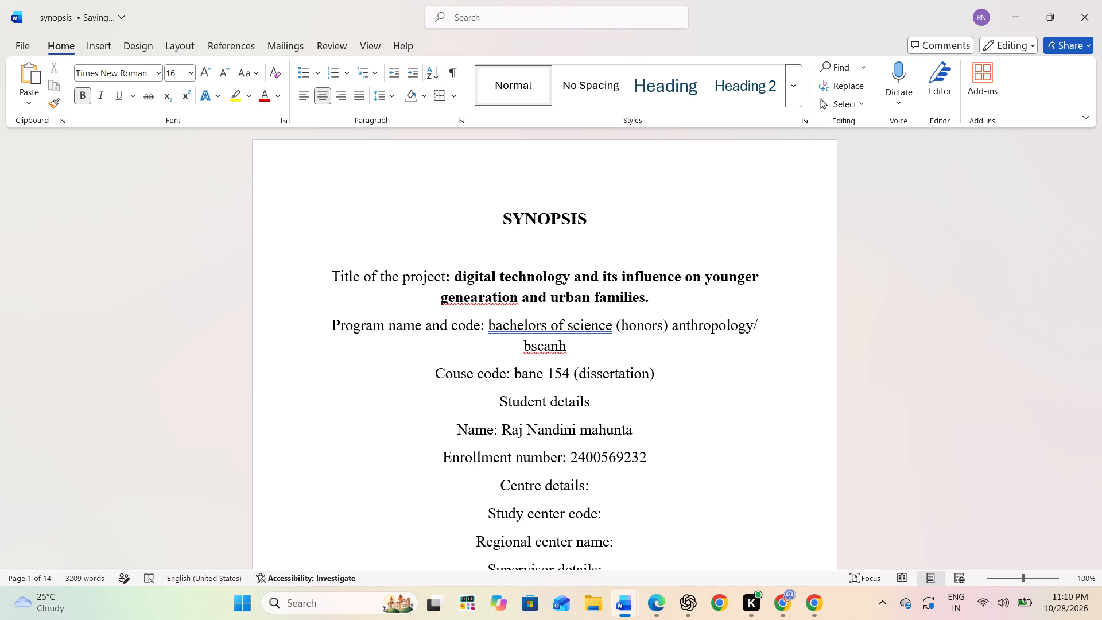
scroll(432, 370, "down", 1)
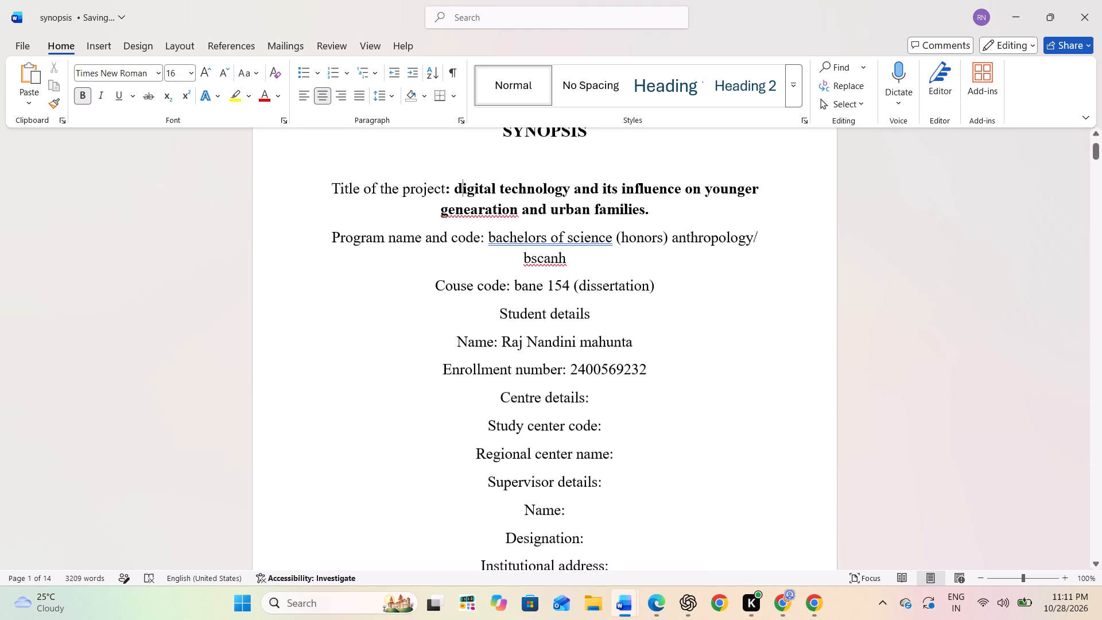
scroll(432, 370, "down", 2)
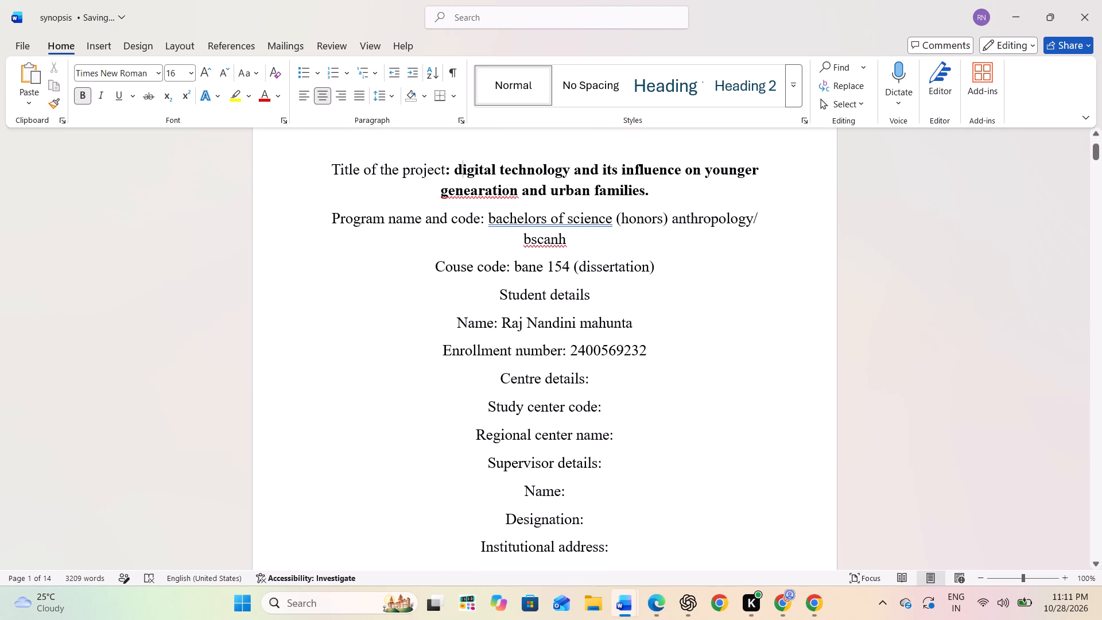
scroll(432, 370, "down", 3)
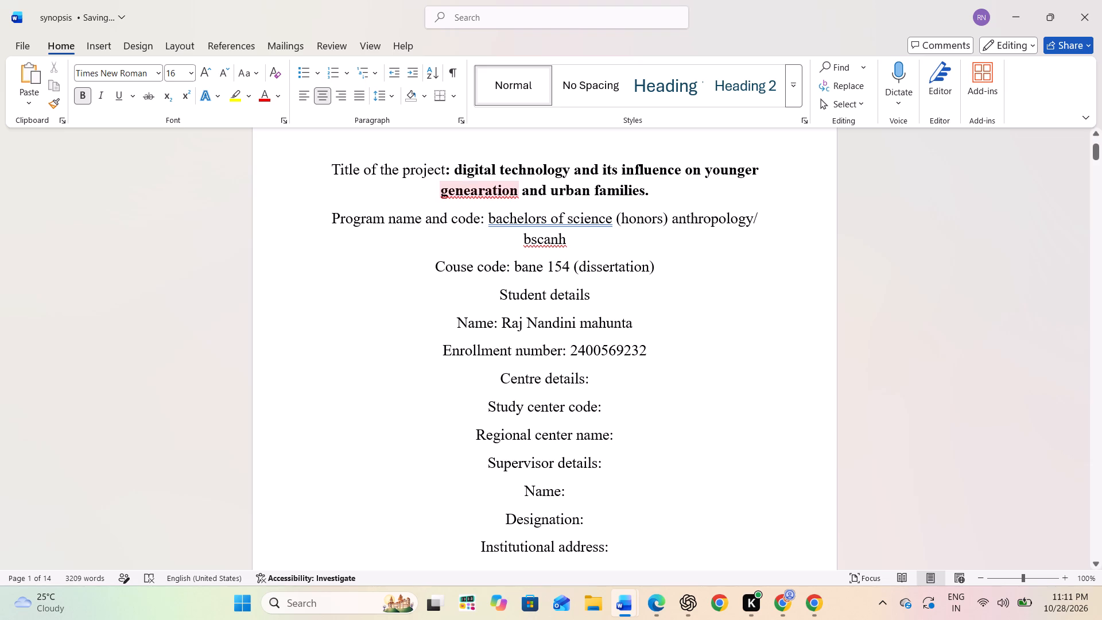
key("BackSpace")
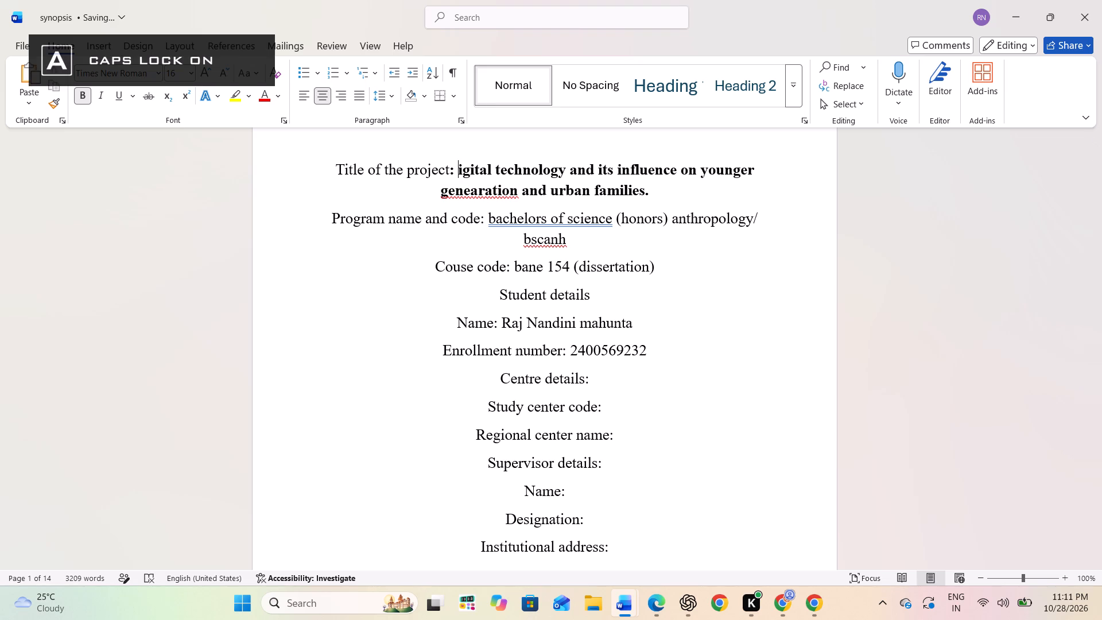
key("d")
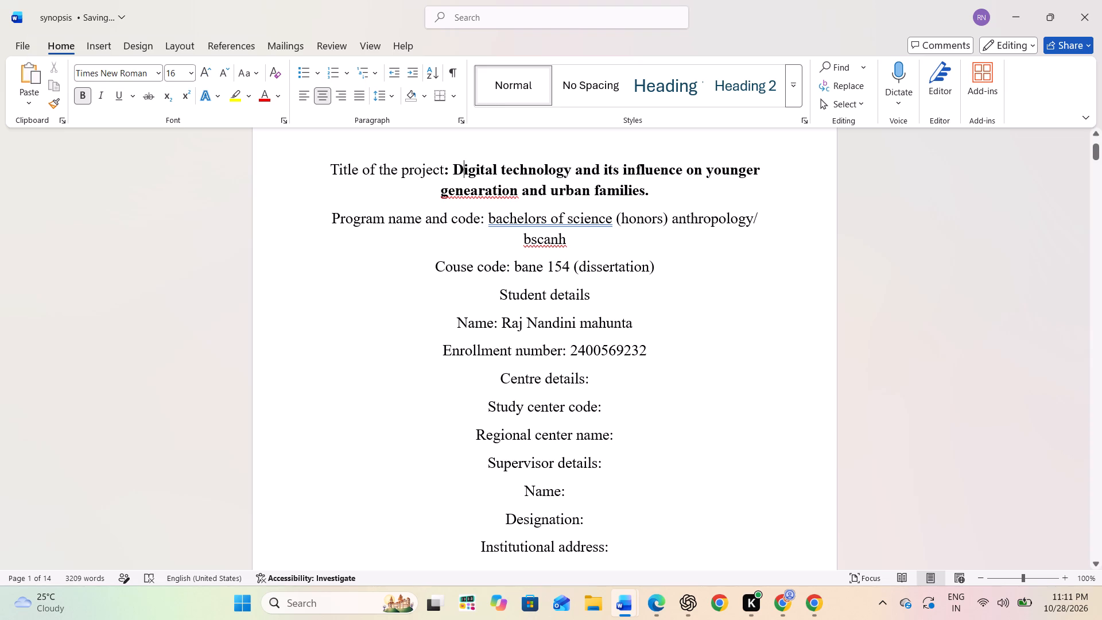
left_click(446, 187)
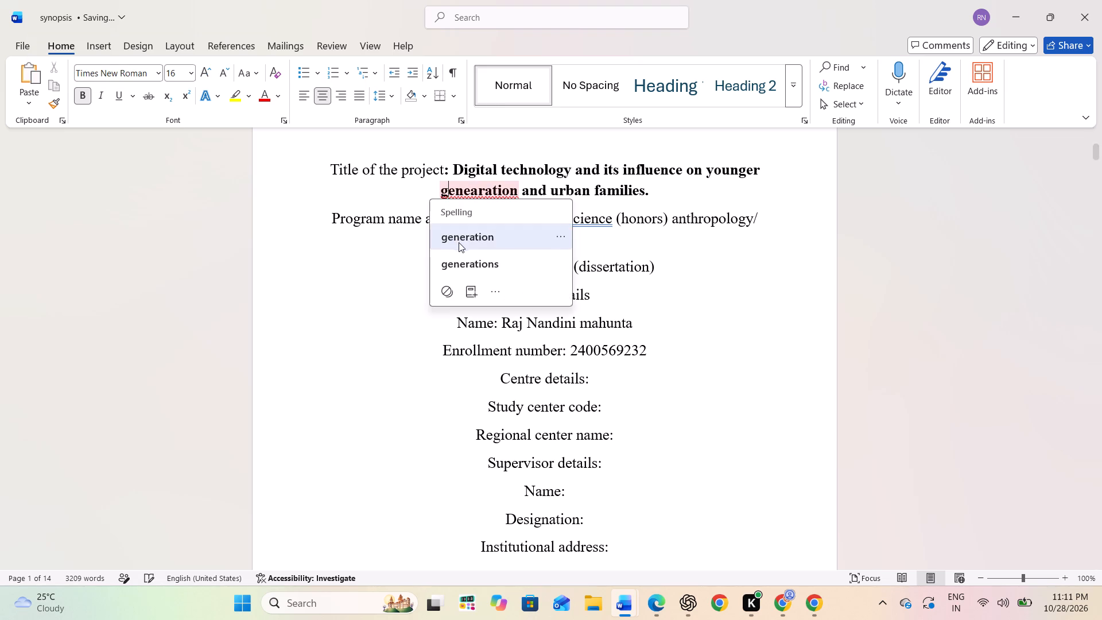
left_click(460, 239)
Correct the degree name in the program line to "Bachelor of Science" with the suggested correction.
left_click(517, 220)
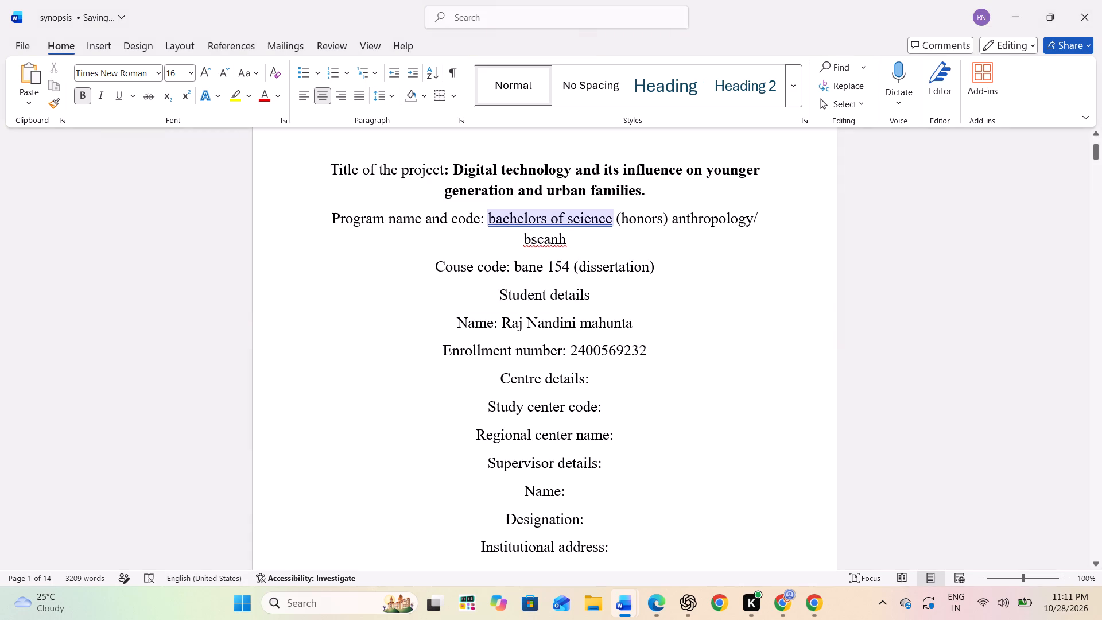
left_click(517, 278)
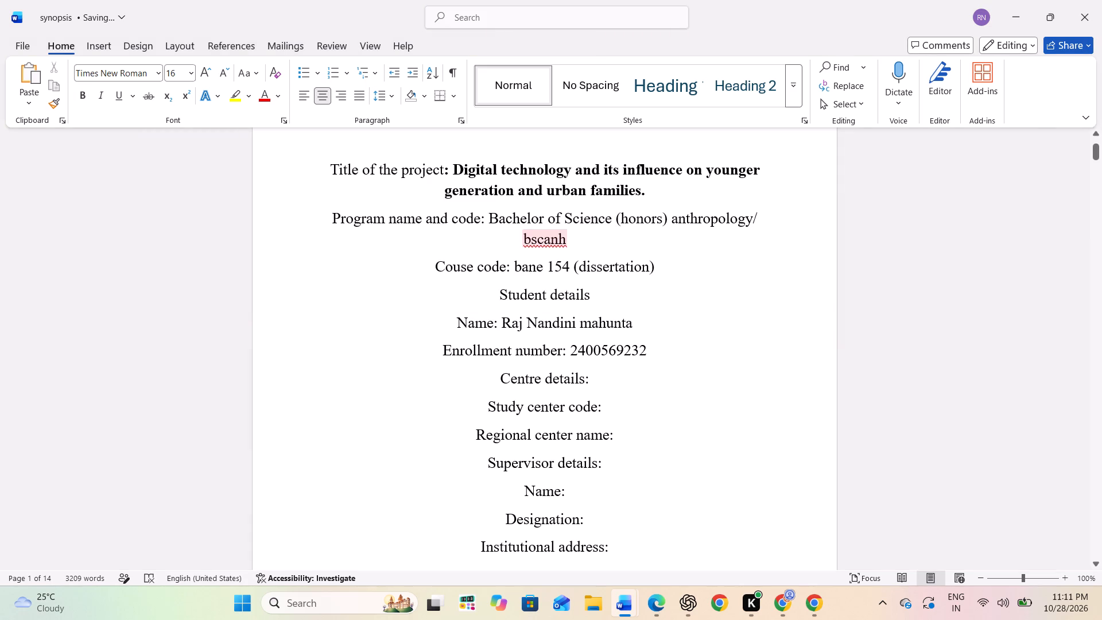
Capitalize the first letter of the program code so it reads "Bscanh" and clear its spelling flag.
left_click(548, 241)
left_click(628, 243)
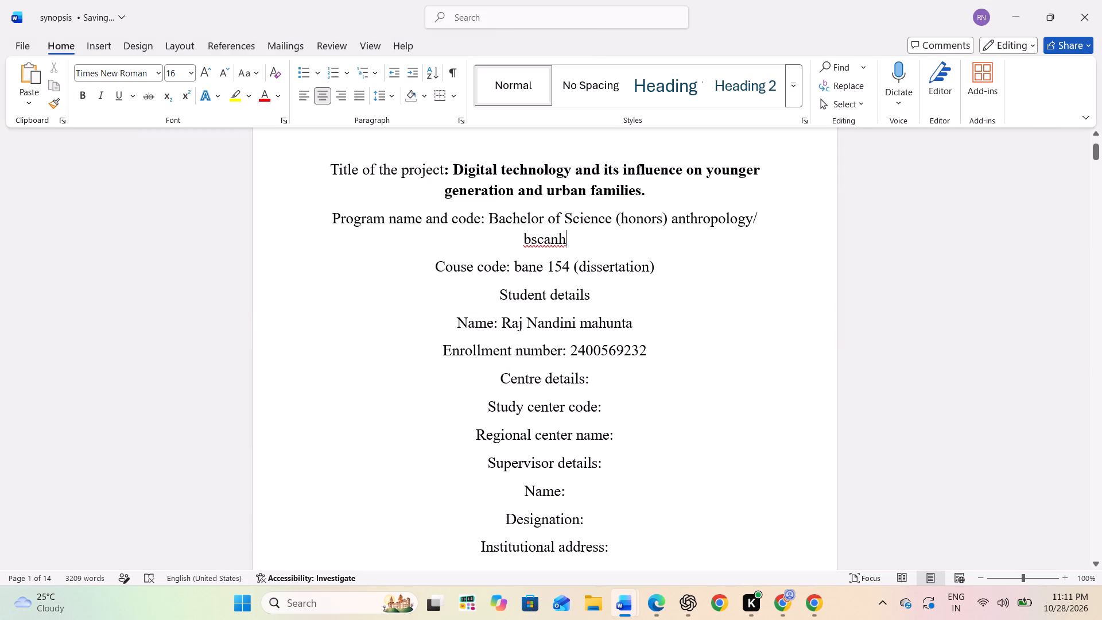
left_click(527, 238)
key("BackSpace")
key("b")
key("BackSpace")
key("b")
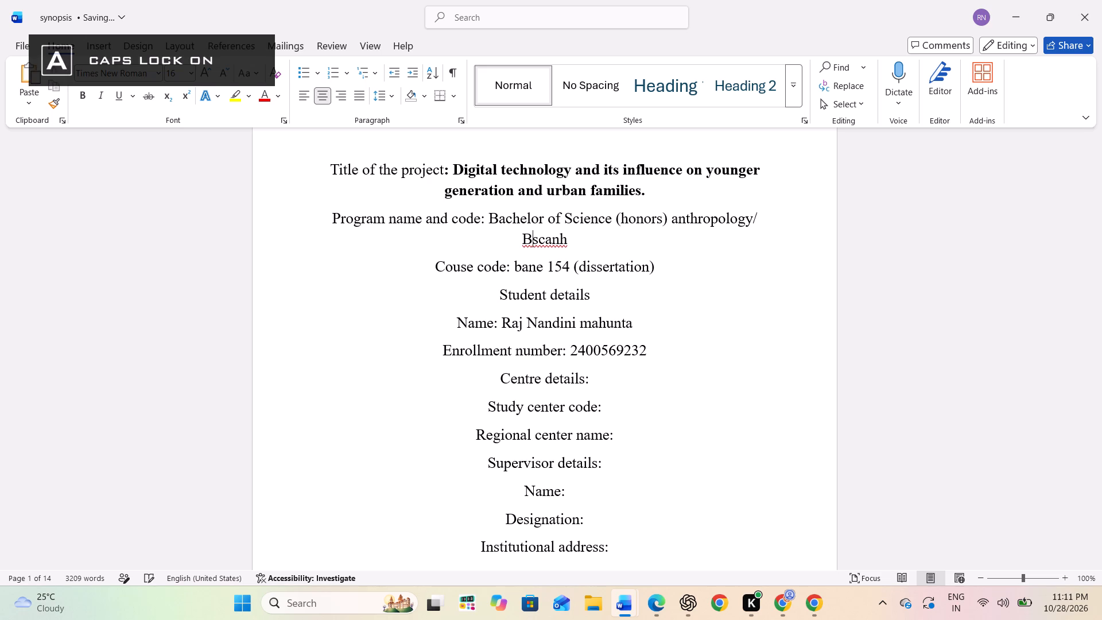
left_click(558, 239)
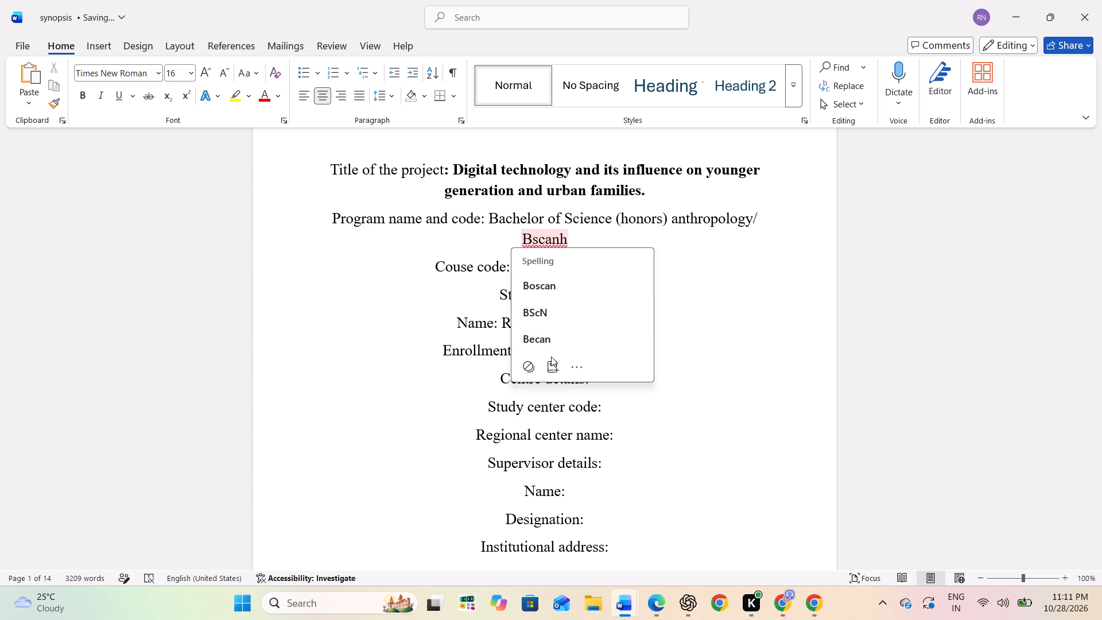
left_click(576, 373)
left_click(582, 396)
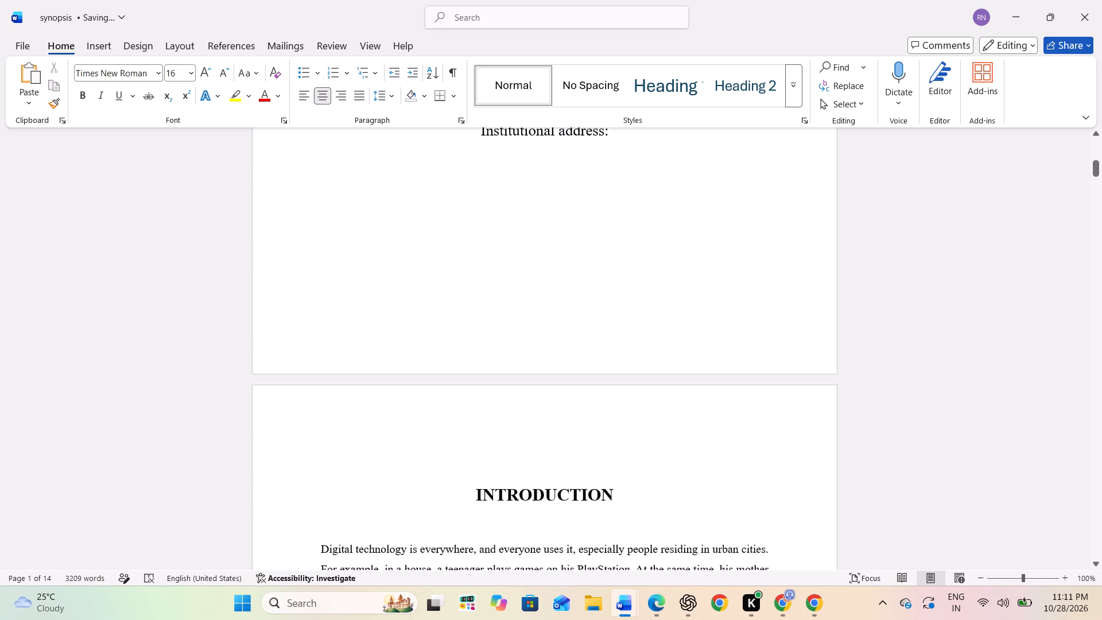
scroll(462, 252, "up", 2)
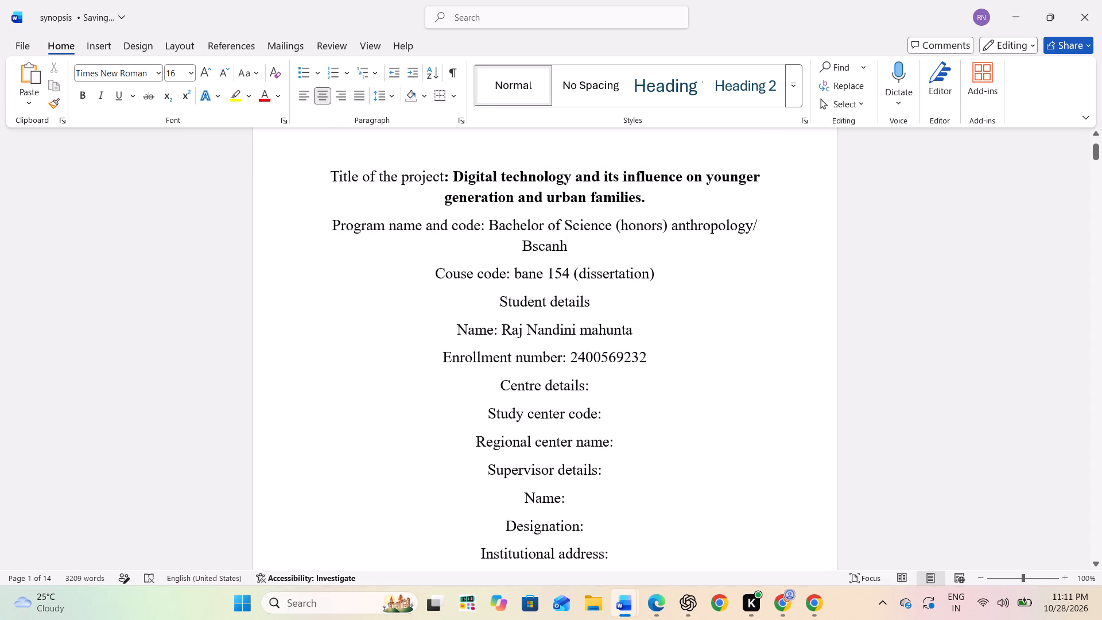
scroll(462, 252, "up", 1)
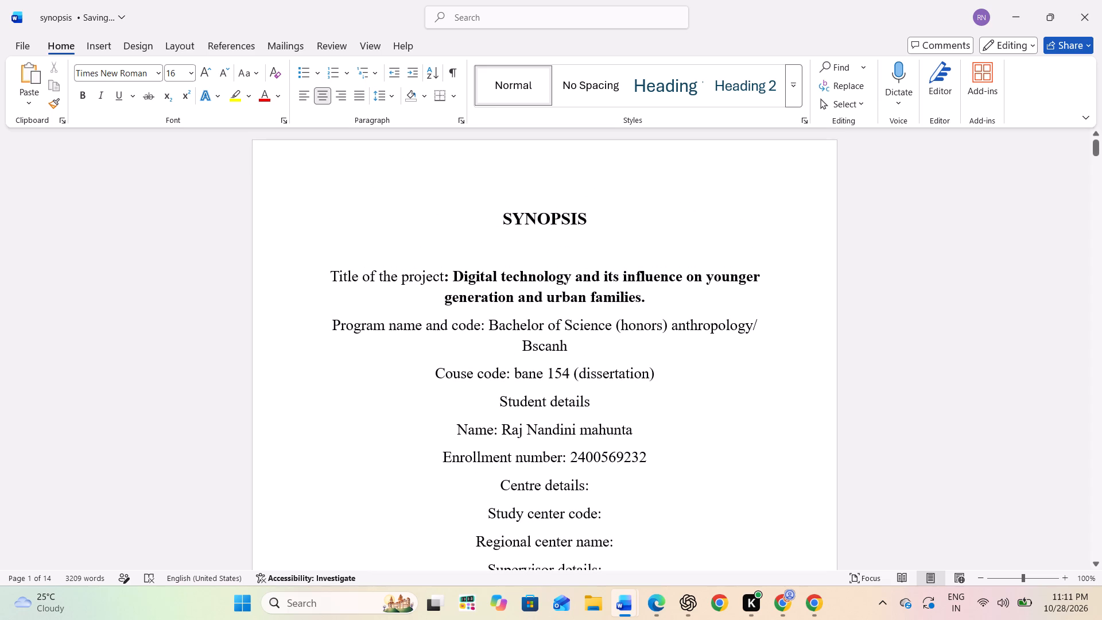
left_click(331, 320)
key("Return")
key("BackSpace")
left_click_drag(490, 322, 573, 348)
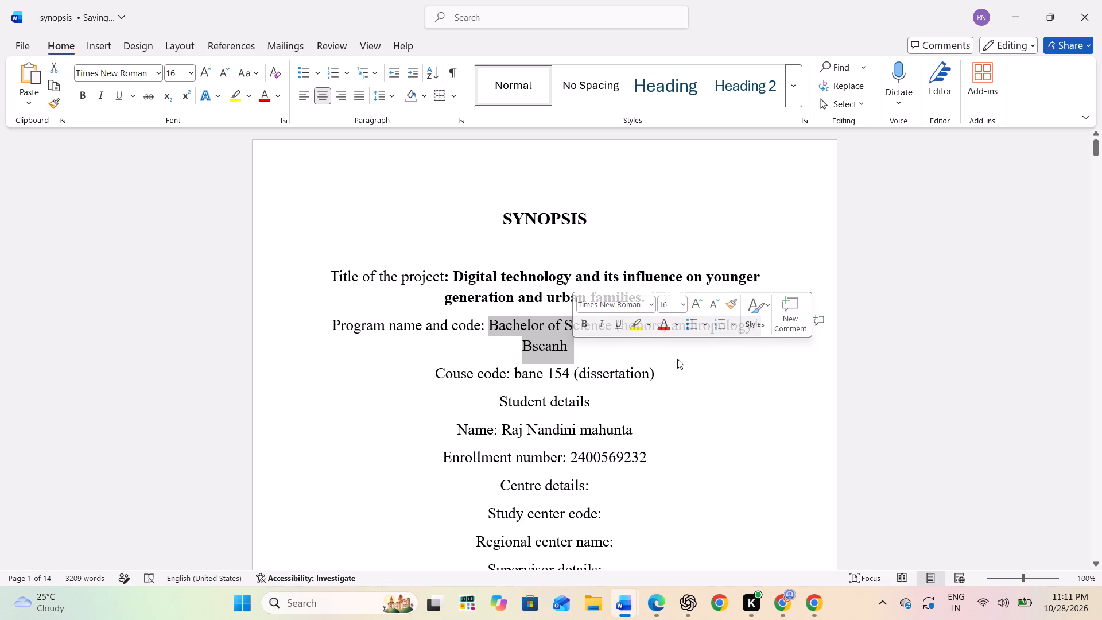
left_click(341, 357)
Set the "Program name and code" label to font size 14.
left_click_drag(331, 325, 433, 330)
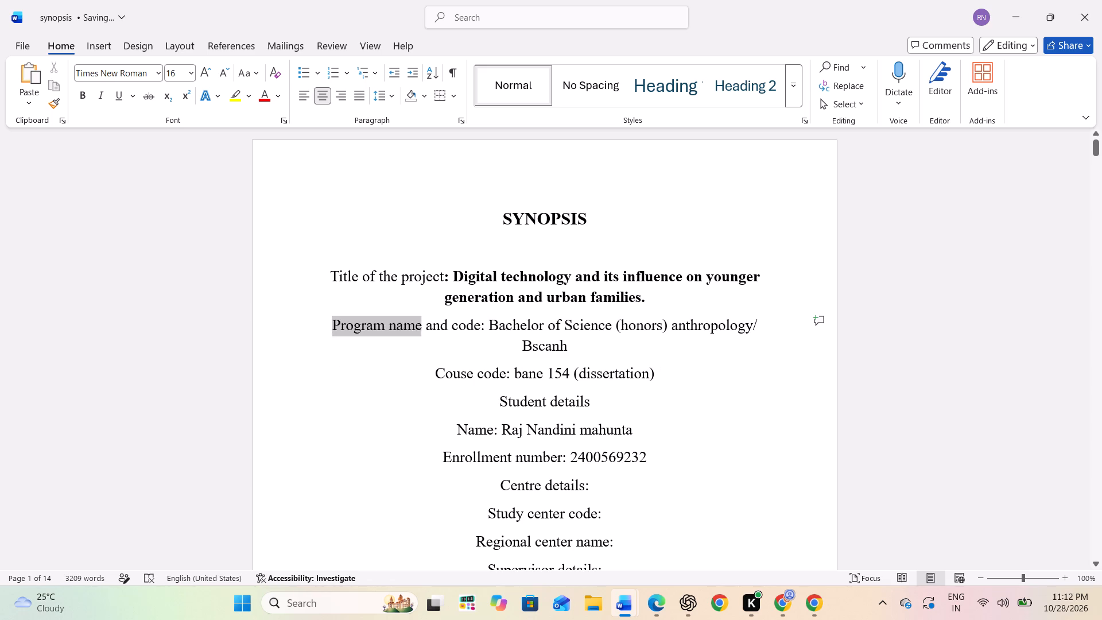
left_click_drag(433, 330, 471, 332)
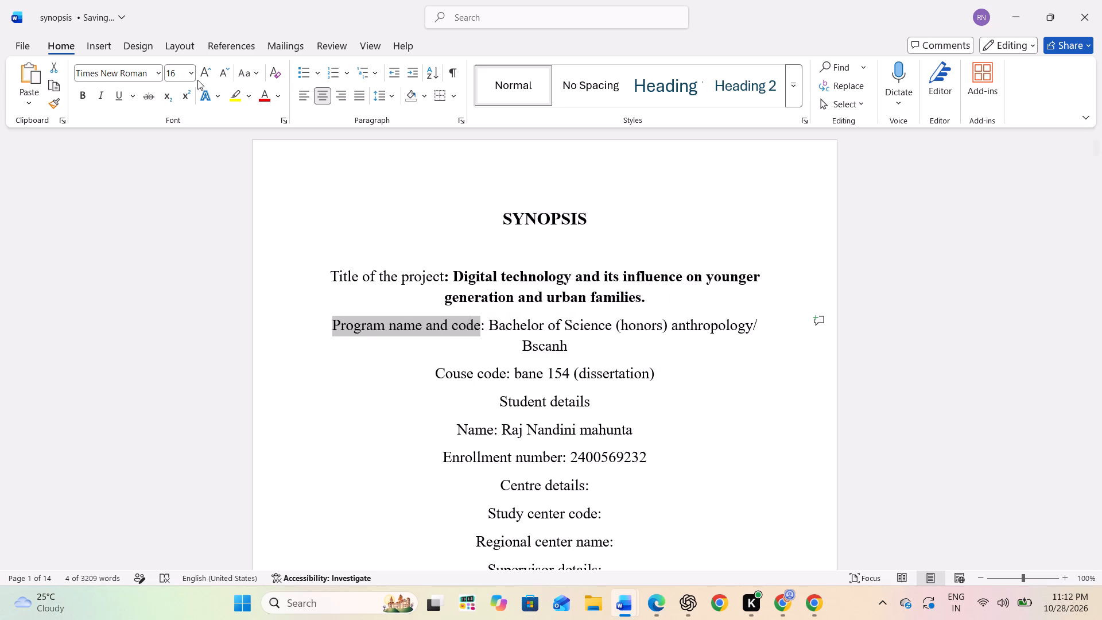
left_click(193, 76)
left_click(177, 180)
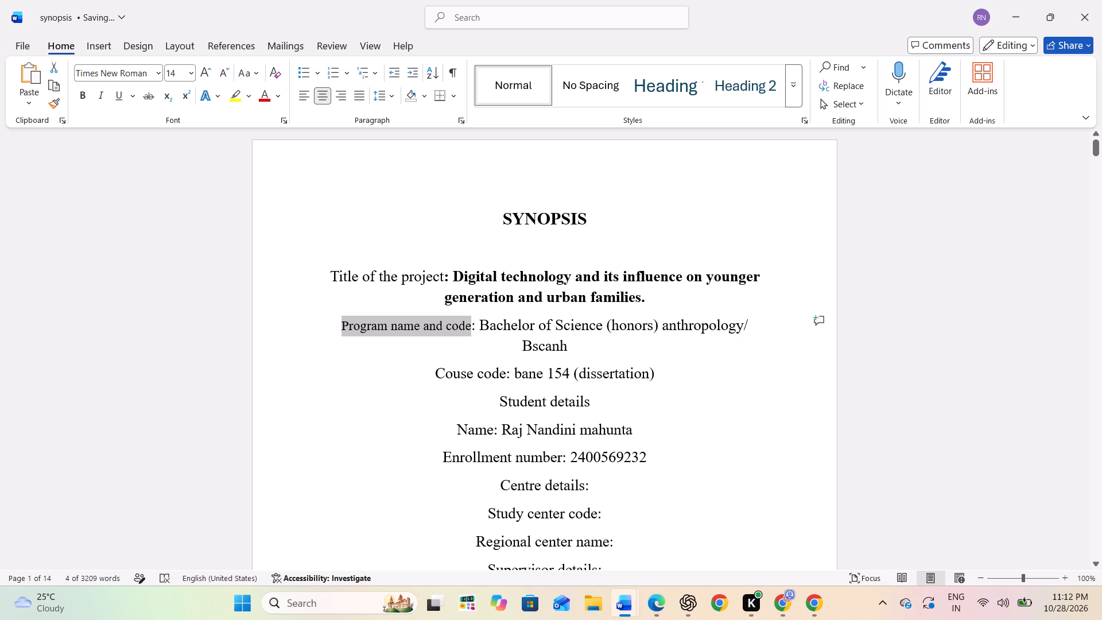
Format "Bachelor of Science (honors) anthropology/ Bscanh" in the program line as bold at font size 14.
left_click(473, 354)
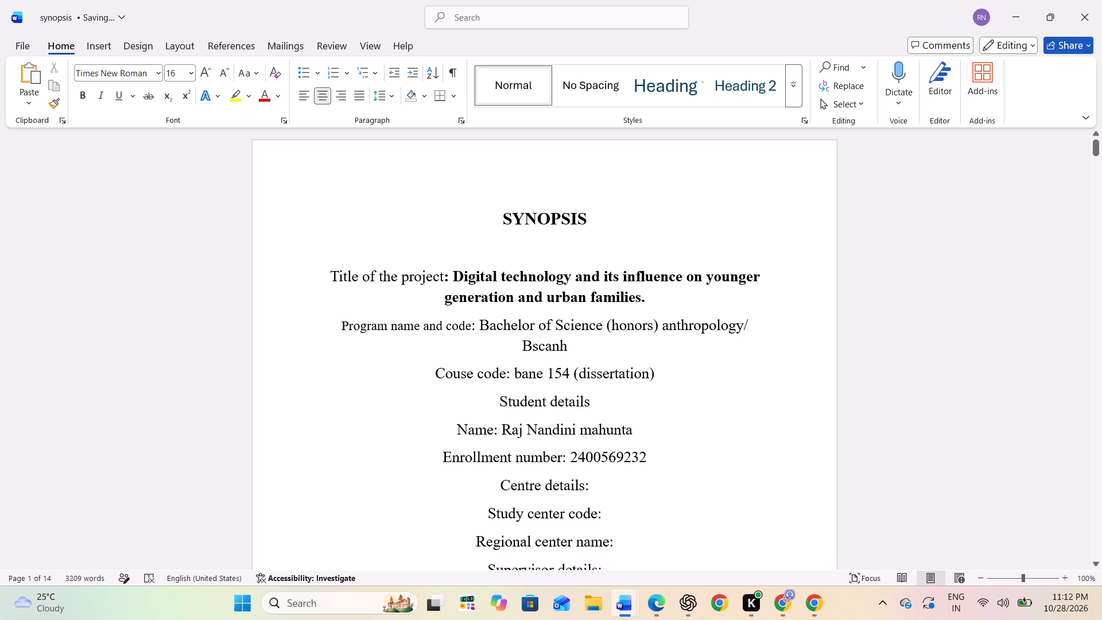
left_click_drag(479, 324, 583, 345)
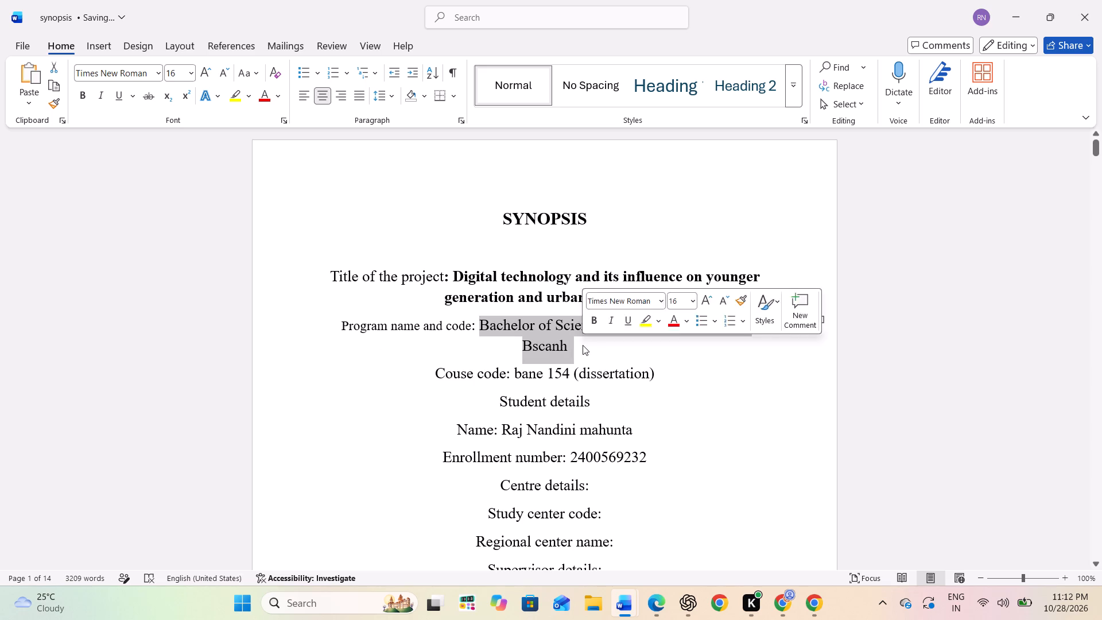
left_click(187, 71)
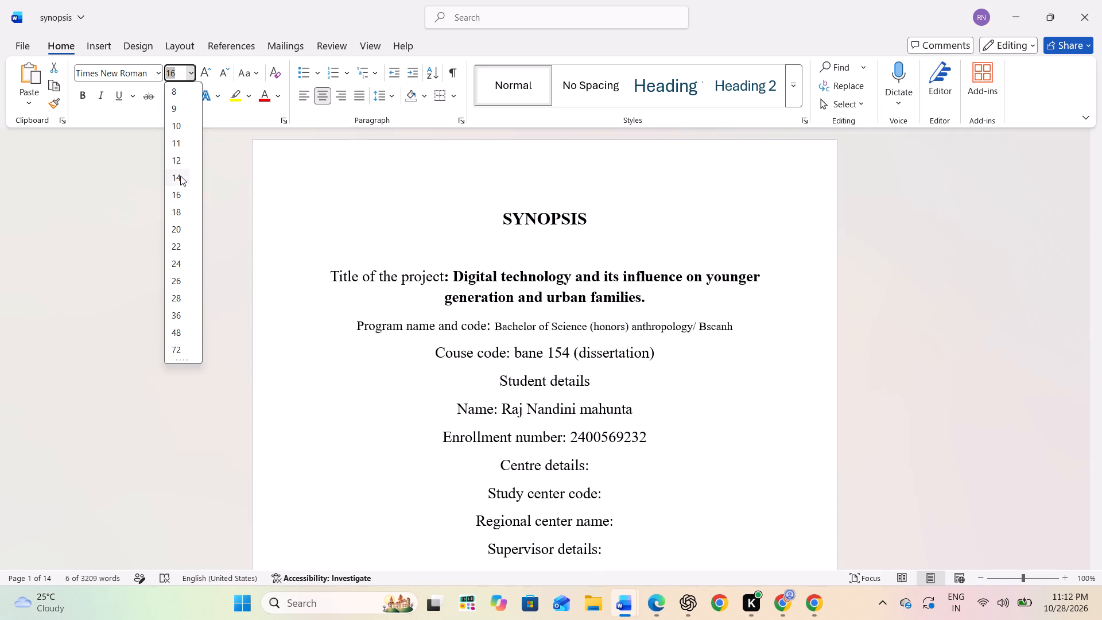
left_click(180, 177)
left_click(79, 96)
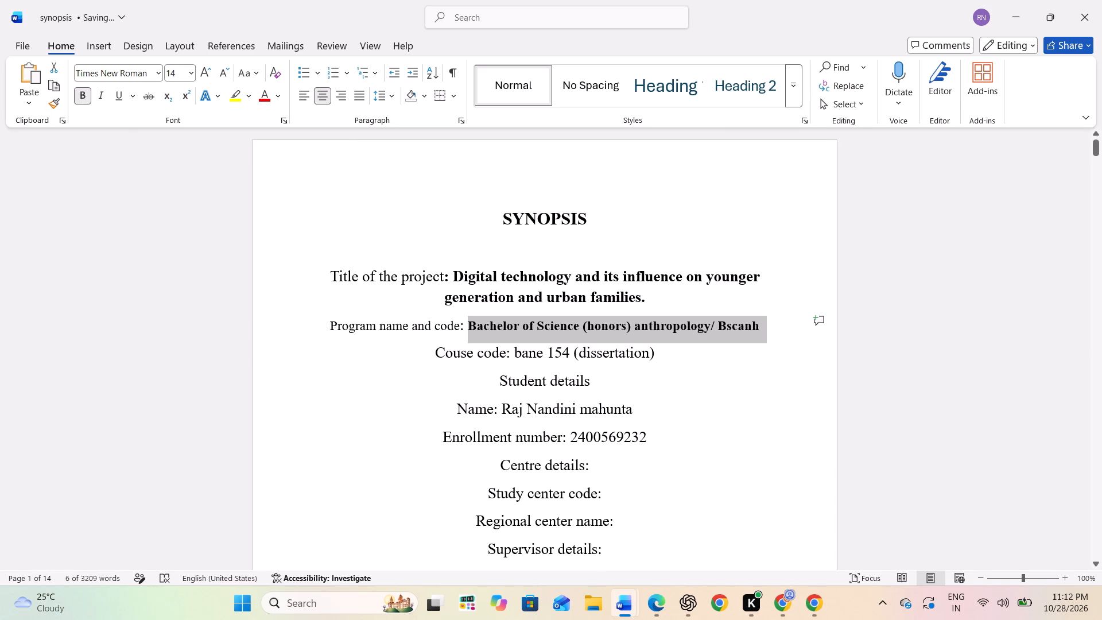
left_click(280, 293)
left_click(369, 442)
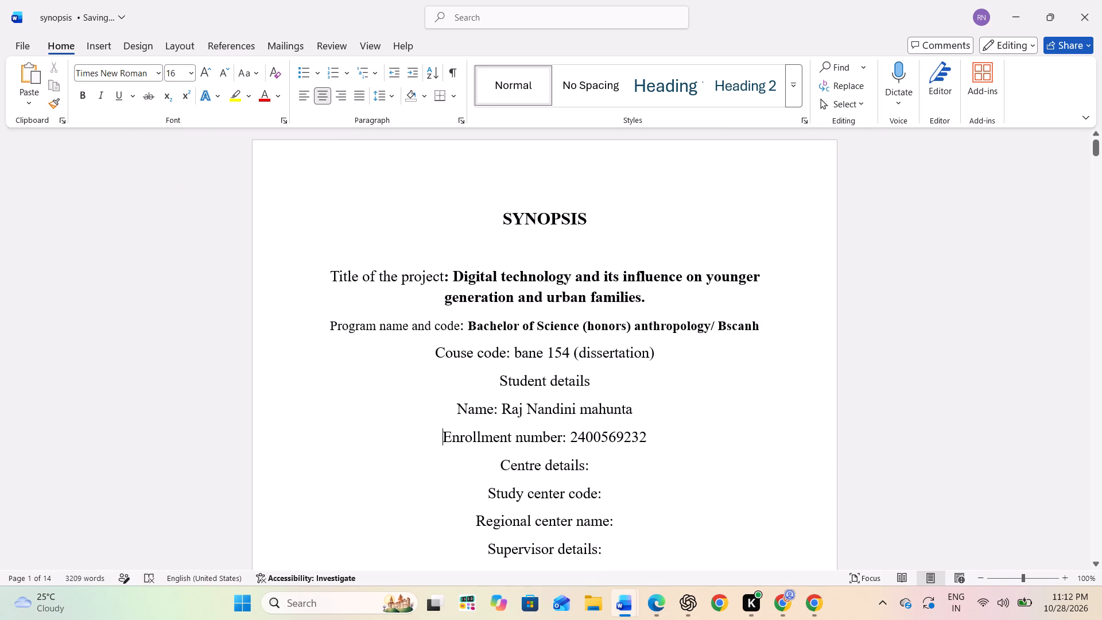
Set the "Couse code" label on the cover page to font size 14.
left_click_drag(433, 353, 508, 360)
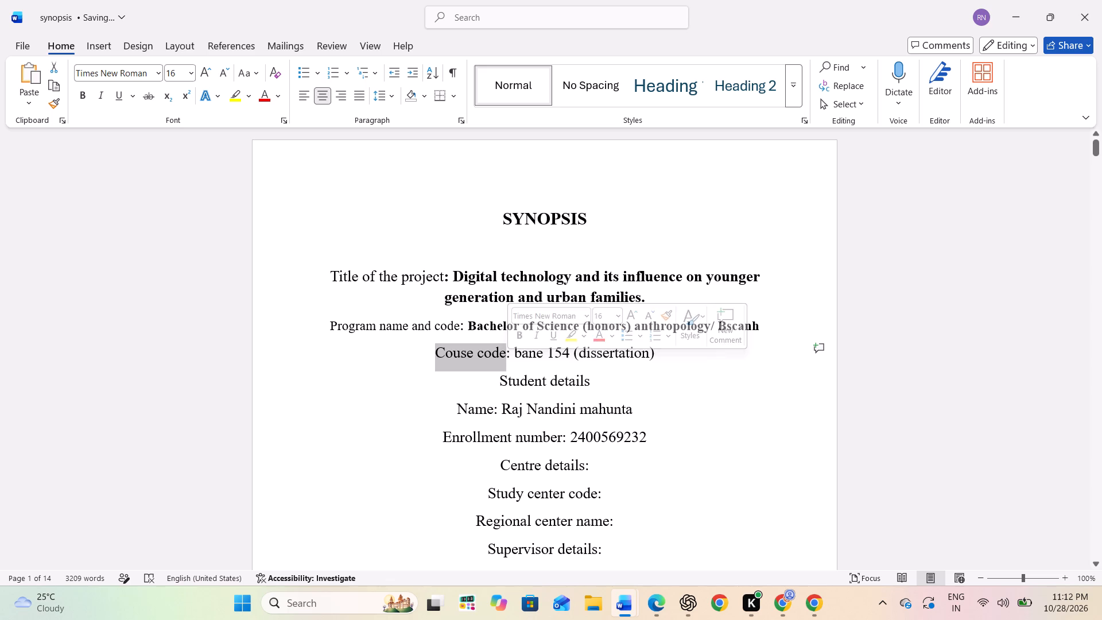
left_click(192, 79)
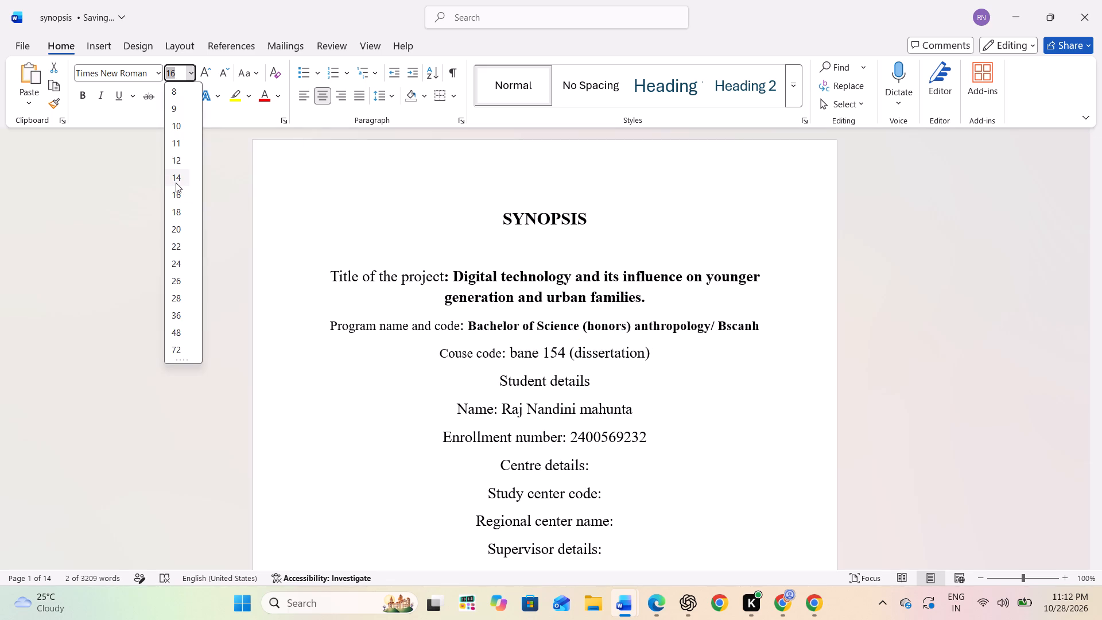
left_click(176, 184)
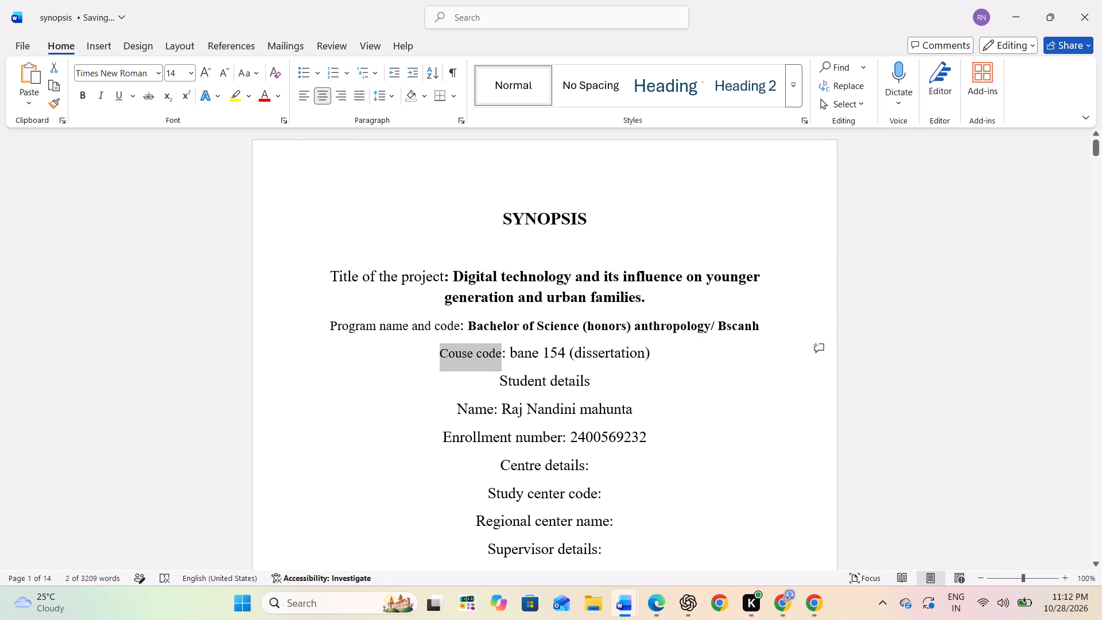
Capitalize the first letter of the course code so it reads "Bane 154".
left_click(518, 354)
key("BackSpace")
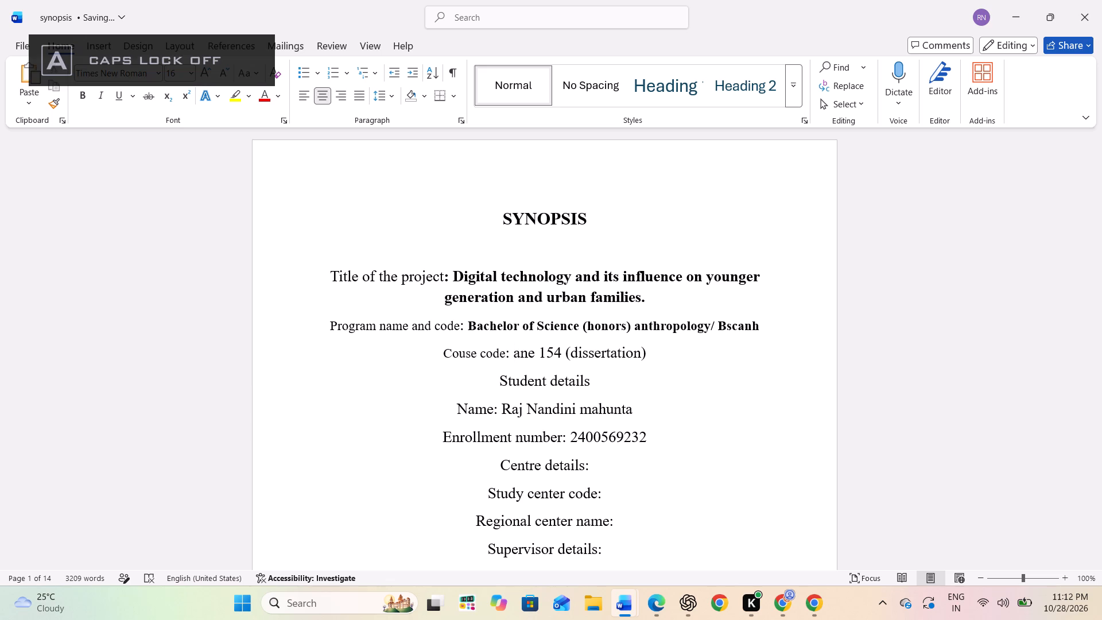
key("b")
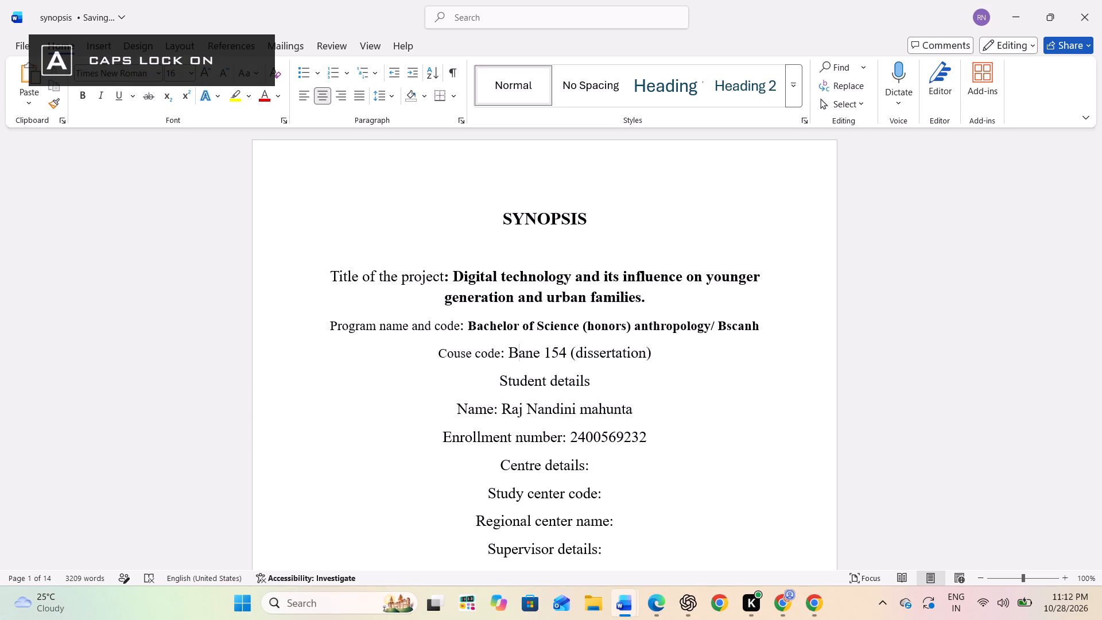
Format "Bane 154 (dissertation)" in the course code line as bold at font size 14.
left_click_drag(508, 350, 511, 350)
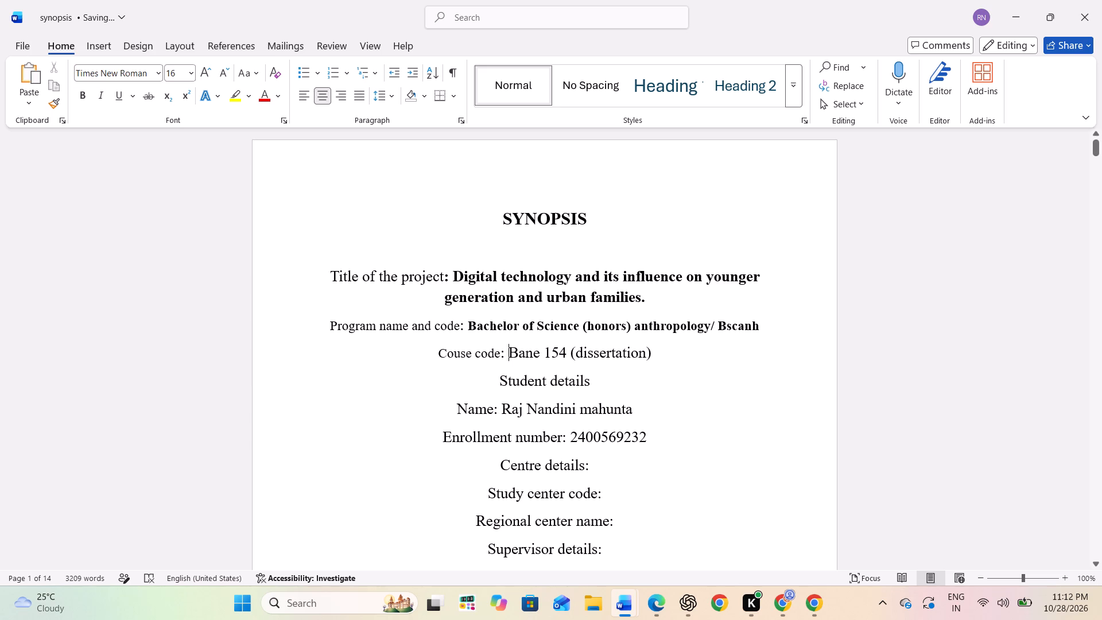
left_click_drag(511, 350, 657, 361)
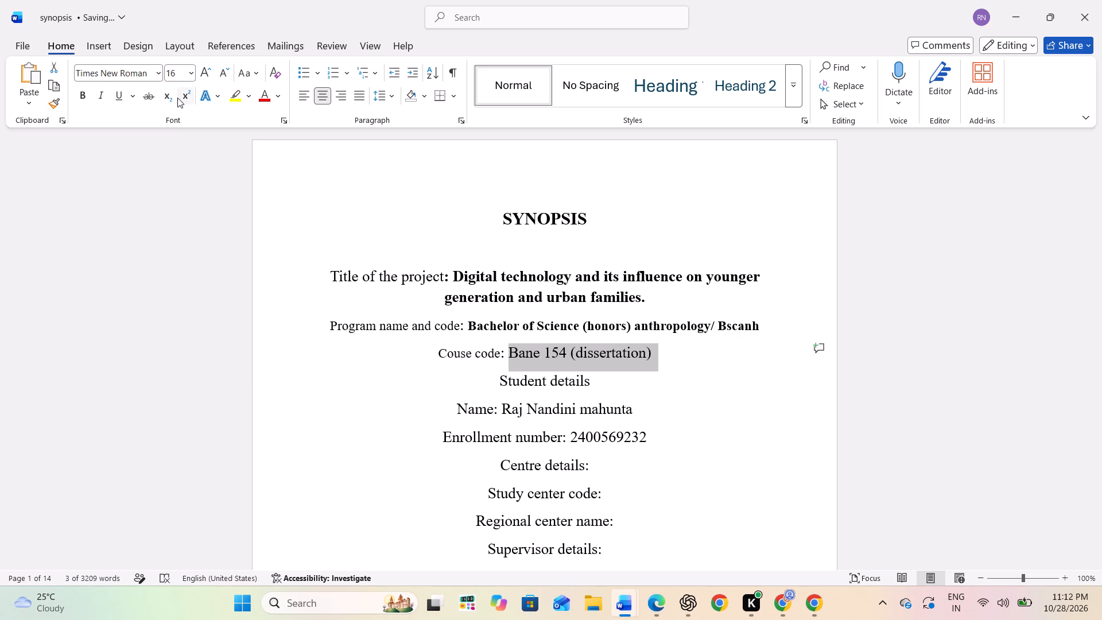
left_click(79, 97)
left_click(312, 384)
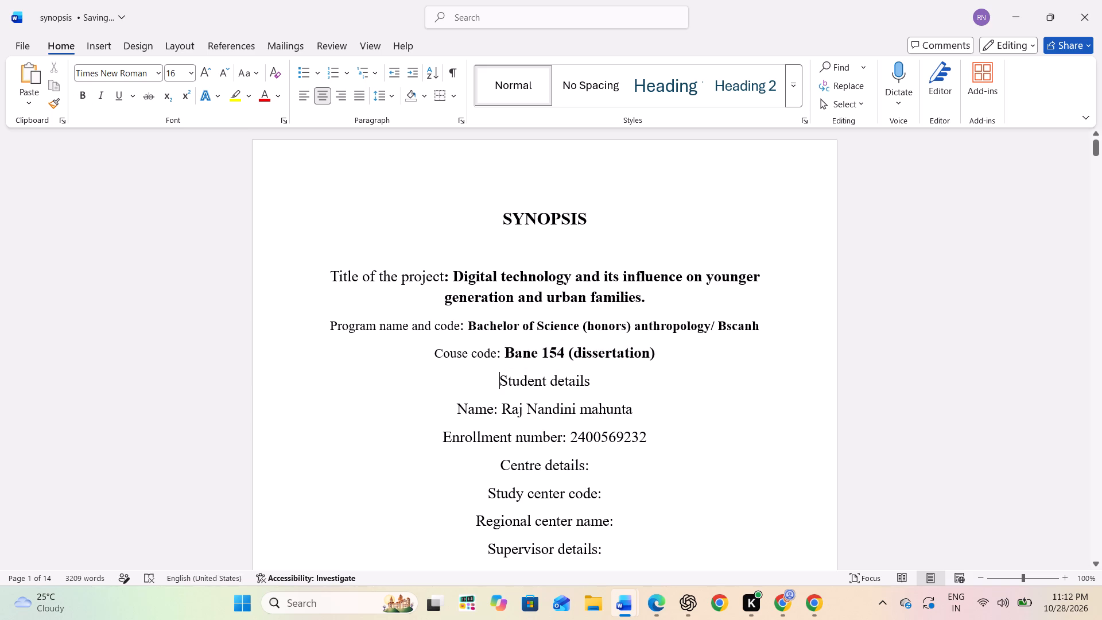
left_click_drag(504, 350, 668, 350)
left_click(190, 75)
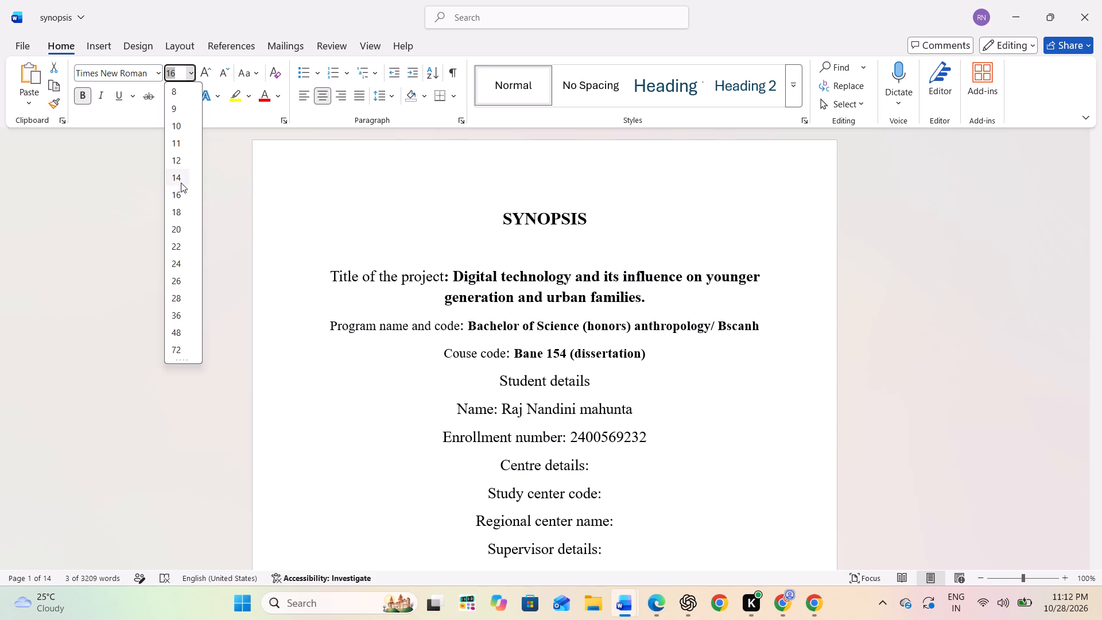
left_click(183, 183)
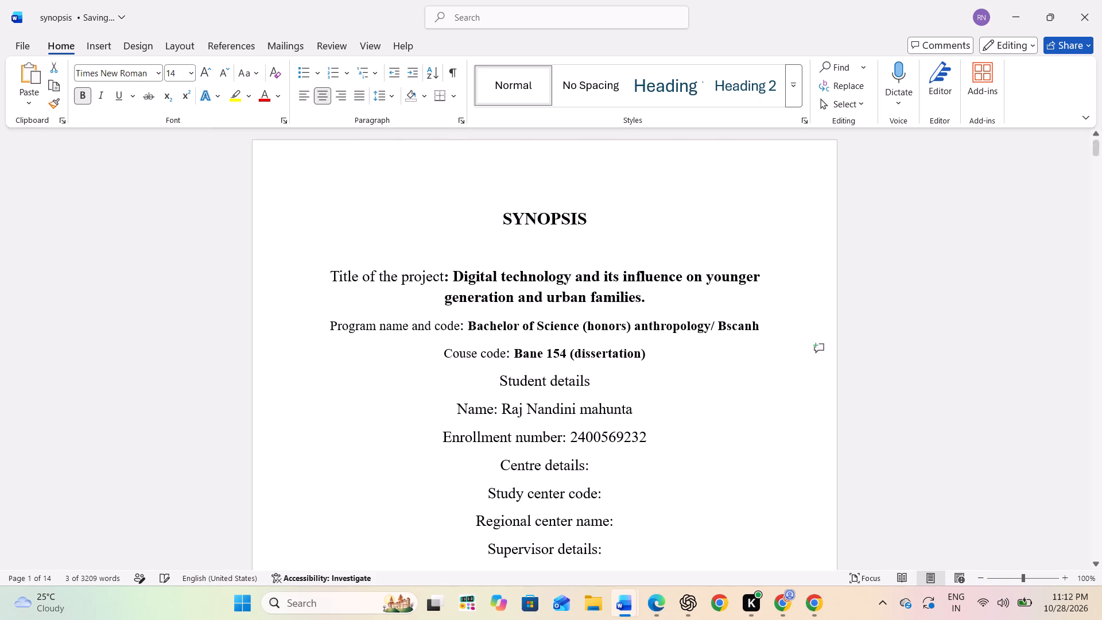
left_click(375, 393)
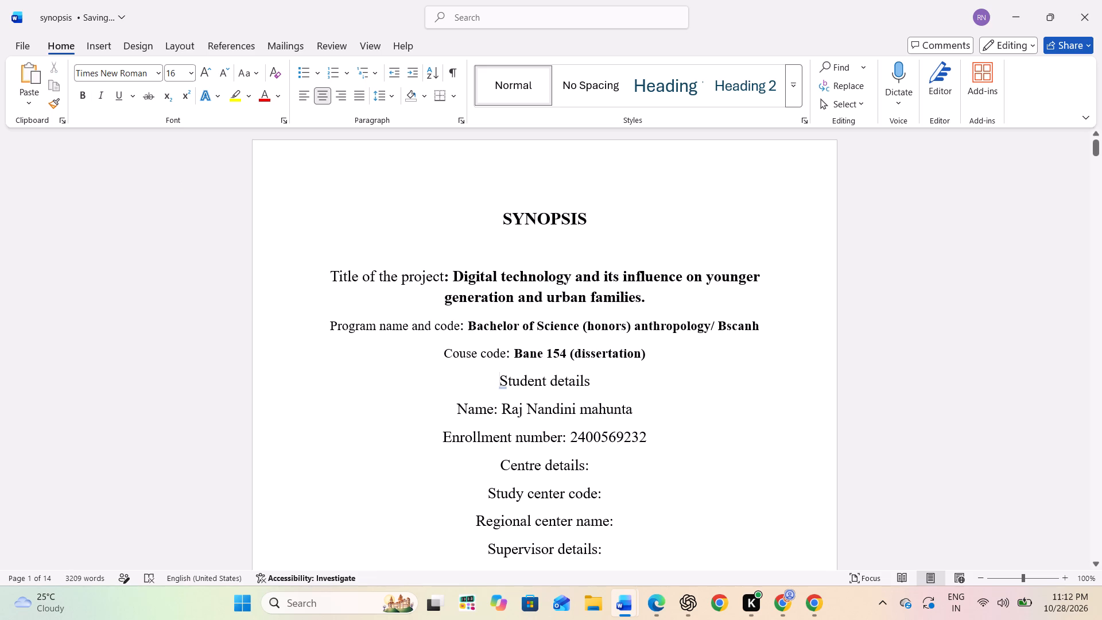
Set the whole "Program name and code" line, including its colon and value, to font size 14.
left_click_drag(328, 324, 716, 324)
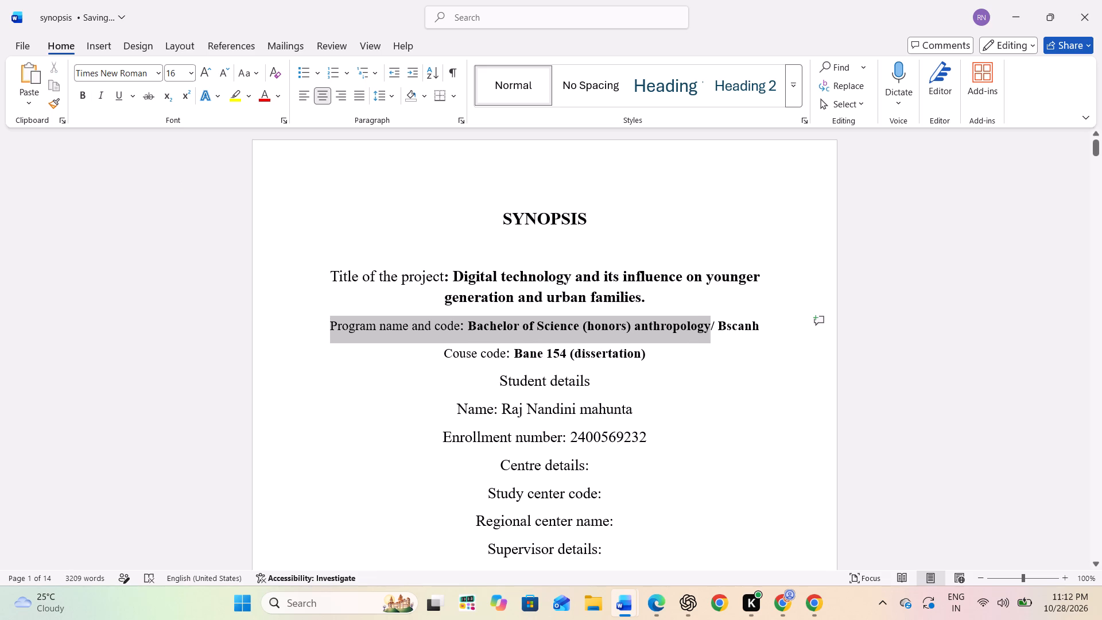
left_click_drag(716, 324, 747, 332)
left_click(191, 73)
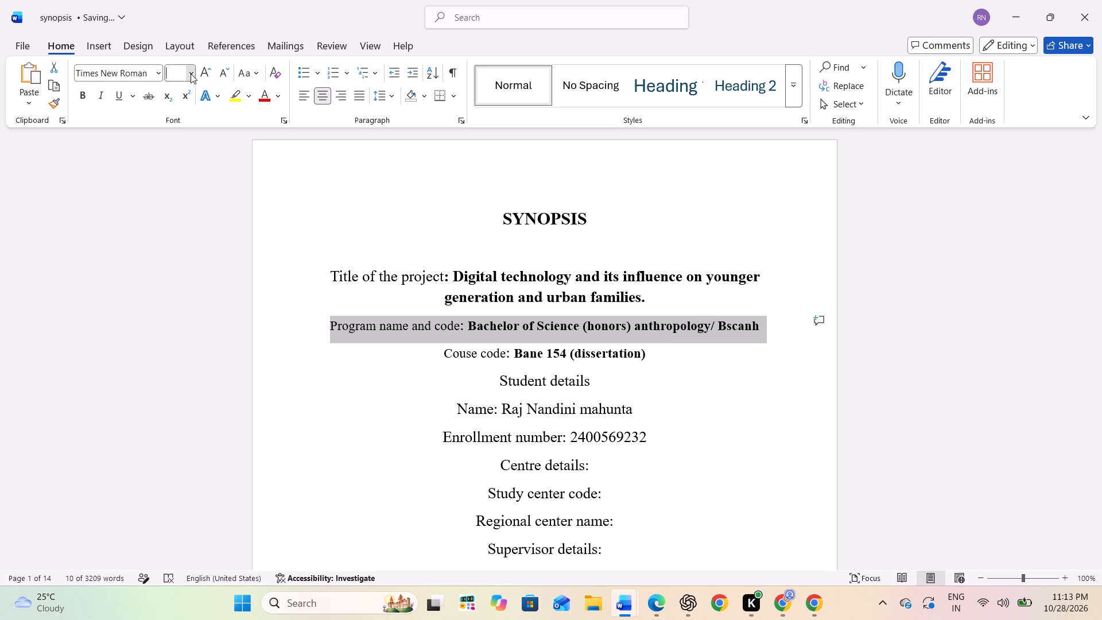
left_click(180, 176)
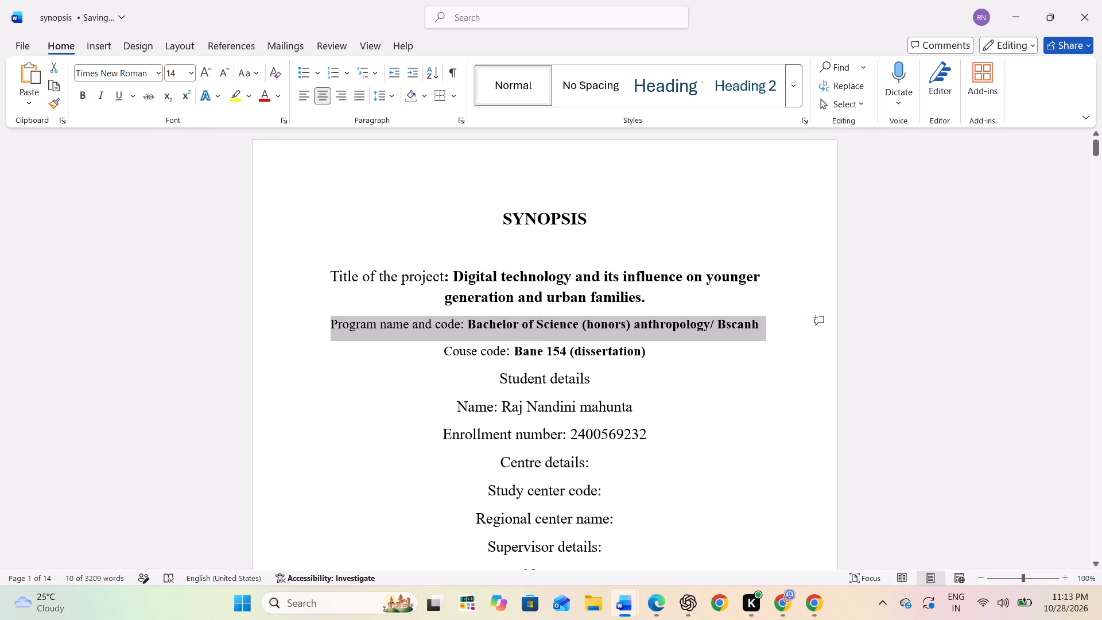
left_click(293, 291)
Left-align the "Student details" heading and the student's name and enrollment number lines beneath it.
left_click(353, 391)
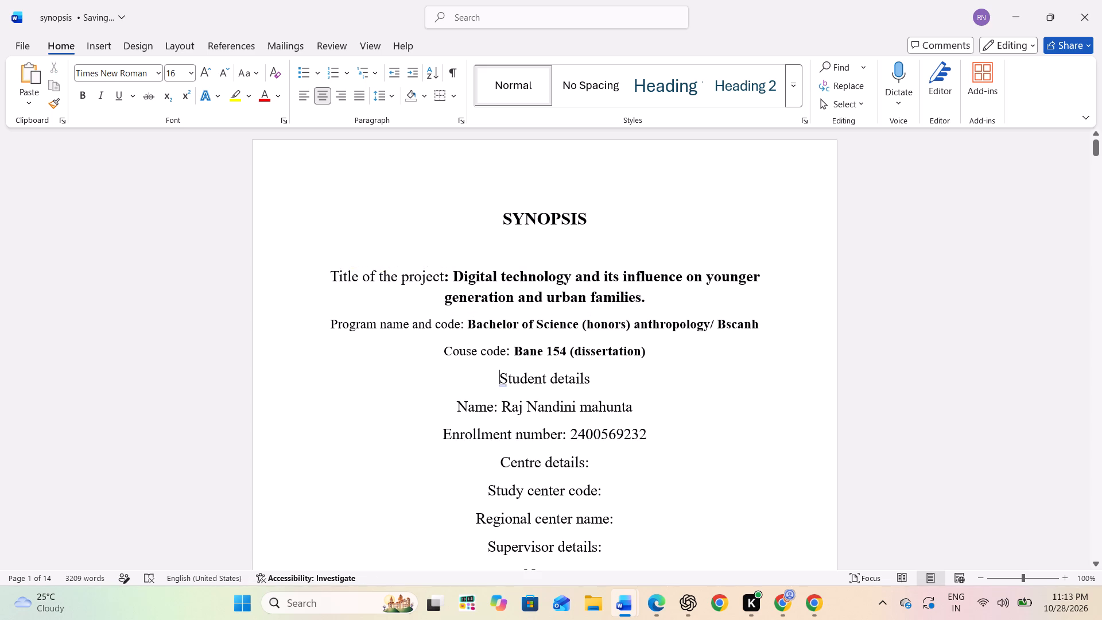
scroll(549, 374, "down", 1)
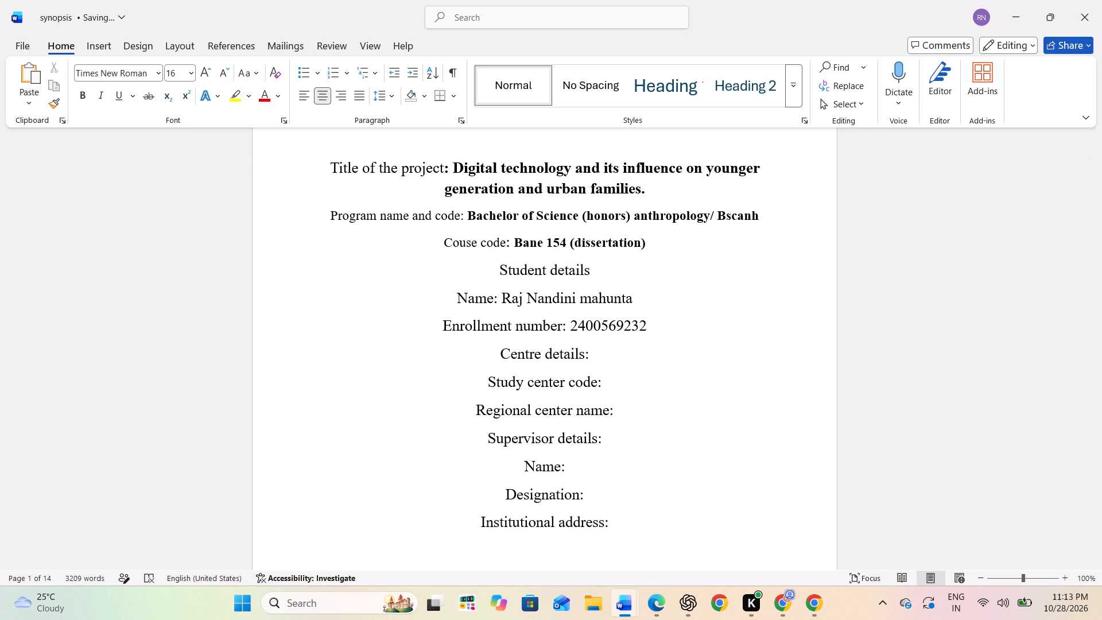
left_click(307, 99)
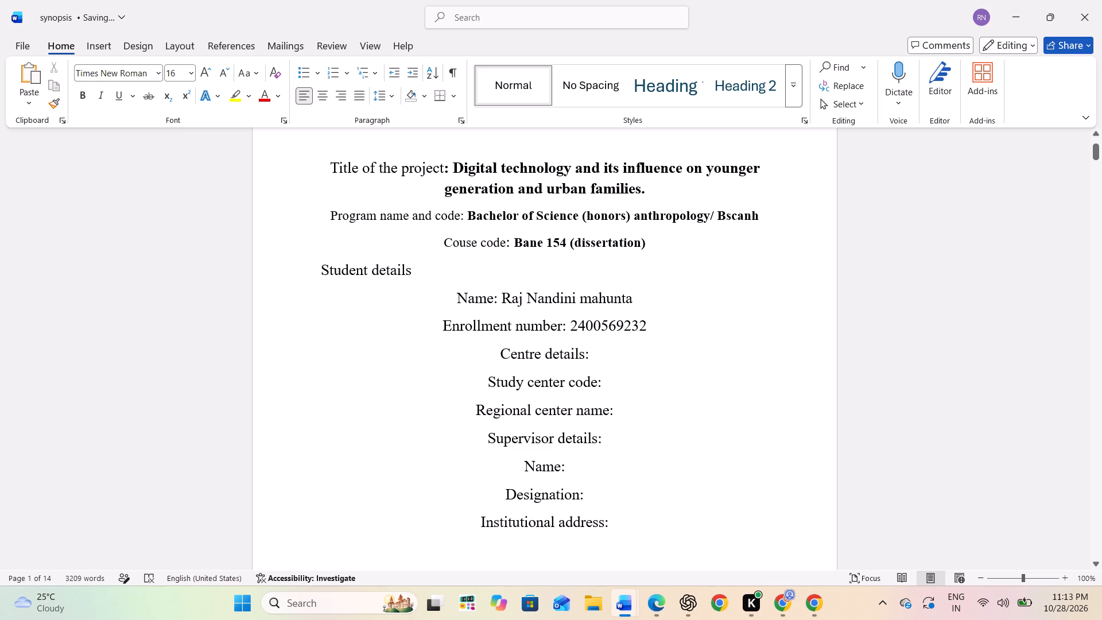
left_click(457, 298)
left_click(305, 98)
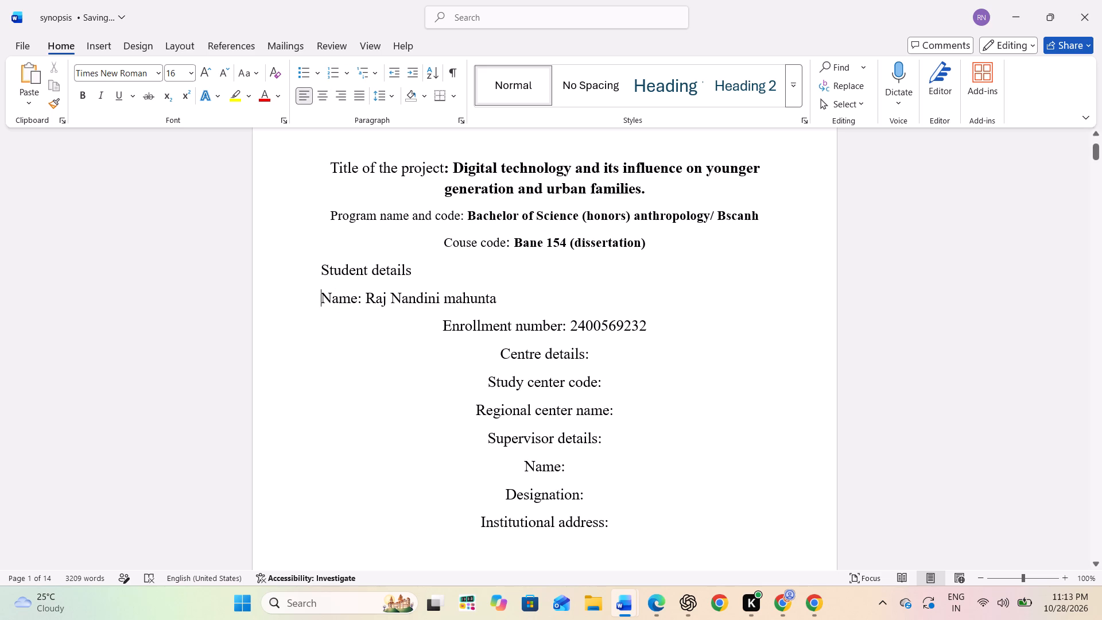
left_click(445, 333)
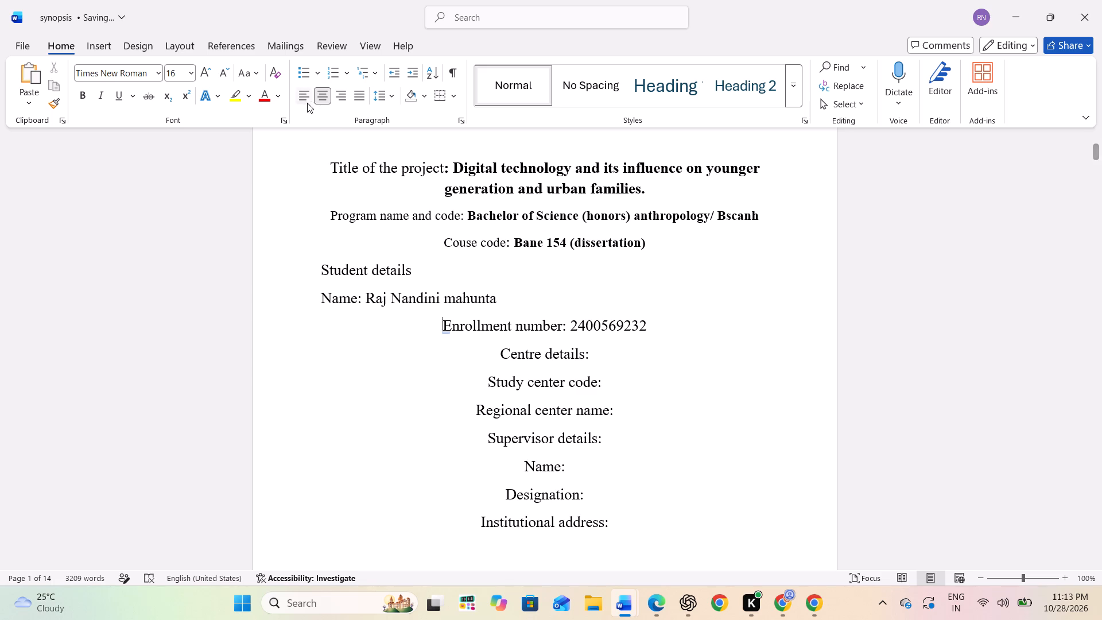
left_click(297, 98)
Left-align the "Centre details", "Study center code" and "Regional center name" lines.
left_click(498, 350)
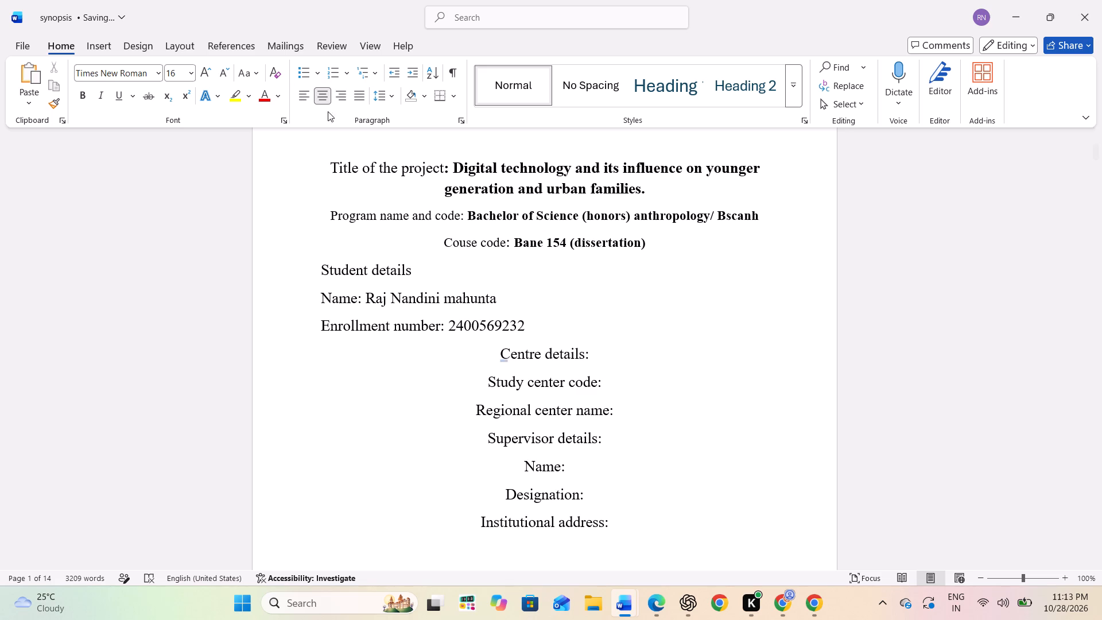
left_click(299, 101)
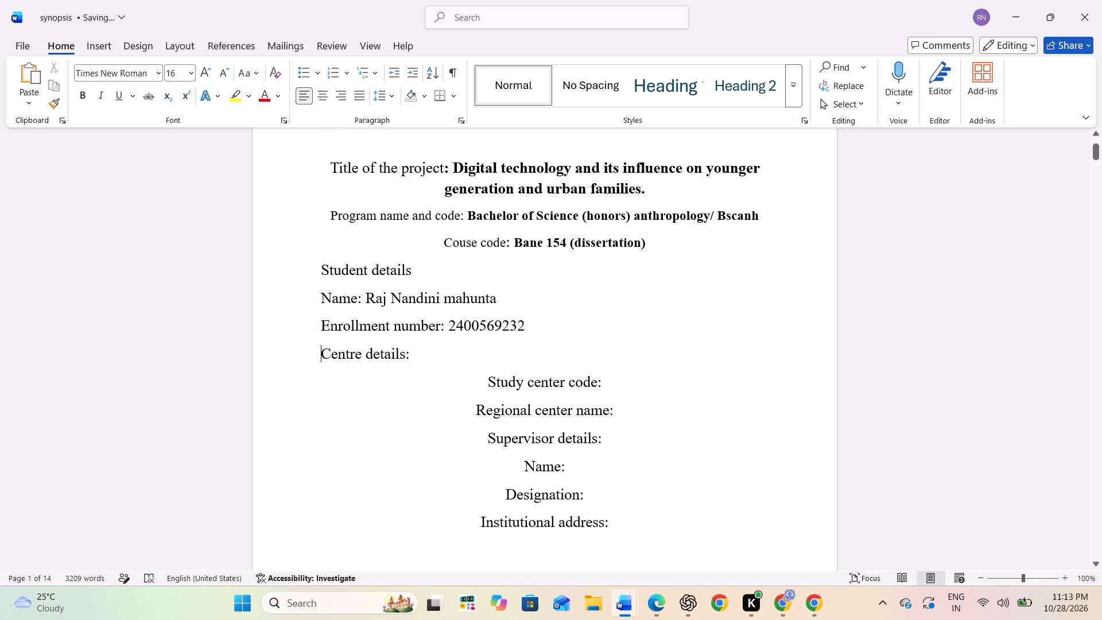
left_click(487, 391)
left_click(298, 105)
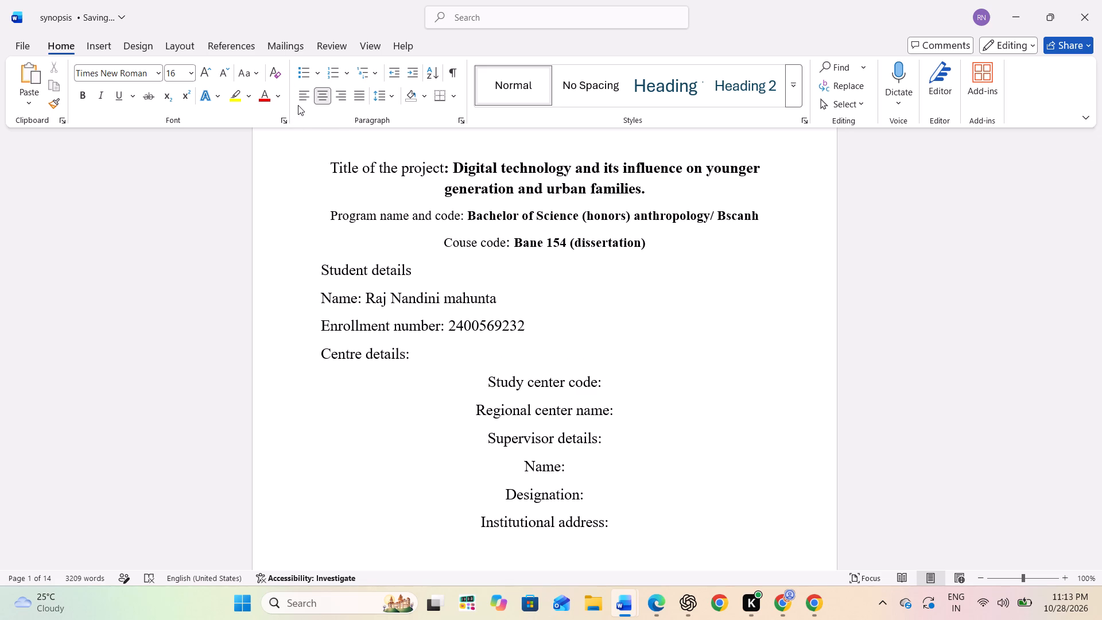
left_click(301, 99)
left_click(475, 407)
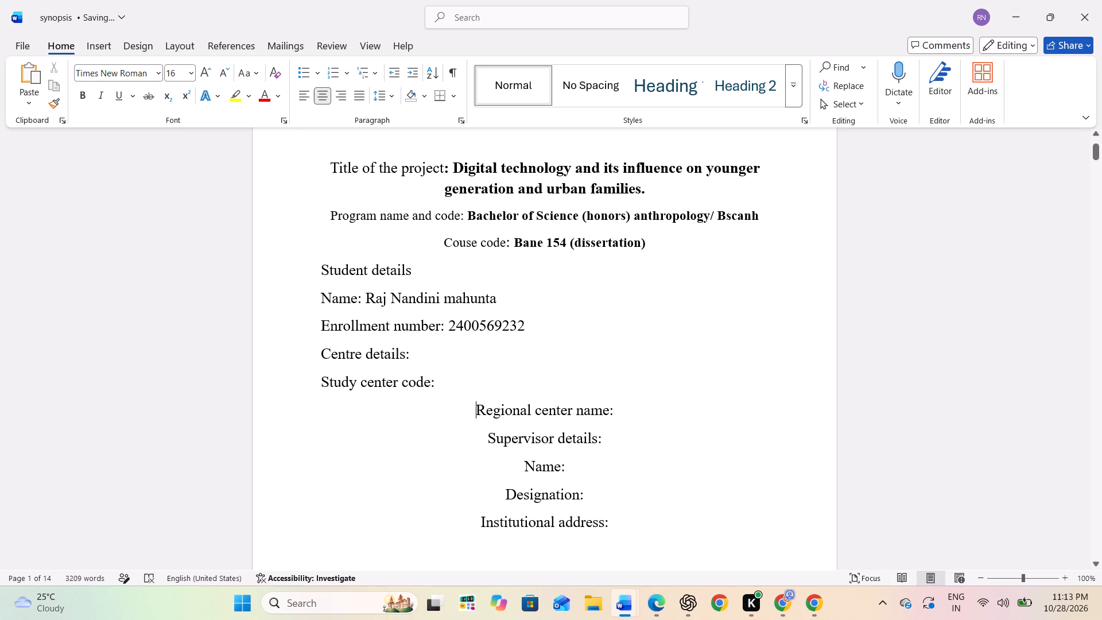
left_click(302, 98)
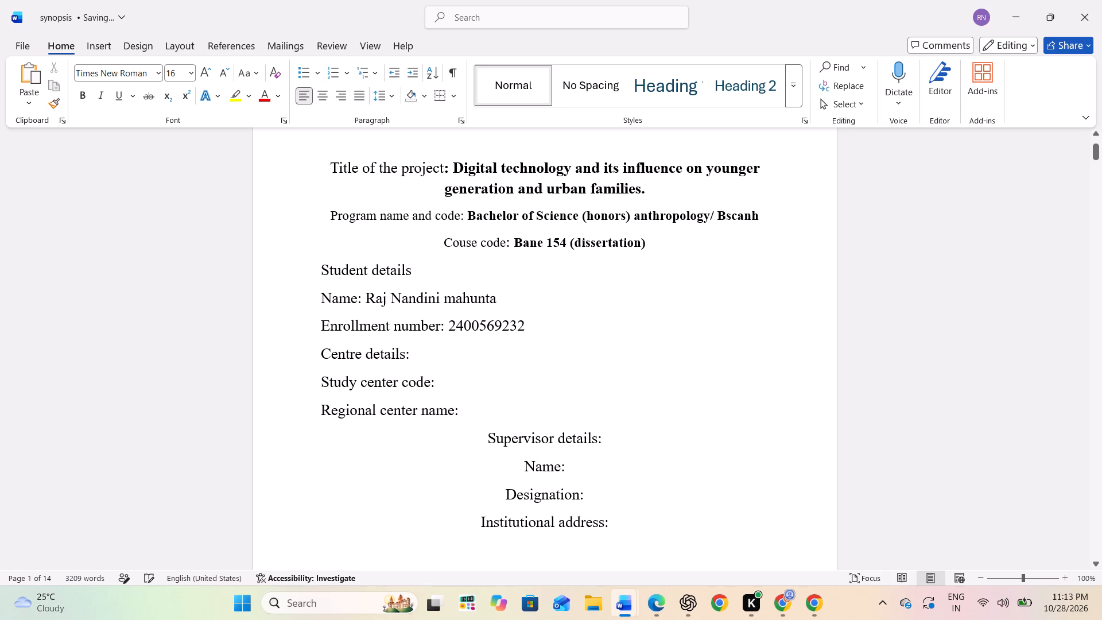
Left-align the "Supervisor details" heading and its "Name", "Designation" and "Institutional address" lines.
left_click(491, 436)
left_click(304, 92)
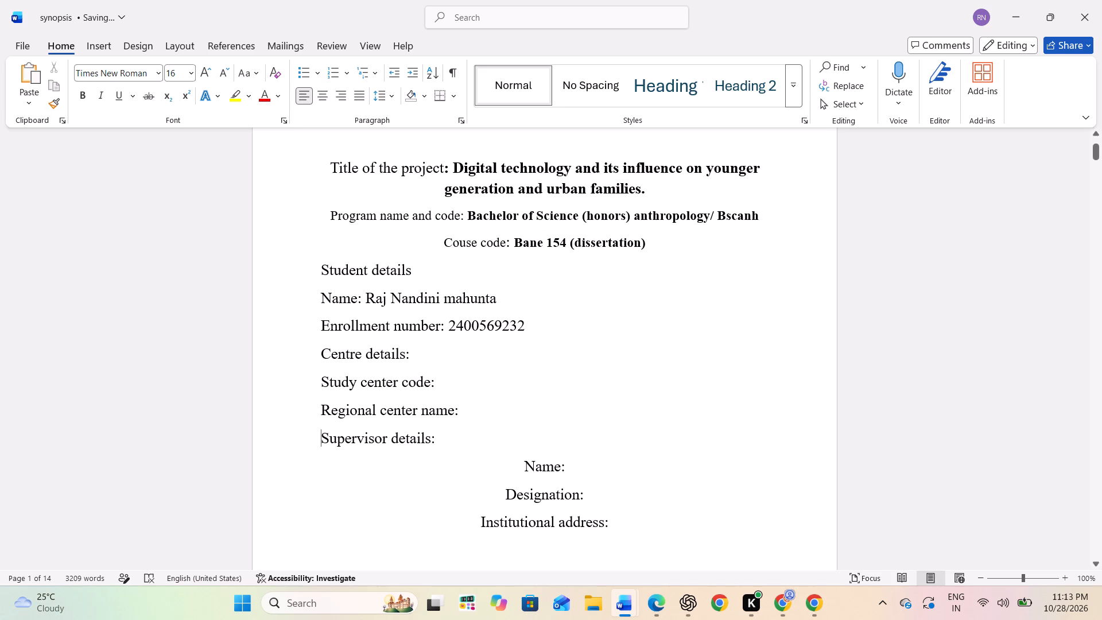
left_click(519, 464)
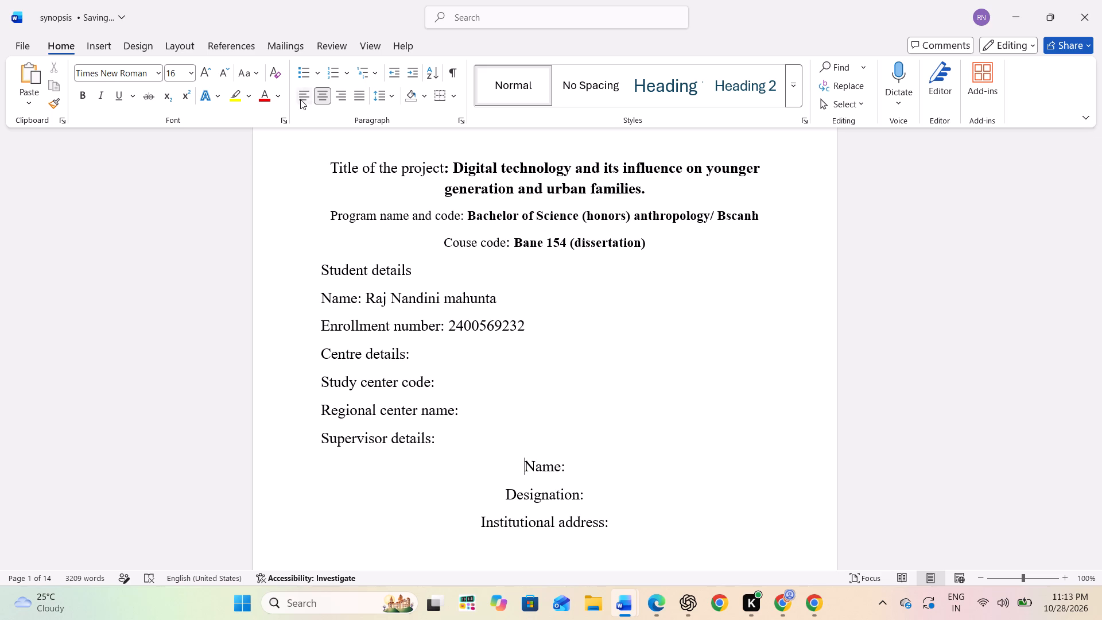
left_click(300, 99)
left_click(506, 494)
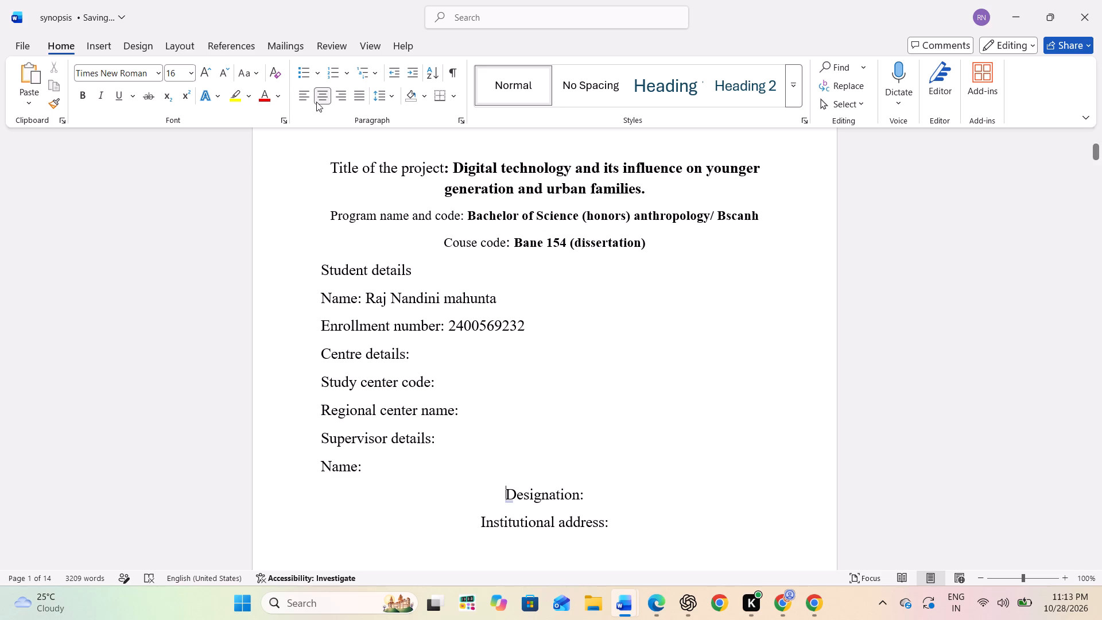
left_click(302, 90)
left_click(480, 524)
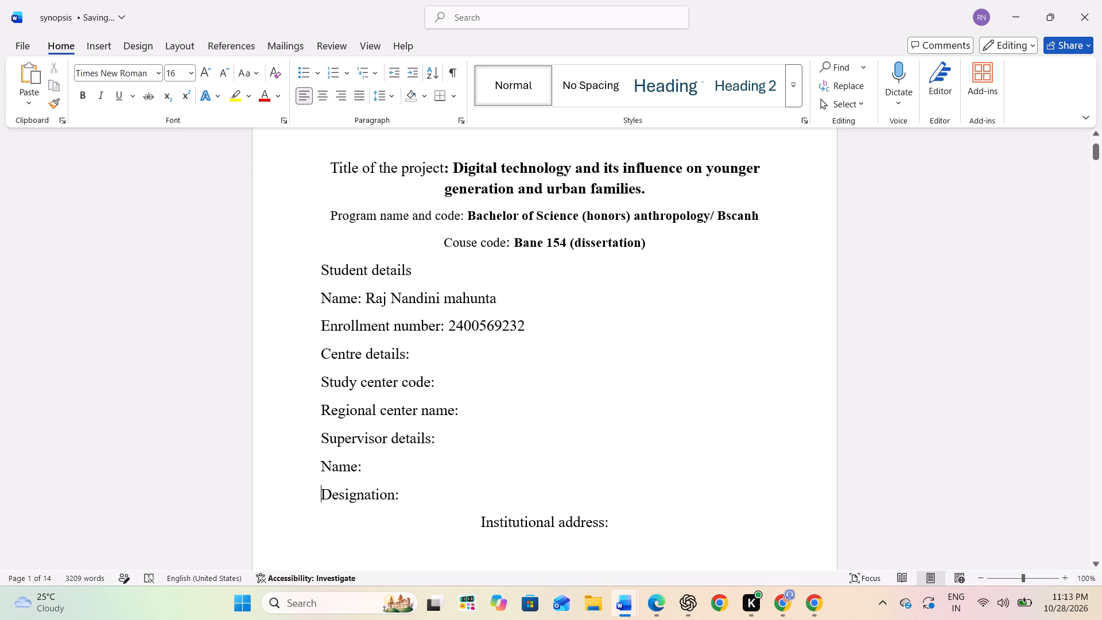
left_click(300, 94)
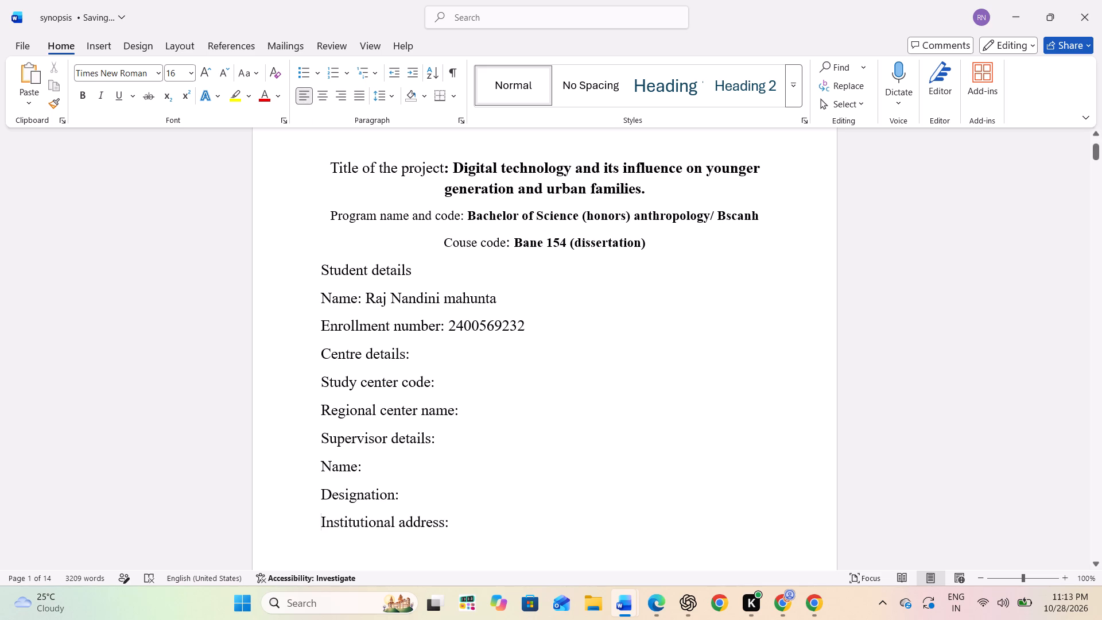
Insert a blank line above "Supervisor details" to separate it from the centre details.
left_click(319, 432)
key("Return")
scroll(322, 429, "down", 1)
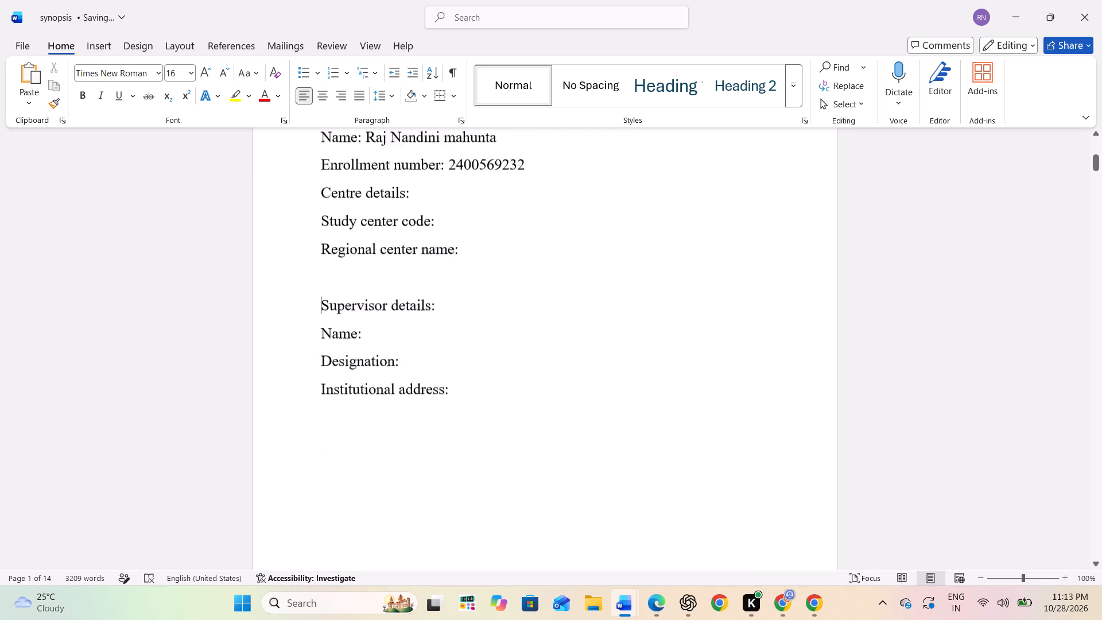
scroll(430, 394, "up", 1)
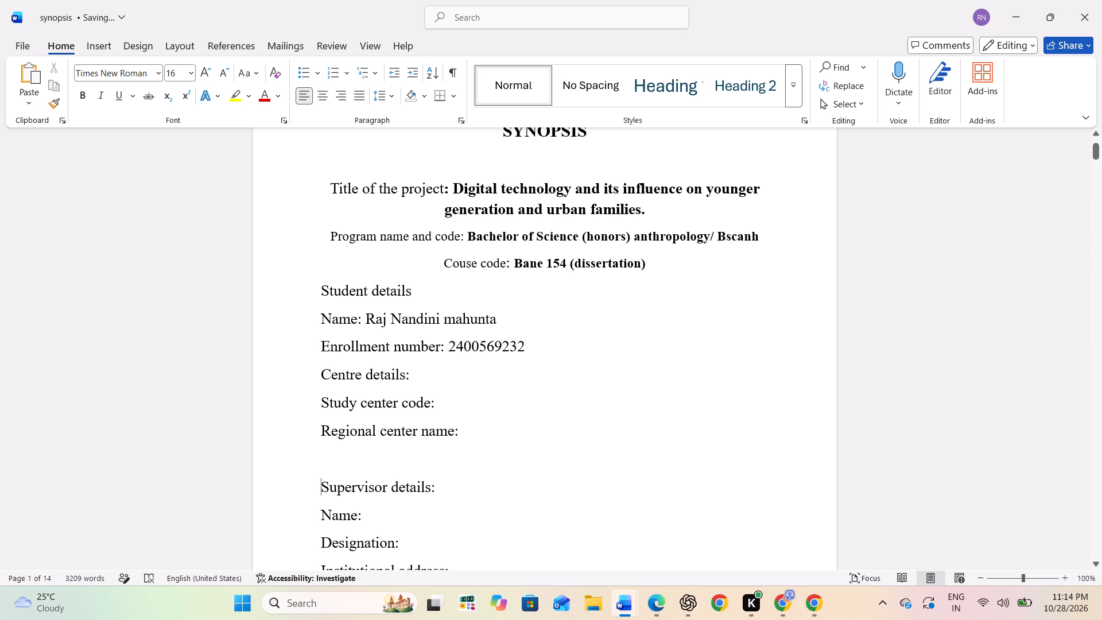
scroll(530, 178, "up", 1)
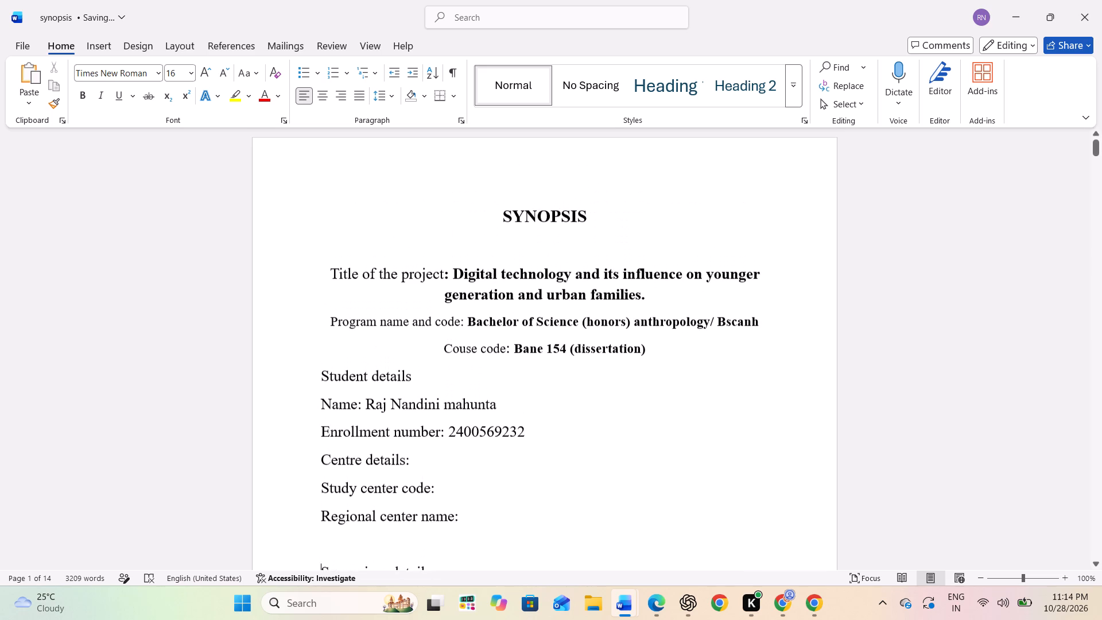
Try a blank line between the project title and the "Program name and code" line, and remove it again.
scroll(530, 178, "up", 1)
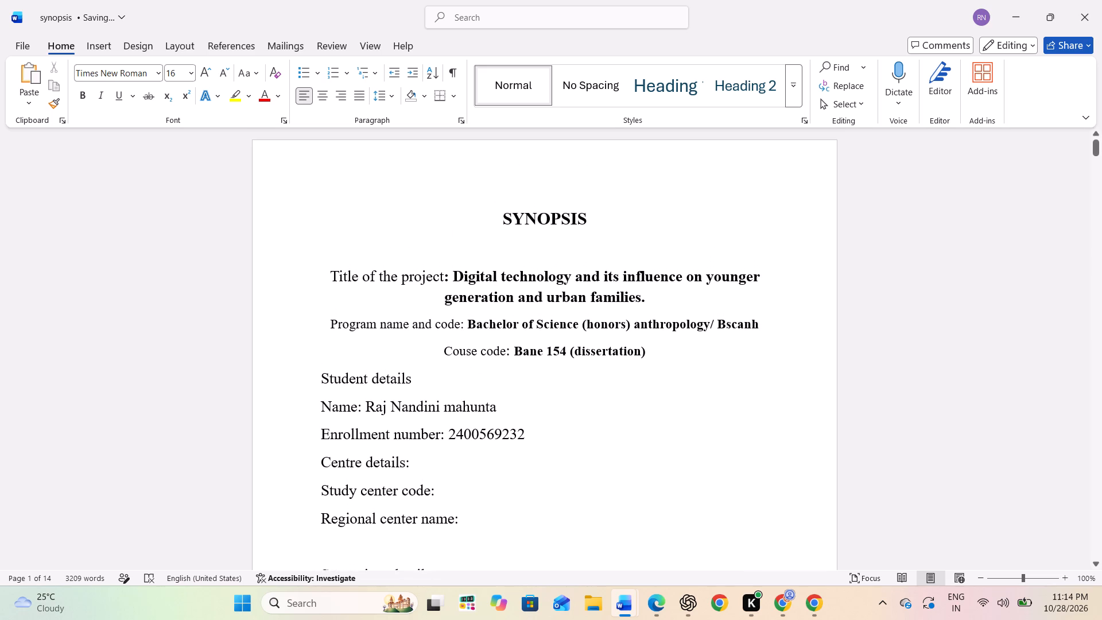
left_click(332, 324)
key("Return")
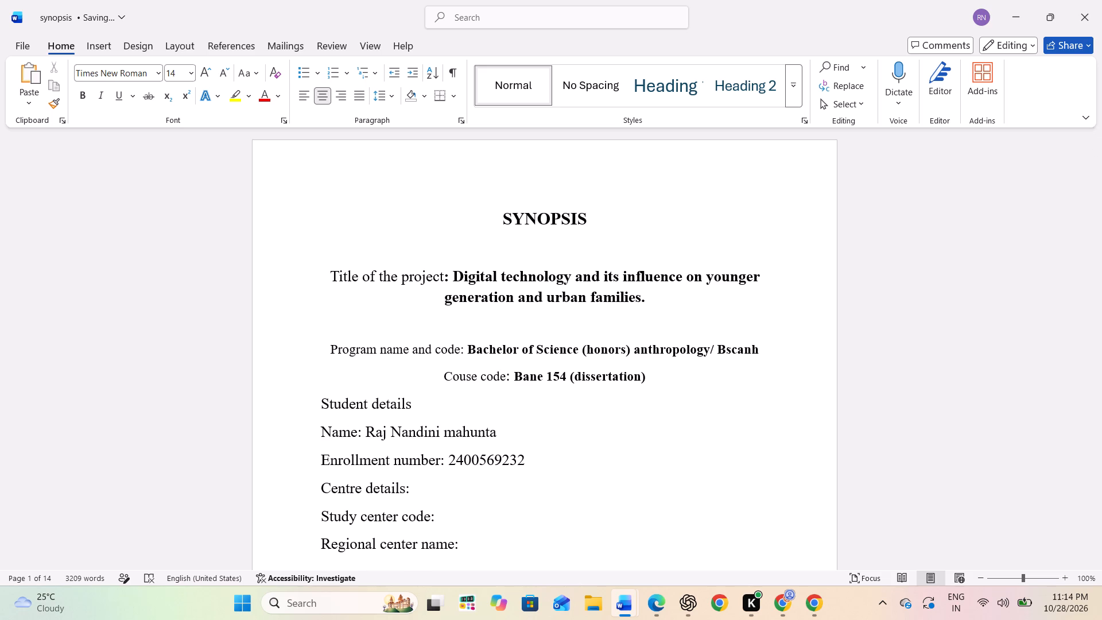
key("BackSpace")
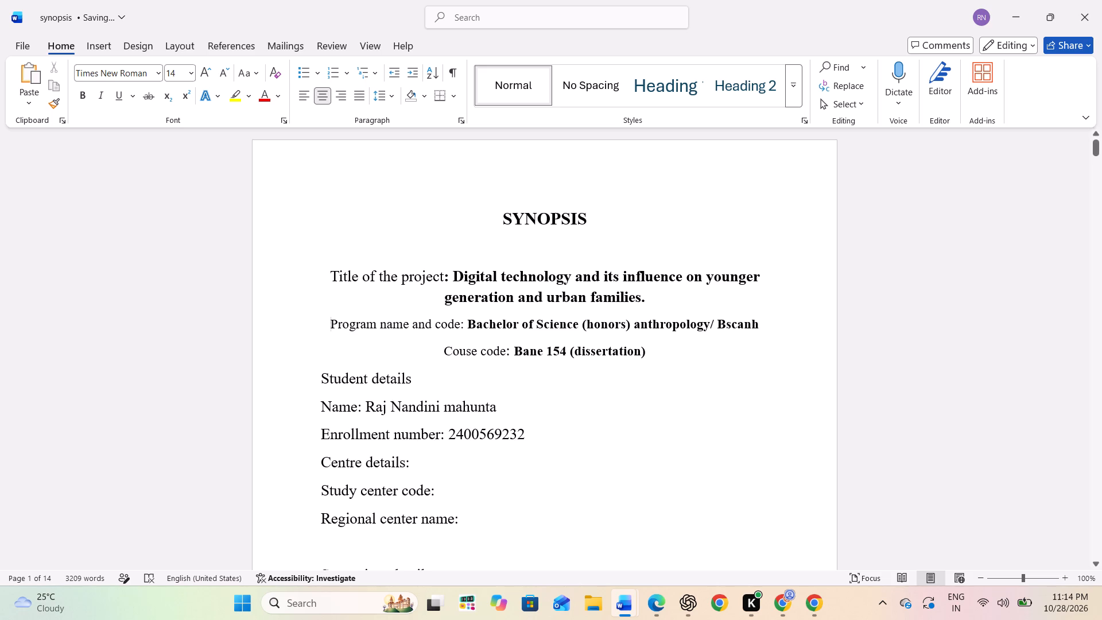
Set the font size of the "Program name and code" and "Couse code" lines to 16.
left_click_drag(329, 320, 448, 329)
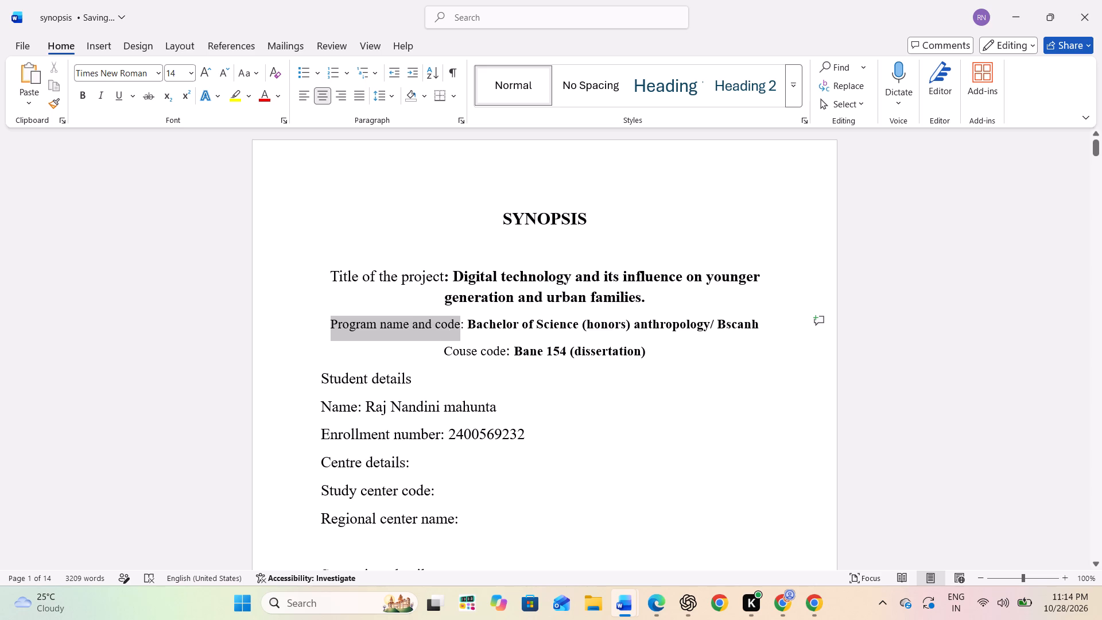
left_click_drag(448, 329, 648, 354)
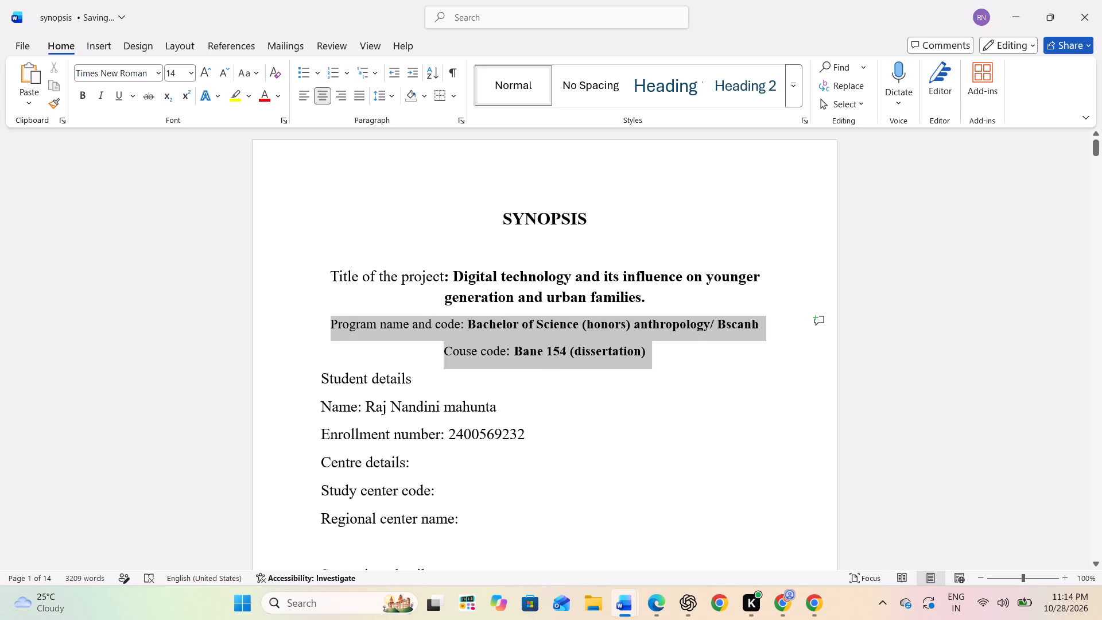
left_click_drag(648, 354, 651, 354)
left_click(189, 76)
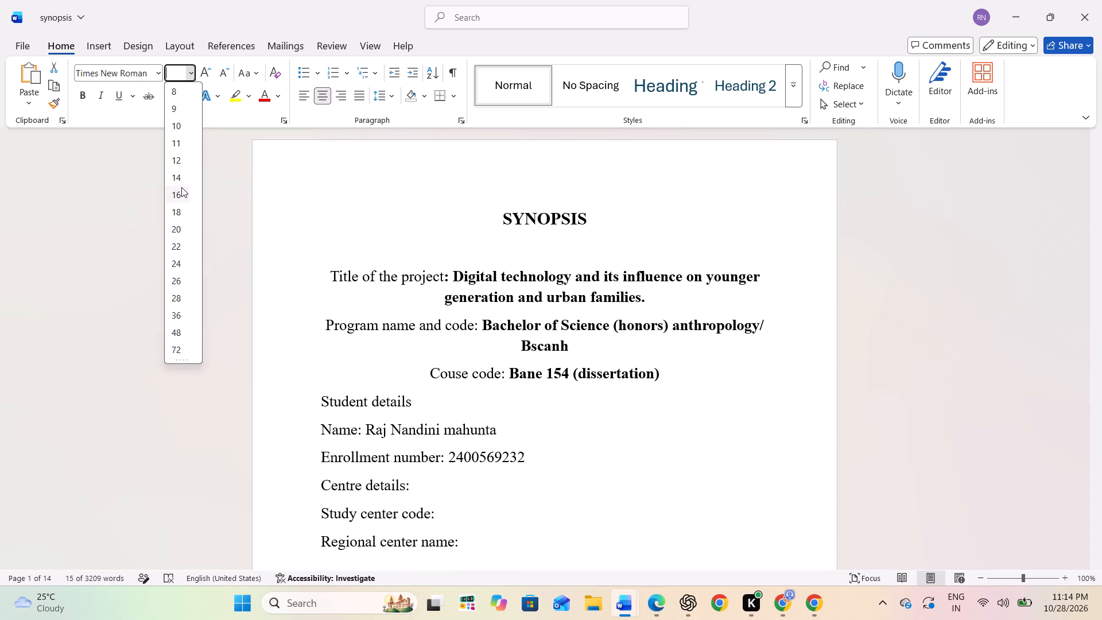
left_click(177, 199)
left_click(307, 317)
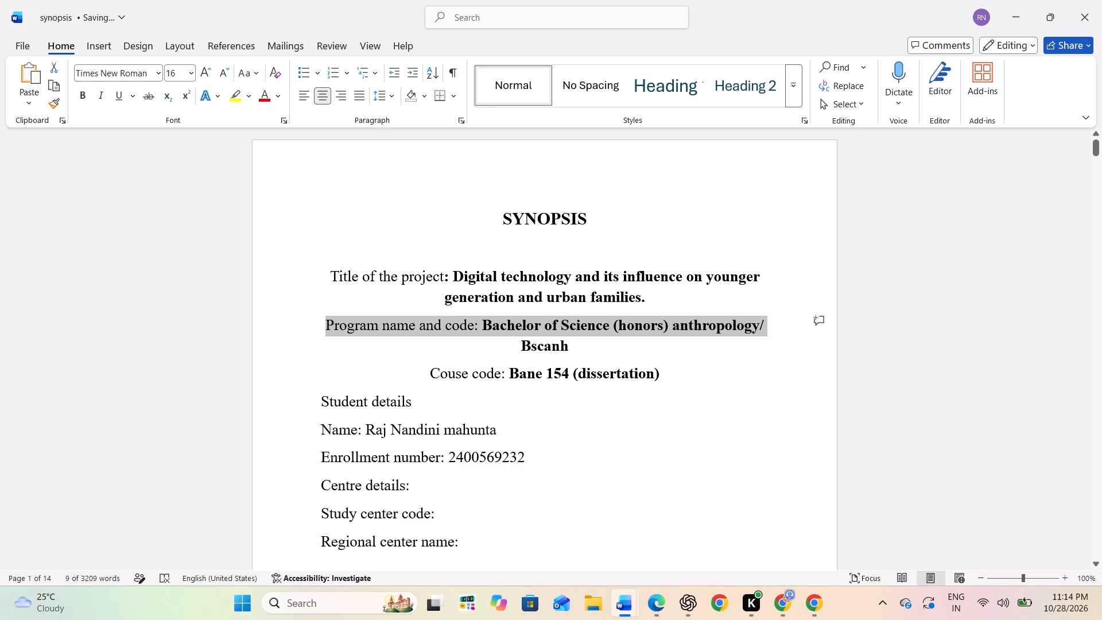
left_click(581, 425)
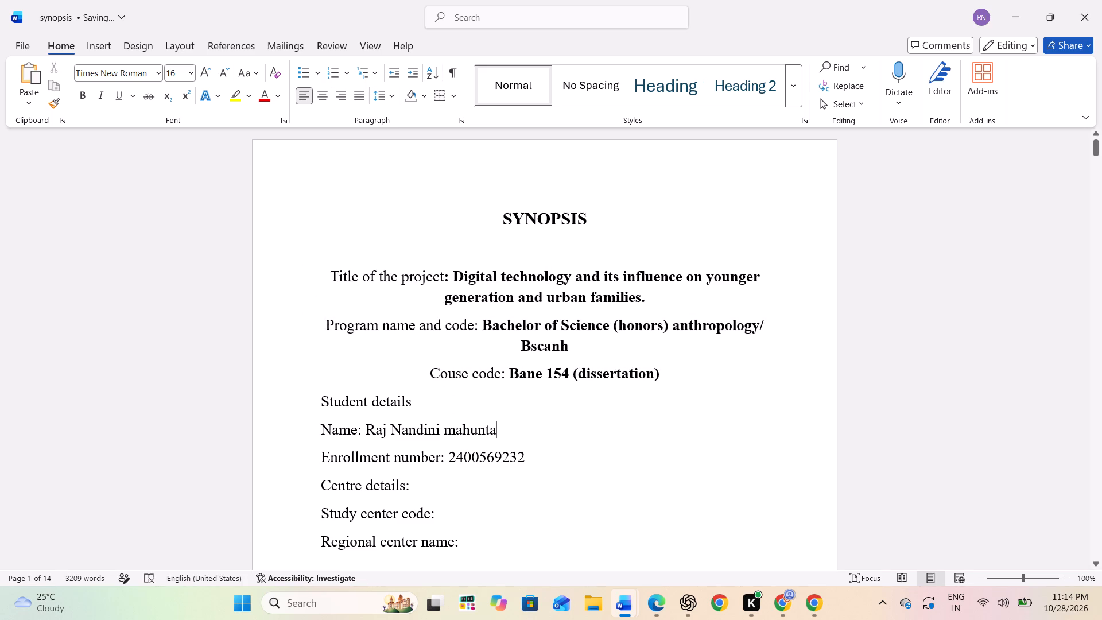
Set the font size of the "Program name and code" and "Couse code" lines to 14.
left_click(189, 80)
left_click(340, 316)
left_click_drag(324, 322, 326, 321)
left_click_drag(326, 321, 670, 374)
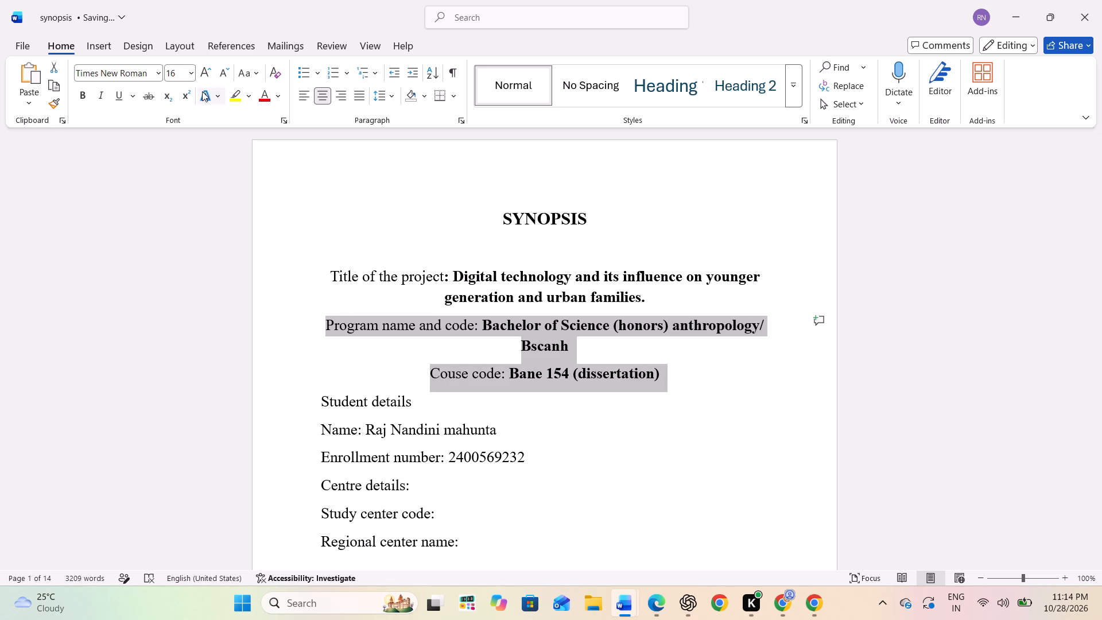
left_click(191, 77)
left_click(179, 180)
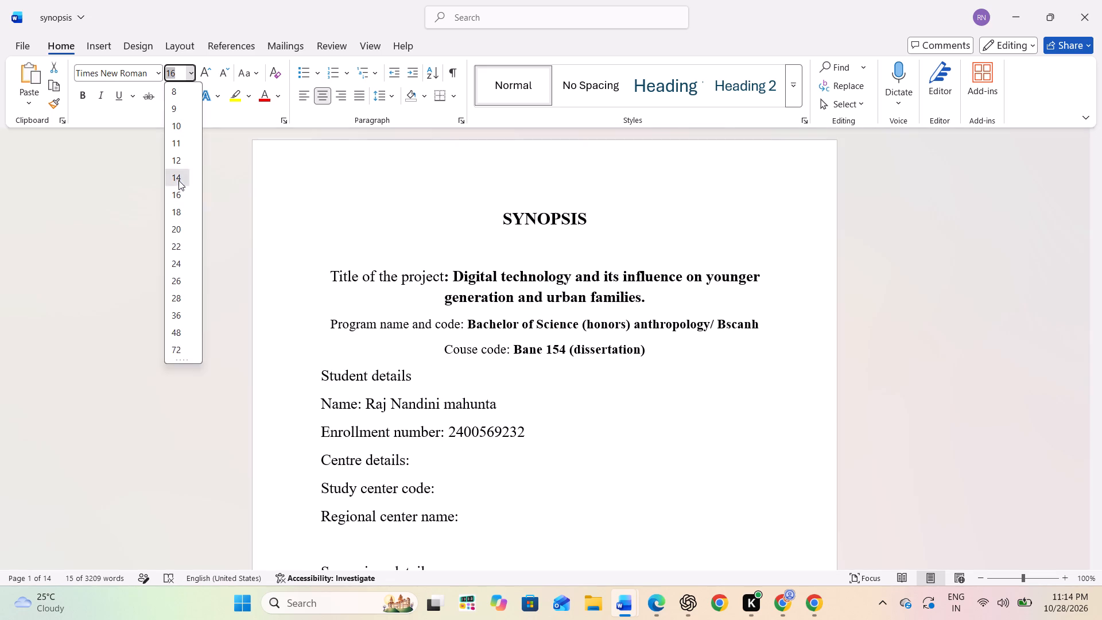
left_click(271, 289)
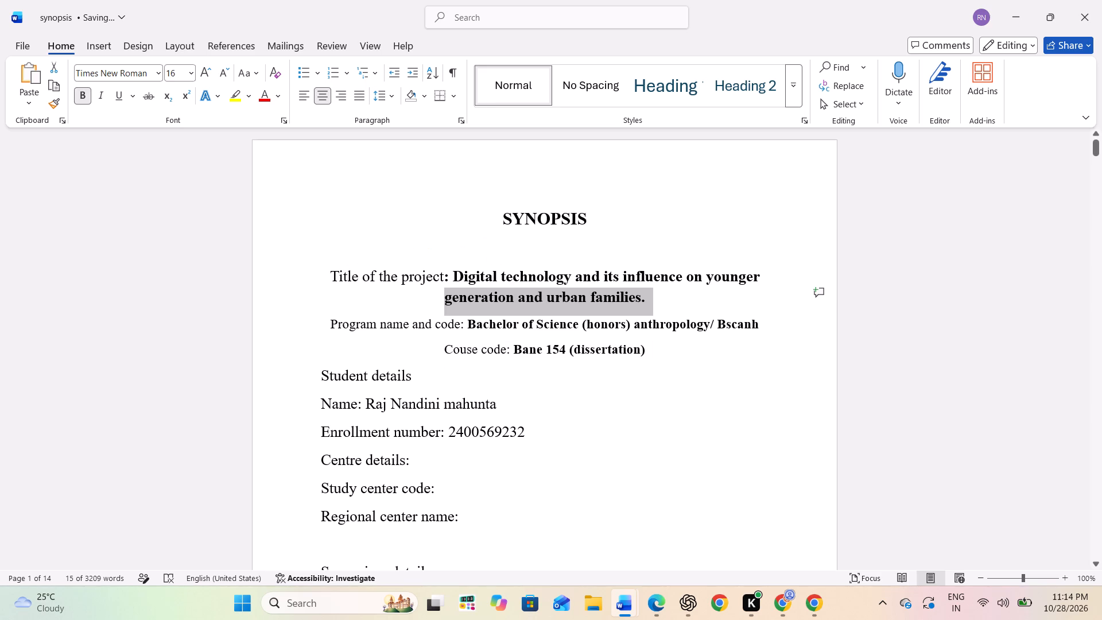
left_click(554, 410)
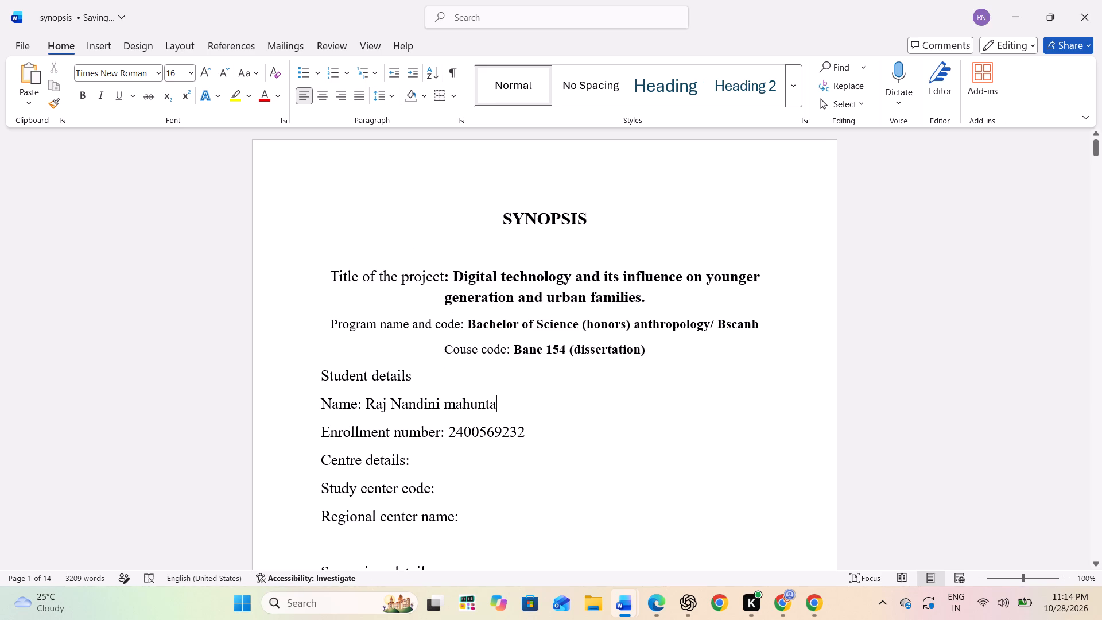
Insert a blank line above "Student details" to separate it from the course code line.
left_click(320, 375)
key("Return")
Select the "Student details" heading on the cover page.
scroll(421, 382, "down", 1)
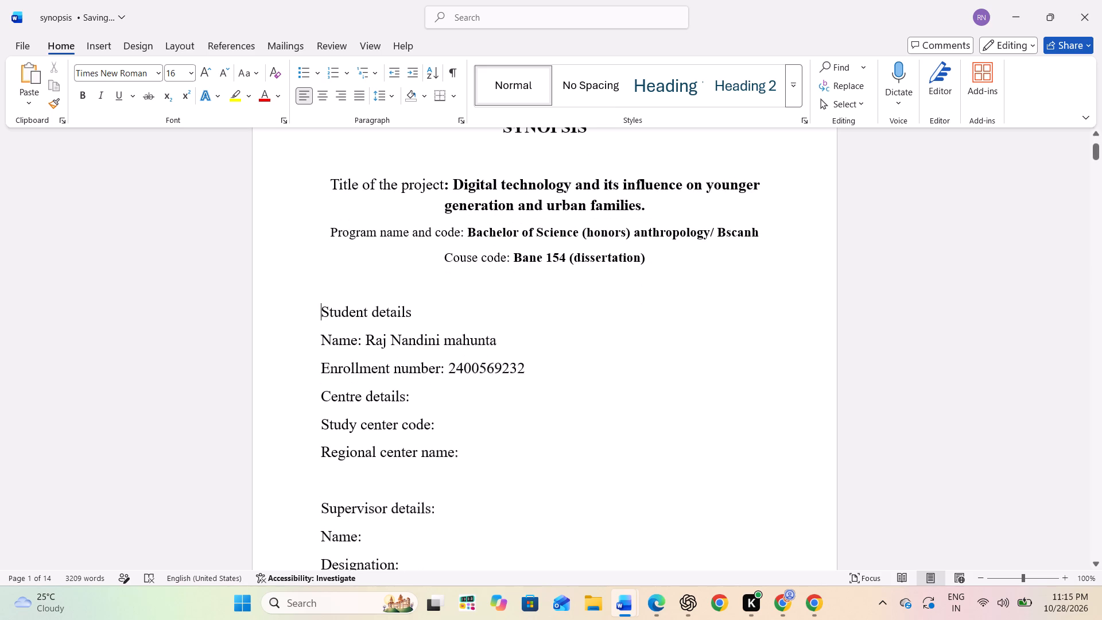
scroll(421, 382, "down", 1)
scroll(421, 382, "up", 1)
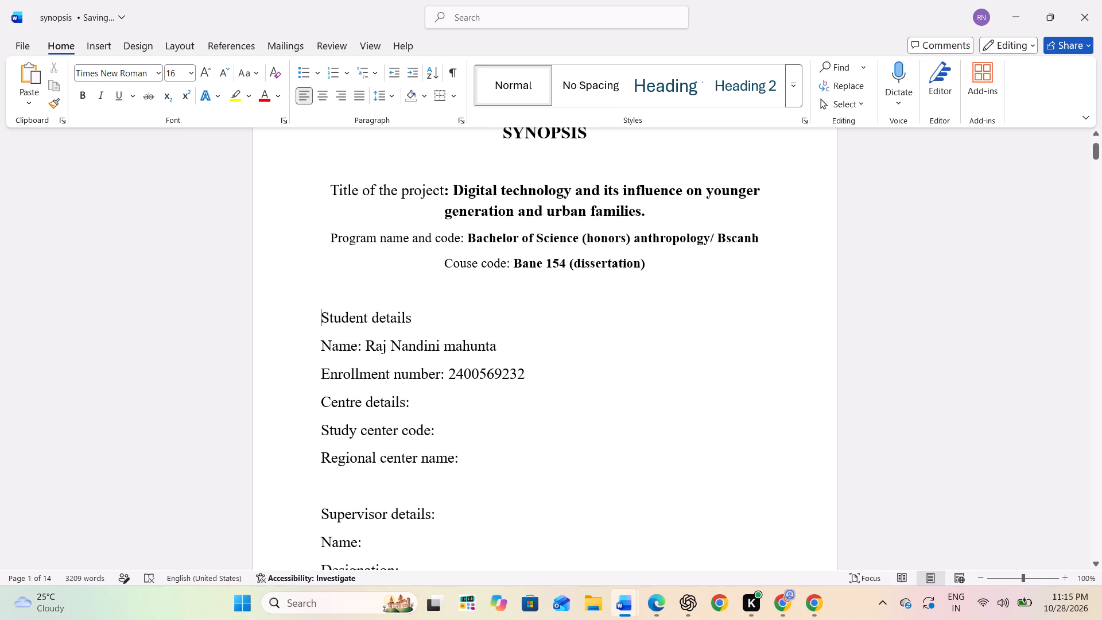
scroll(421, 382, "right", 1)
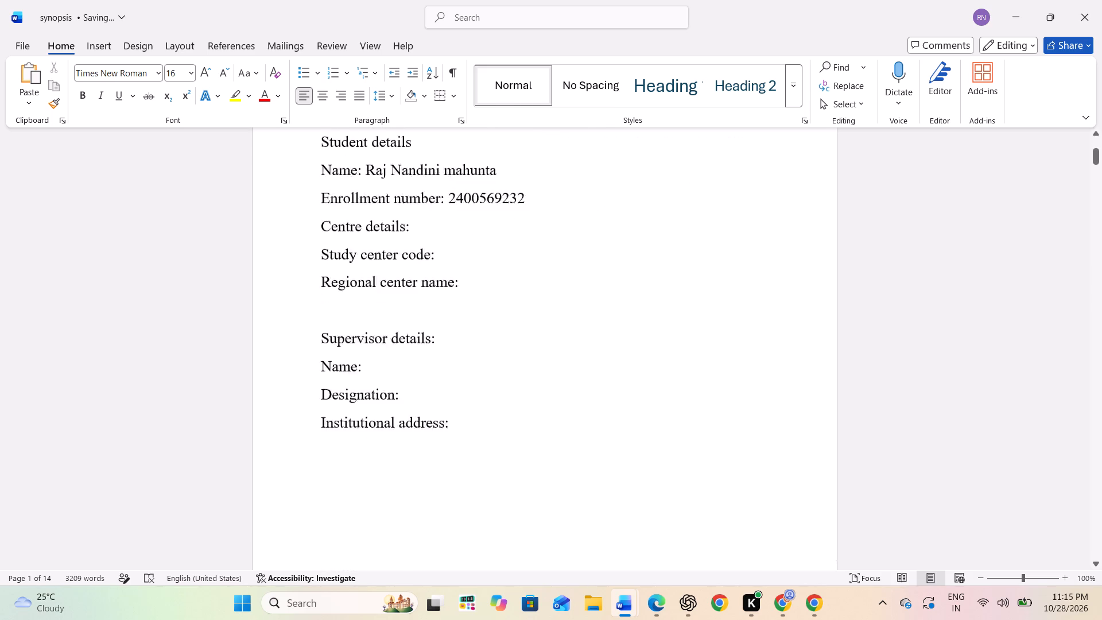
scroll(421, 382, "right", 1)
left_click_drag(320, 252, 347, 252)
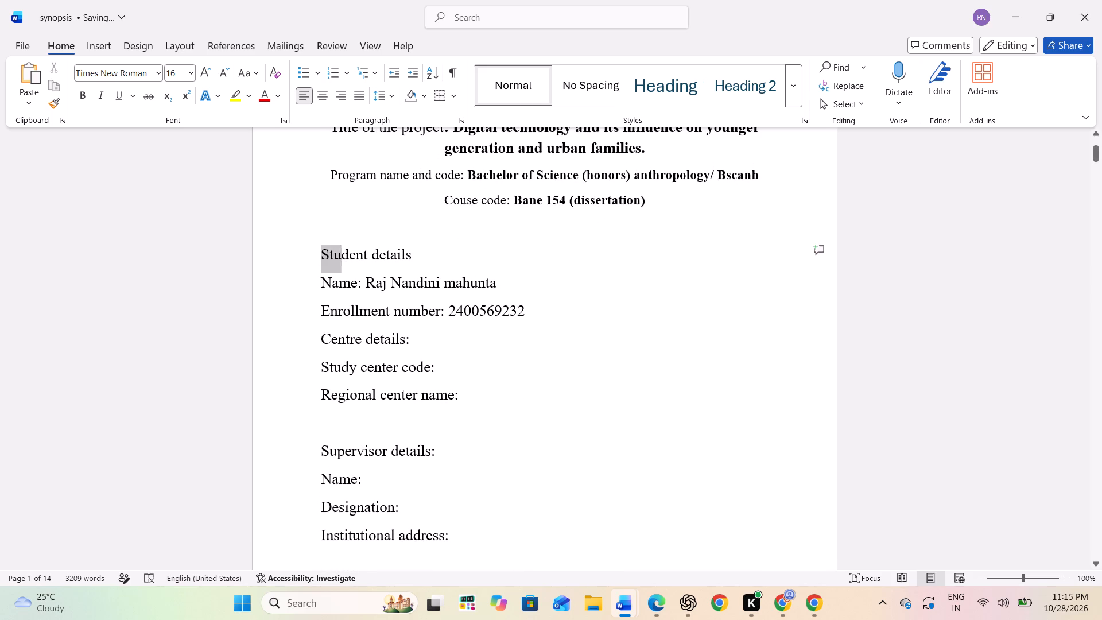
left_click_drag(347, 252, 427, 257)
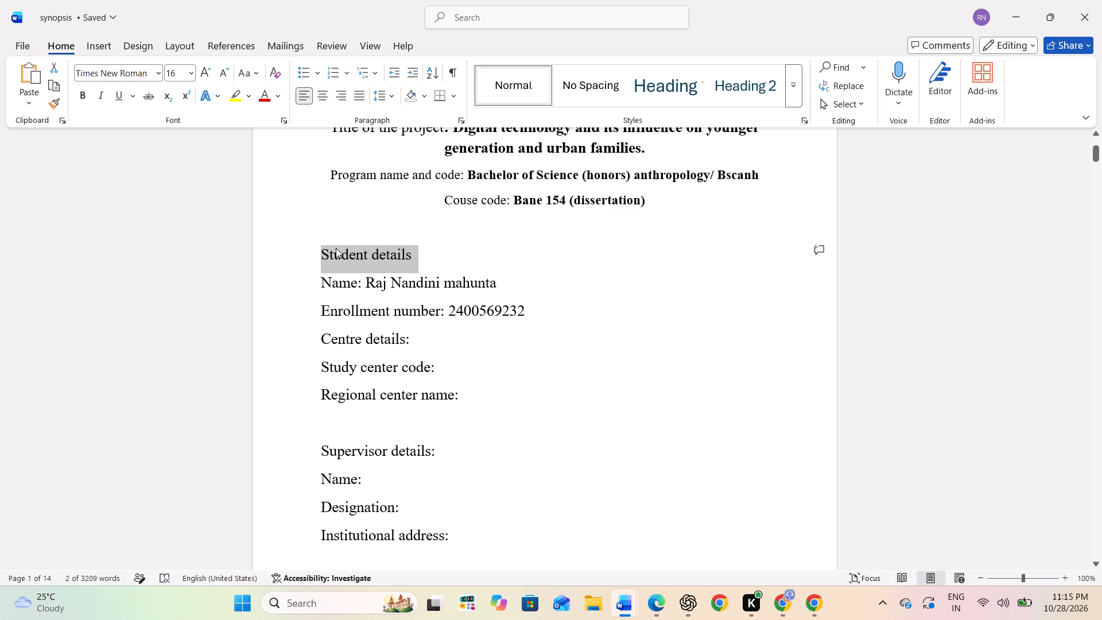
left_click(441, 445)
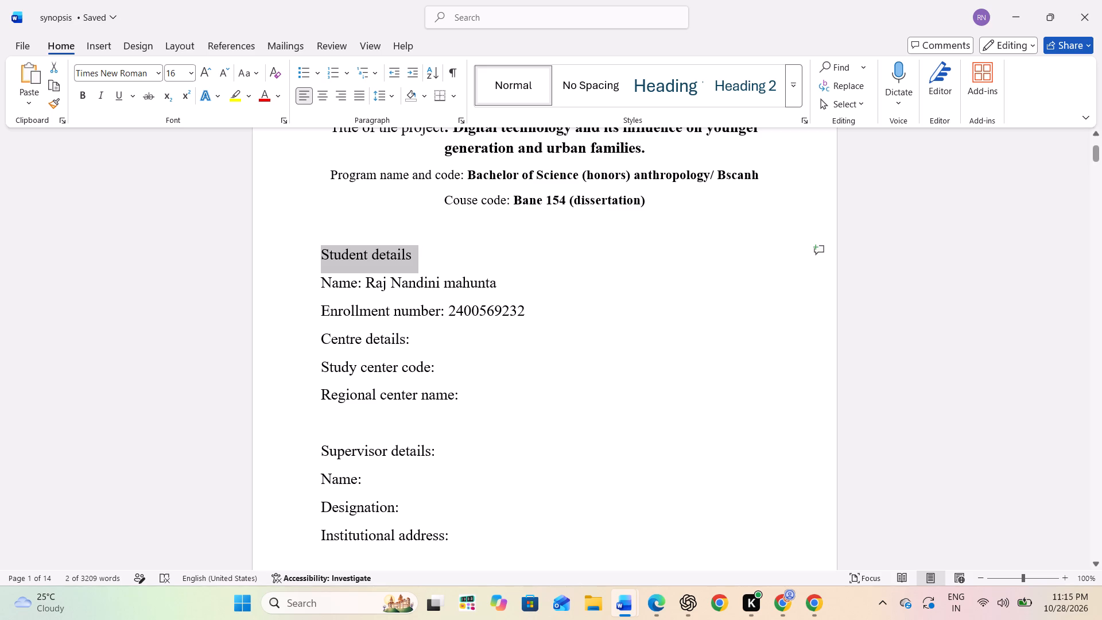
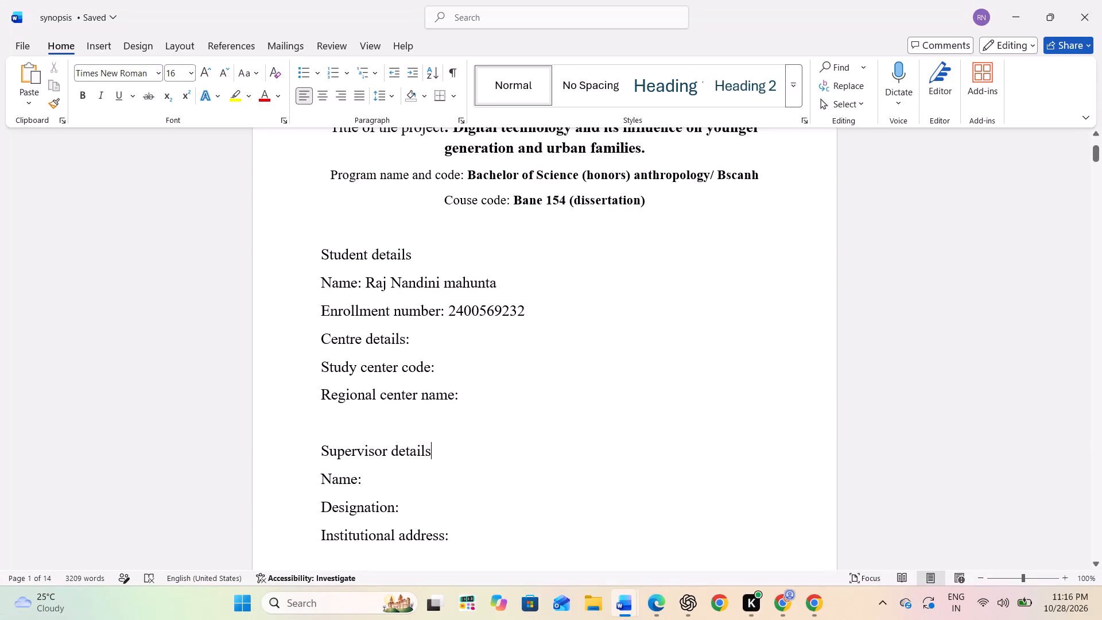
Add a colon after the "Student details" heading on the cover page.
key("shift+colon")
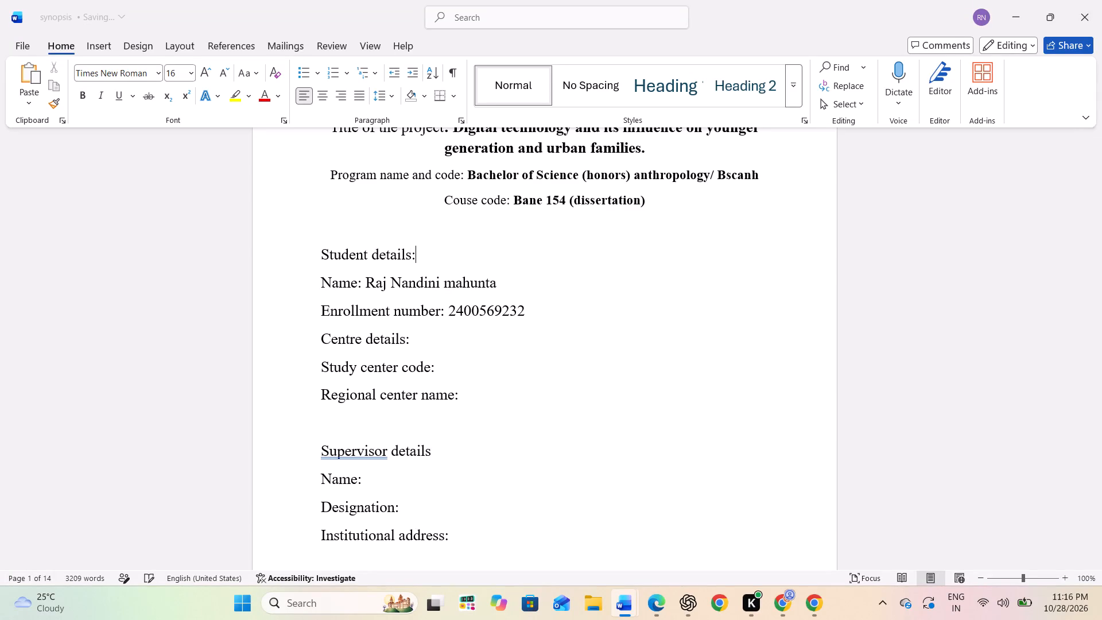
Insert a blank line above "Centre details:" to separate it from the enrollment number line.
left_click(320, 333)
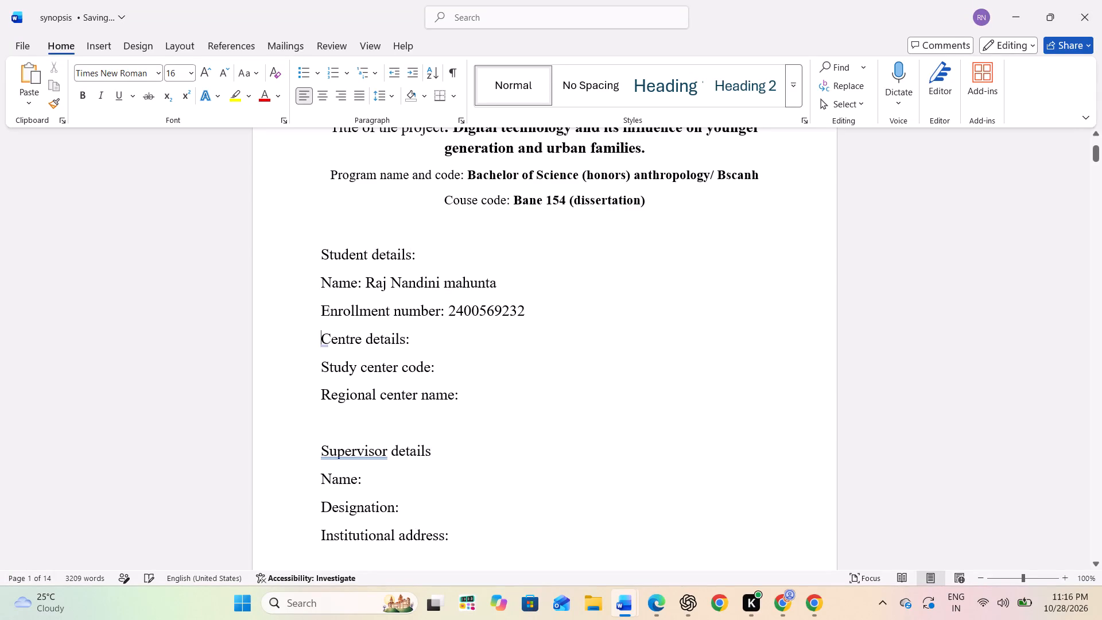
key("Return")
Add a colon after the "Supervisor details" heading on the cover page.
scroll(426, 387, "down", 1)
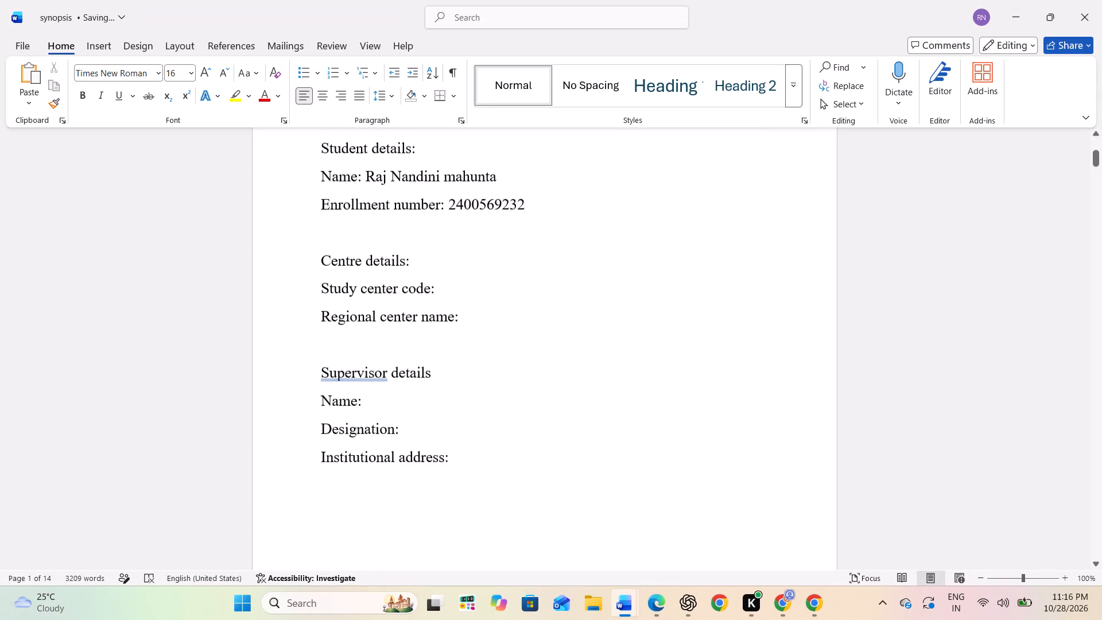
scroll(426, 387, "down", 1)
left_click(422, 351)
left_click(436, 352)
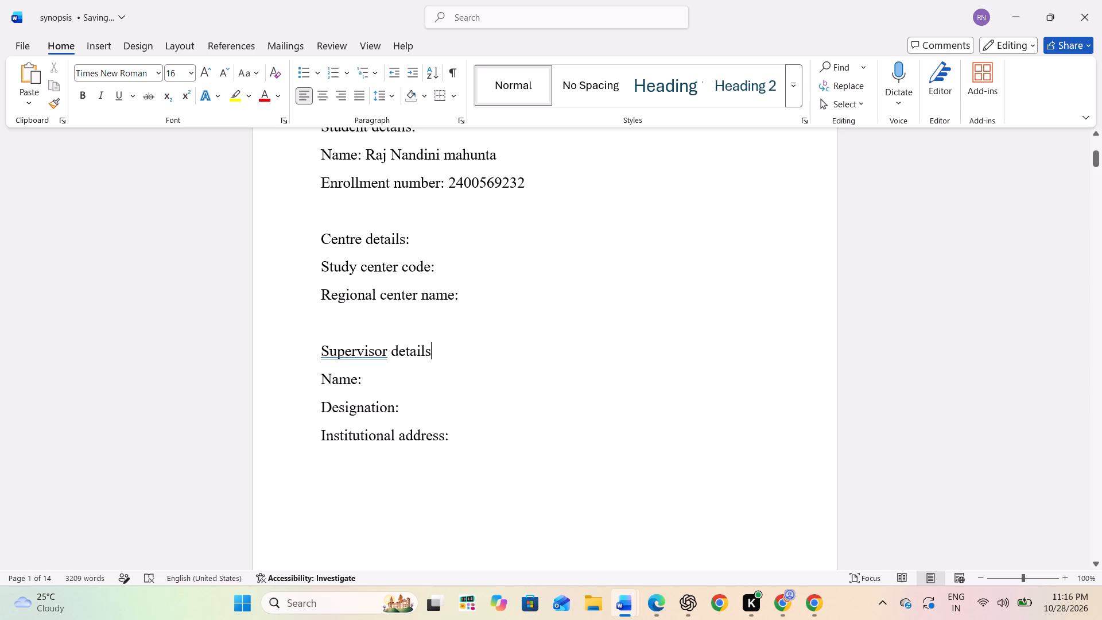
key("shift+colon")
left_click(369, 353)
left_click(534, 383)
Enter 2111 as the study center code under "Centre details:" on the cover page.
scroll(490, 406, "up", 2)
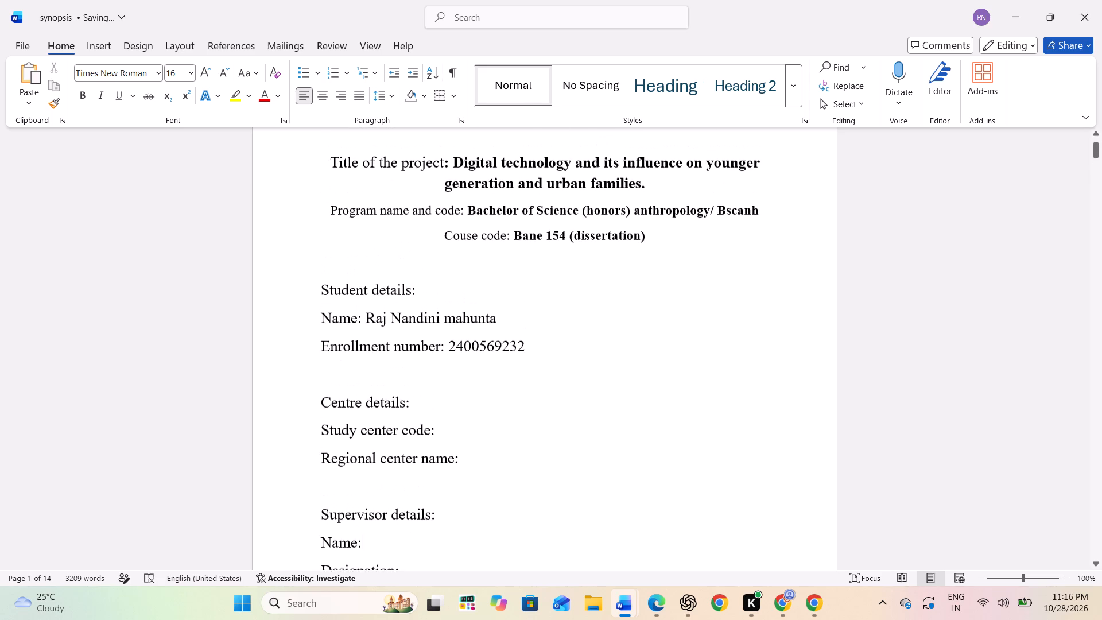
scroll(490, 406, "up", 1)
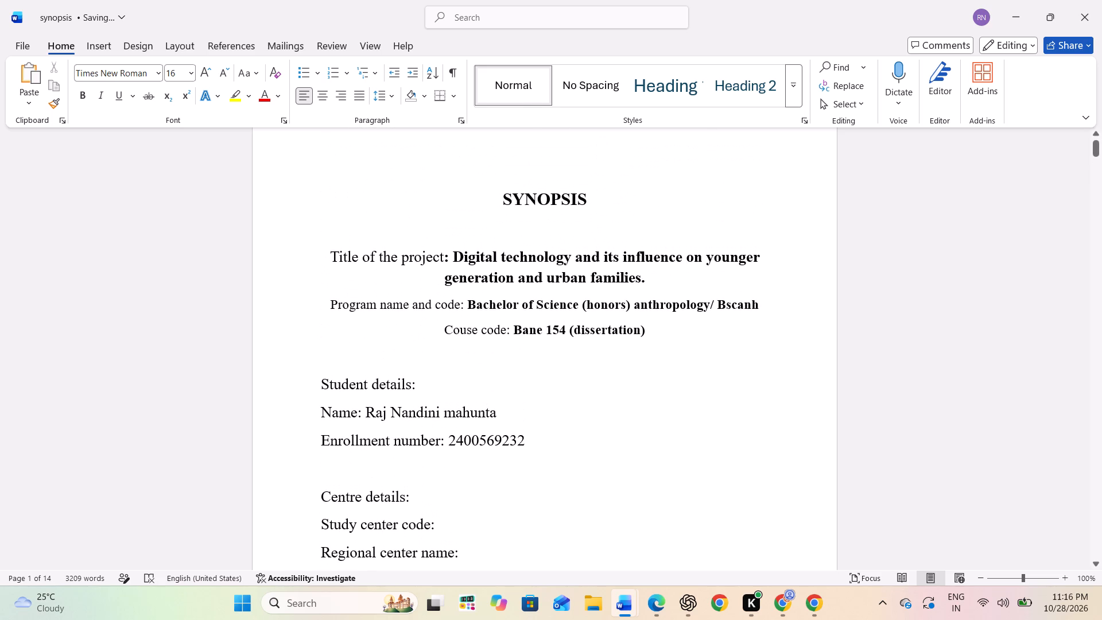
scroll(490, 406, "down", 1)
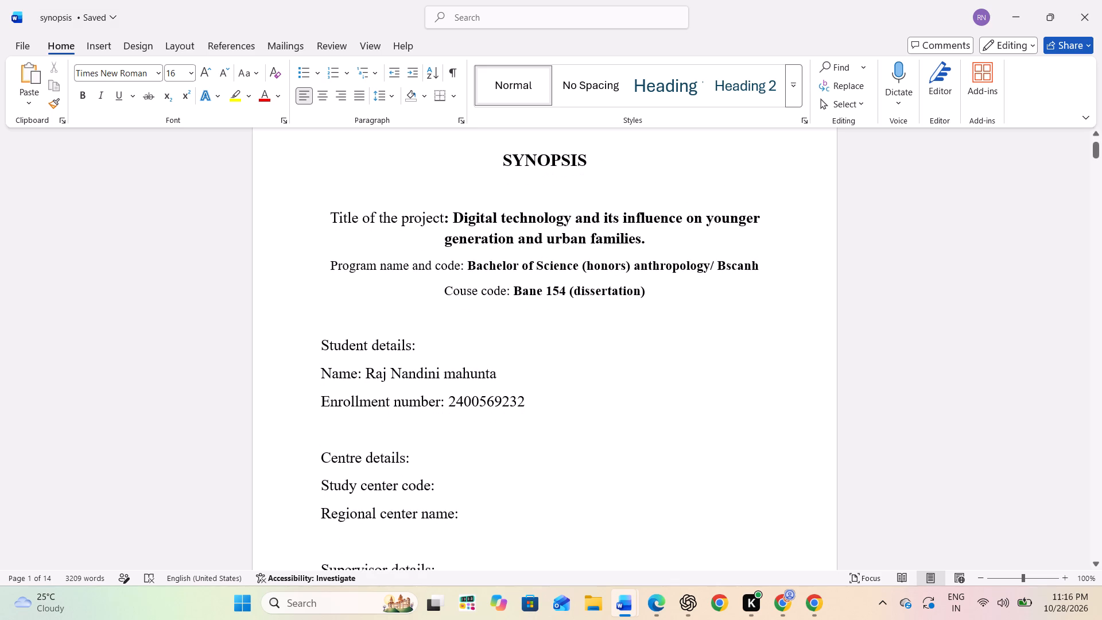
left_click(432, 462)
left_click(443, 486)
key("space")
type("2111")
Add the college name "B.J.B college" after the study center code, set off by commas.
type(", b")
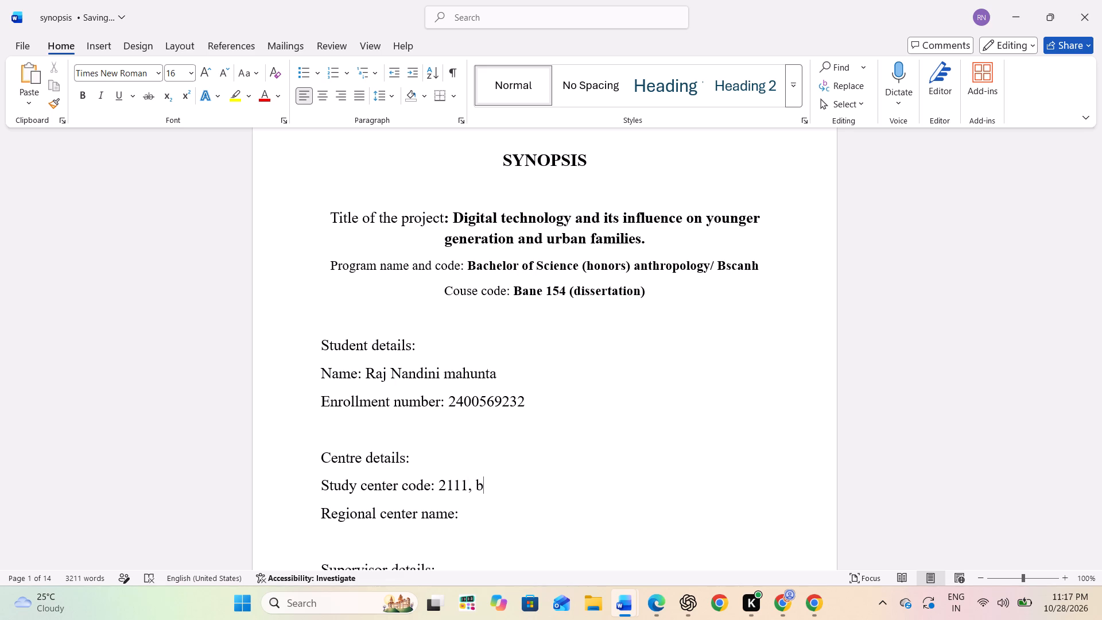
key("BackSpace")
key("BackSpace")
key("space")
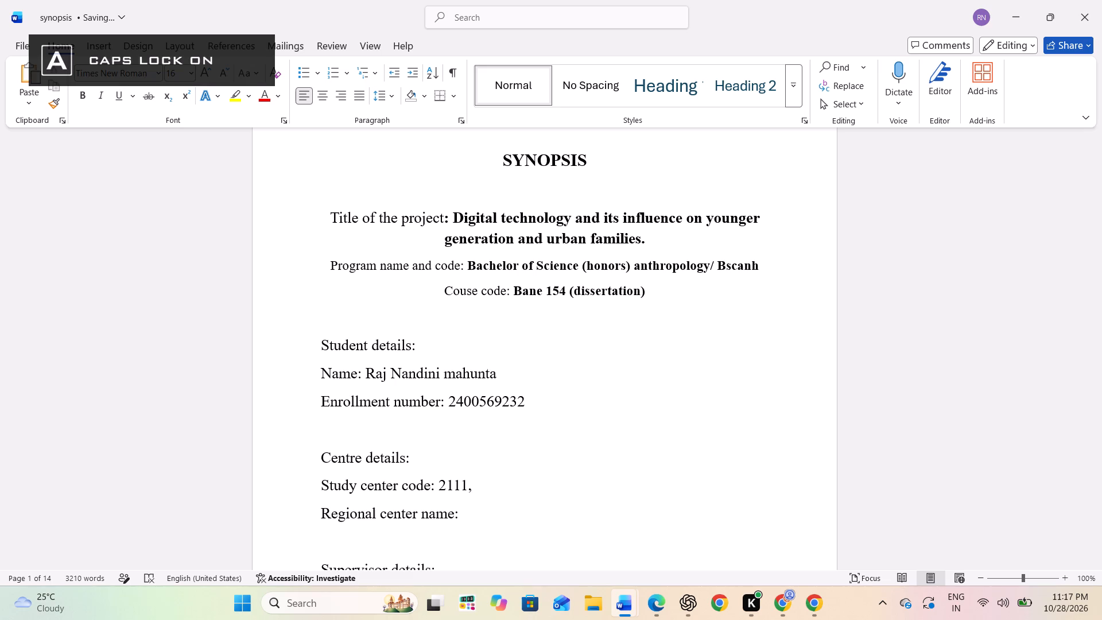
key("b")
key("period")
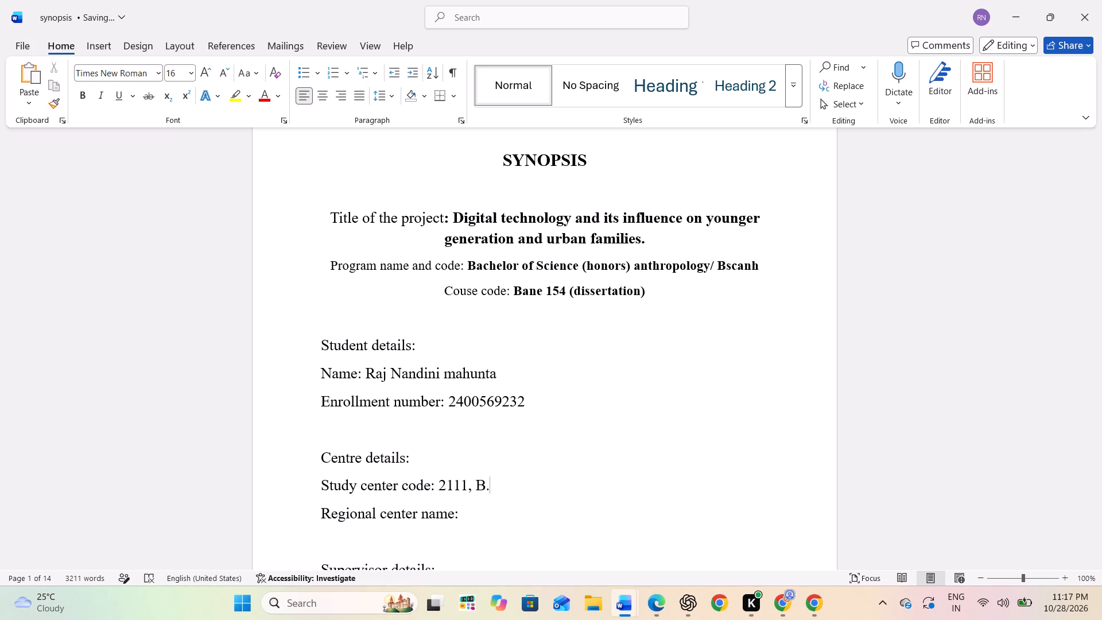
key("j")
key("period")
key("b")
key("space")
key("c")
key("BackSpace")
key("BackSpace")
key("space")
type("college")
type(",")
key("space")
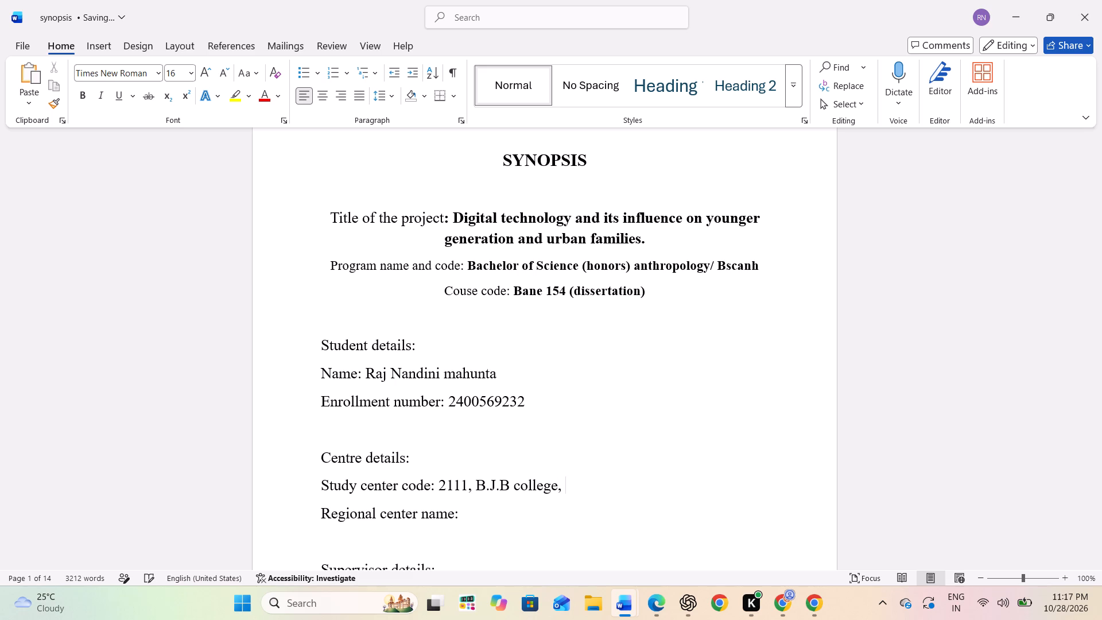
Complete the study center line with the city Bhubaneswar, followed by a hyphen and the college's postal code.
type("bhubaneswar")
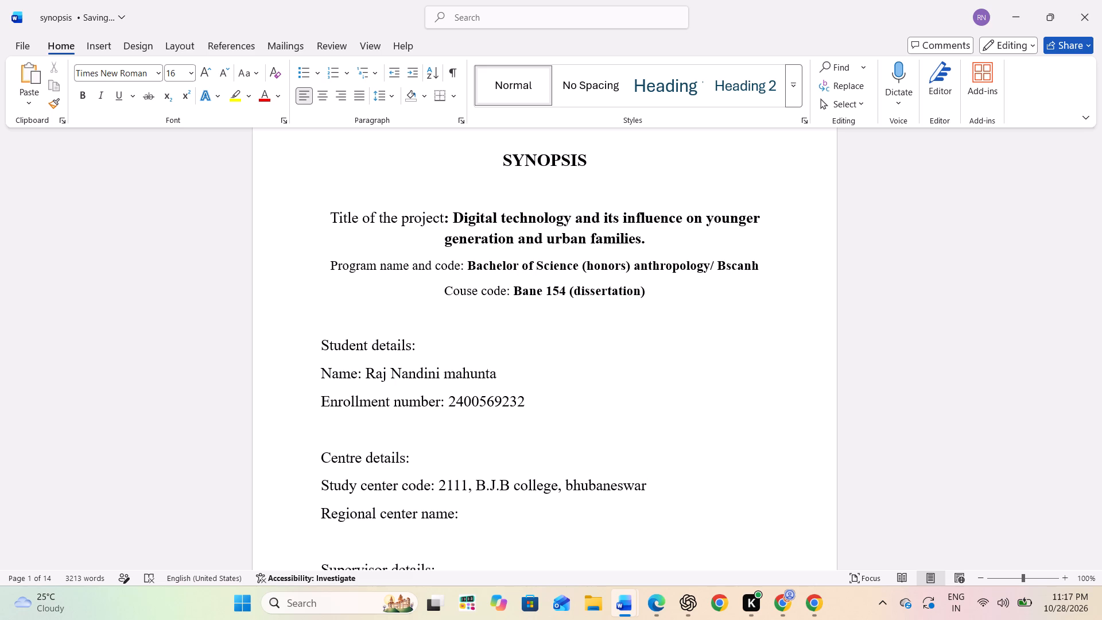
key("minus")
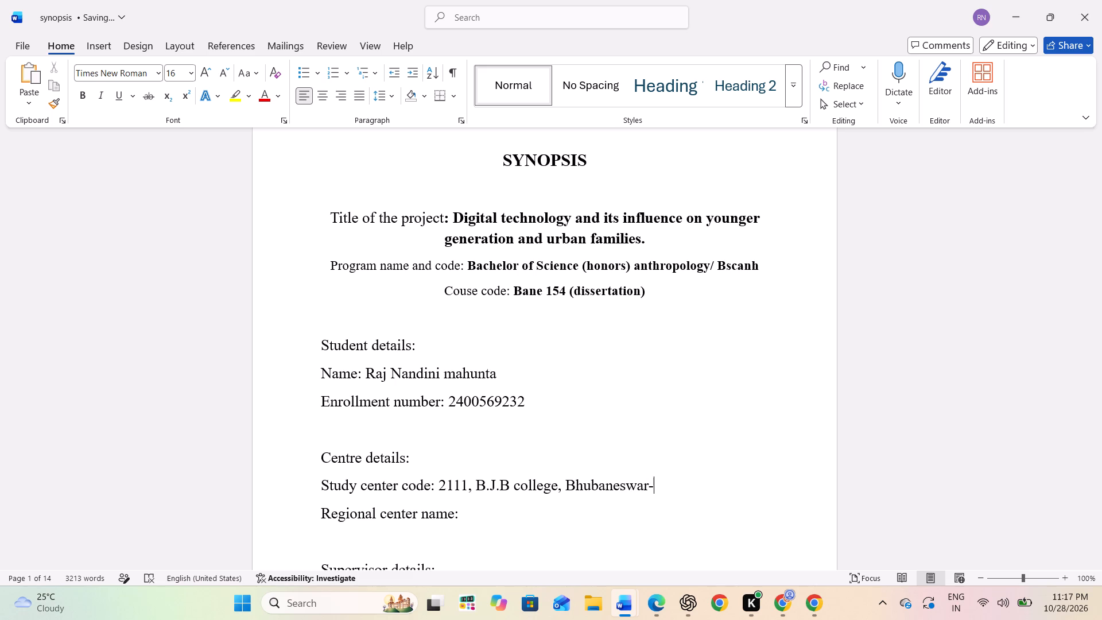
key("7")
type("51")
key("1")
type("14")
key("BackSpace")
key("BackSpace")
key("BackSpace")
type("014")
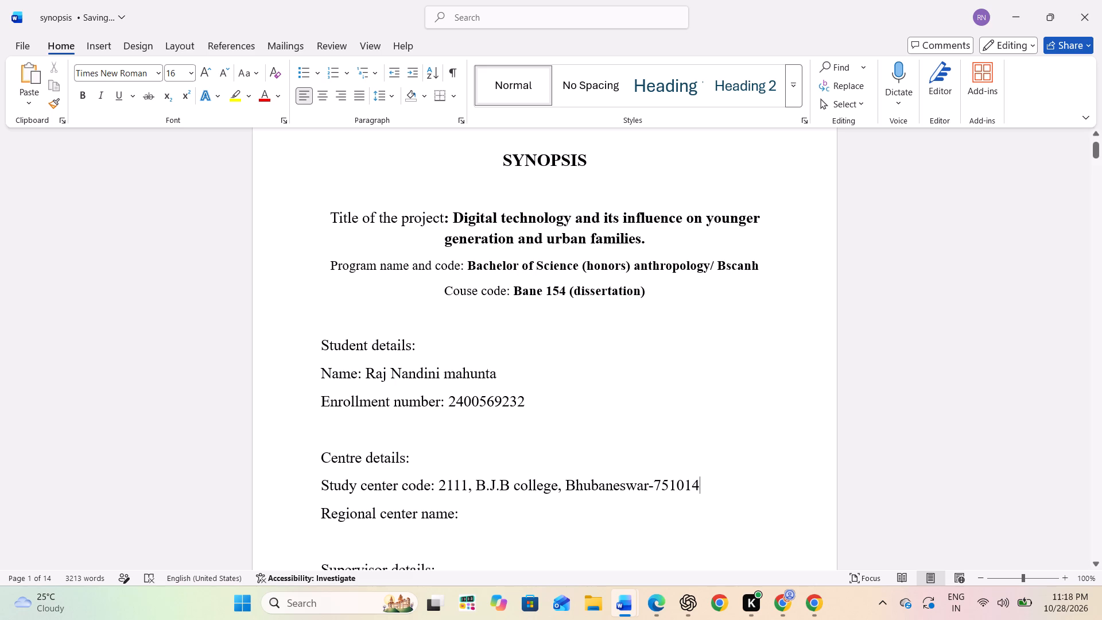
Fill in the "Regional center name:" line under "Centre details:".
scroll(571, 487, "down", 1)
left_click(469, 444)
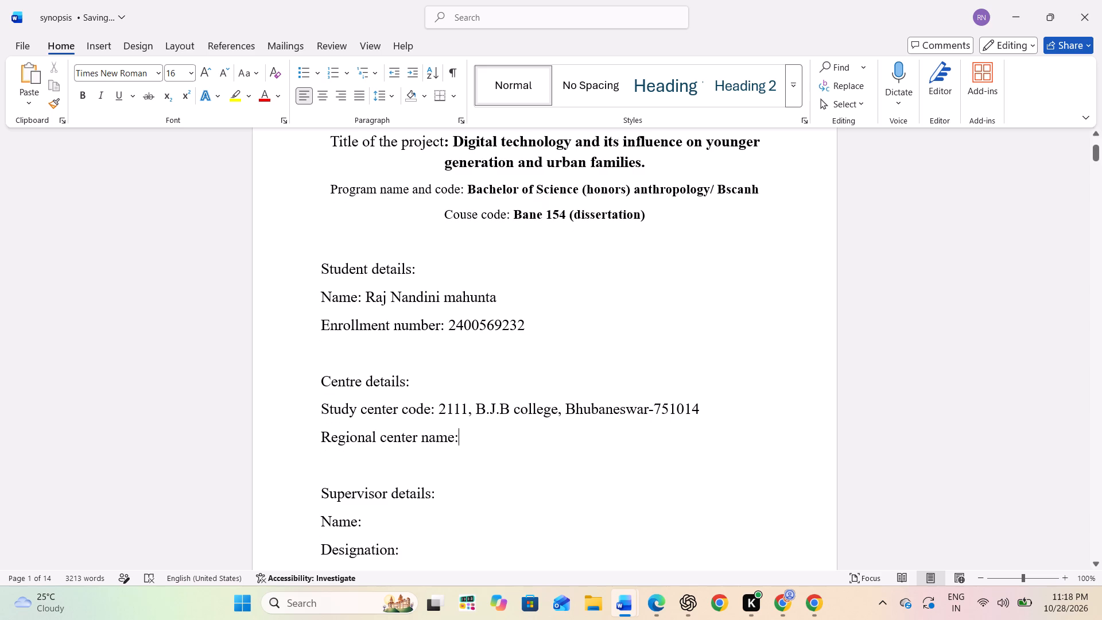
key("space")
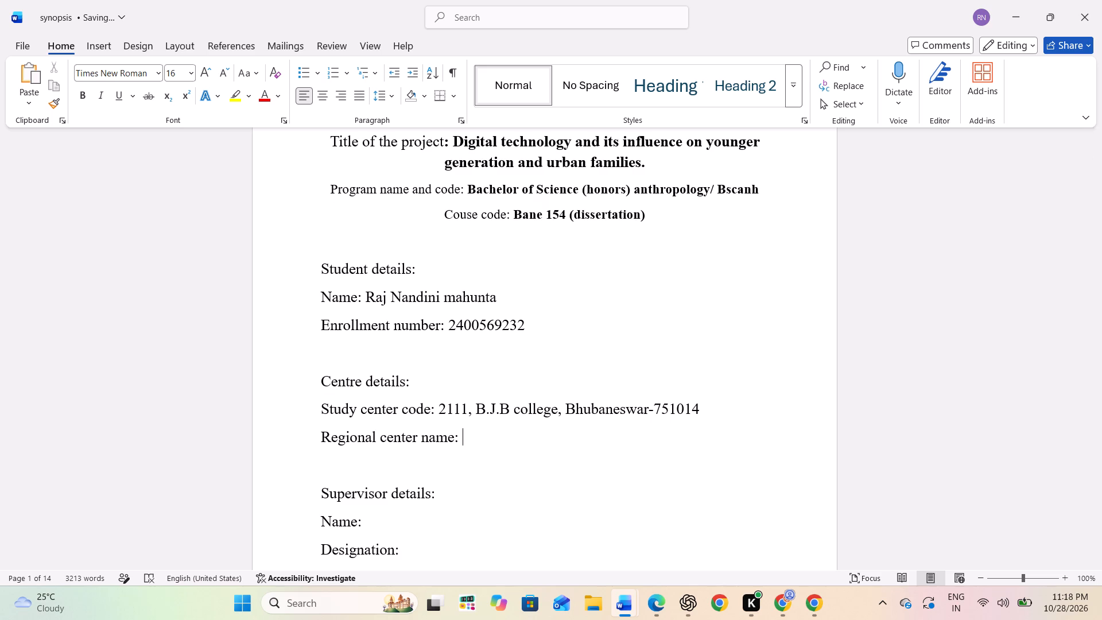
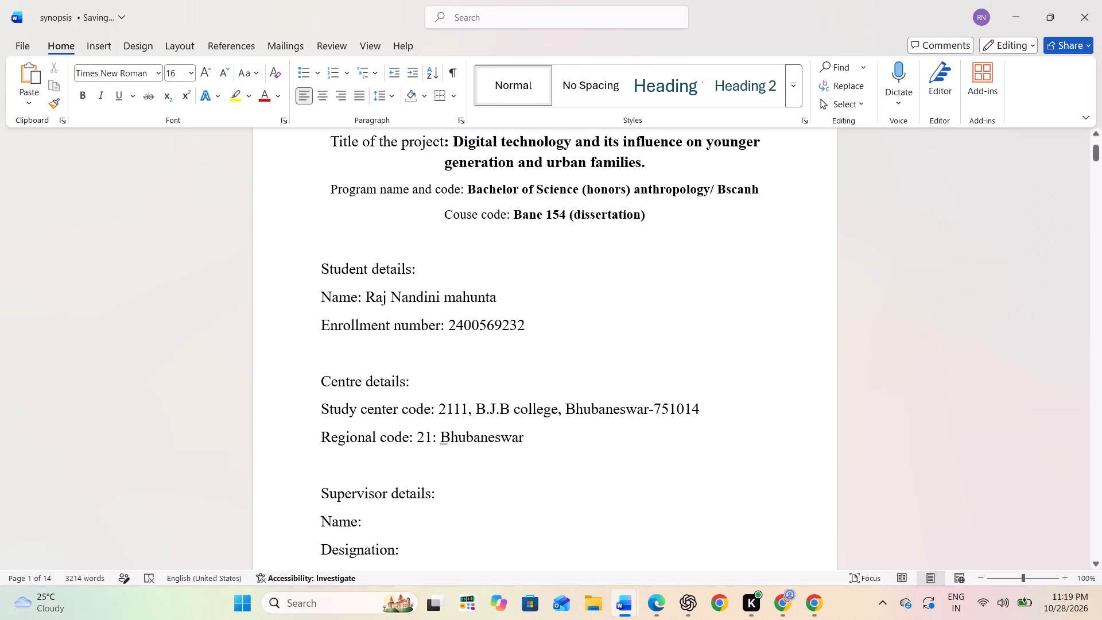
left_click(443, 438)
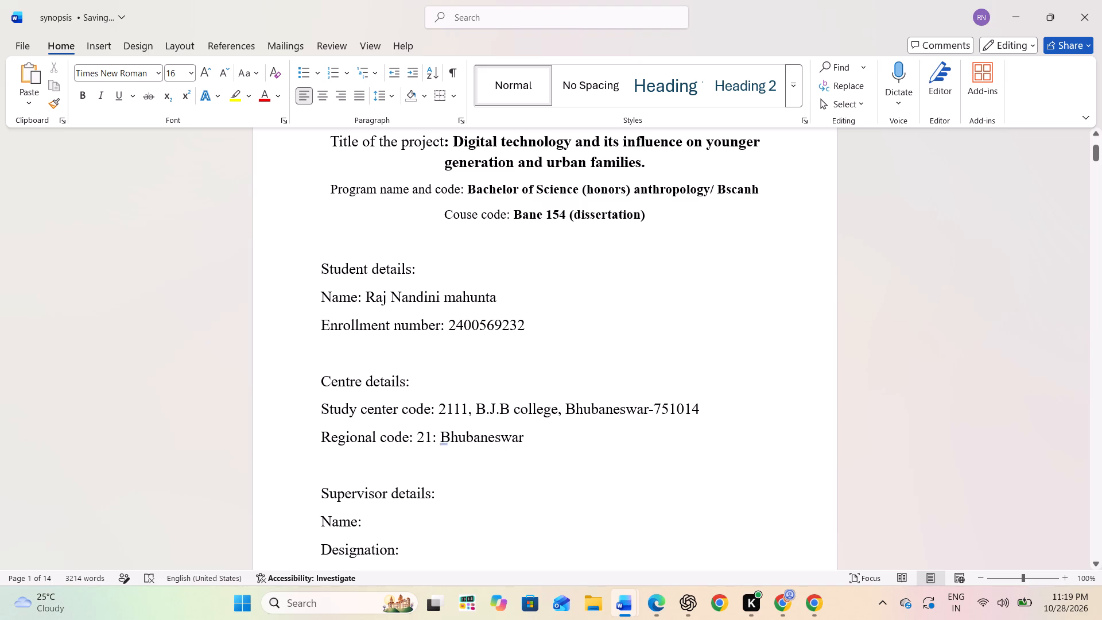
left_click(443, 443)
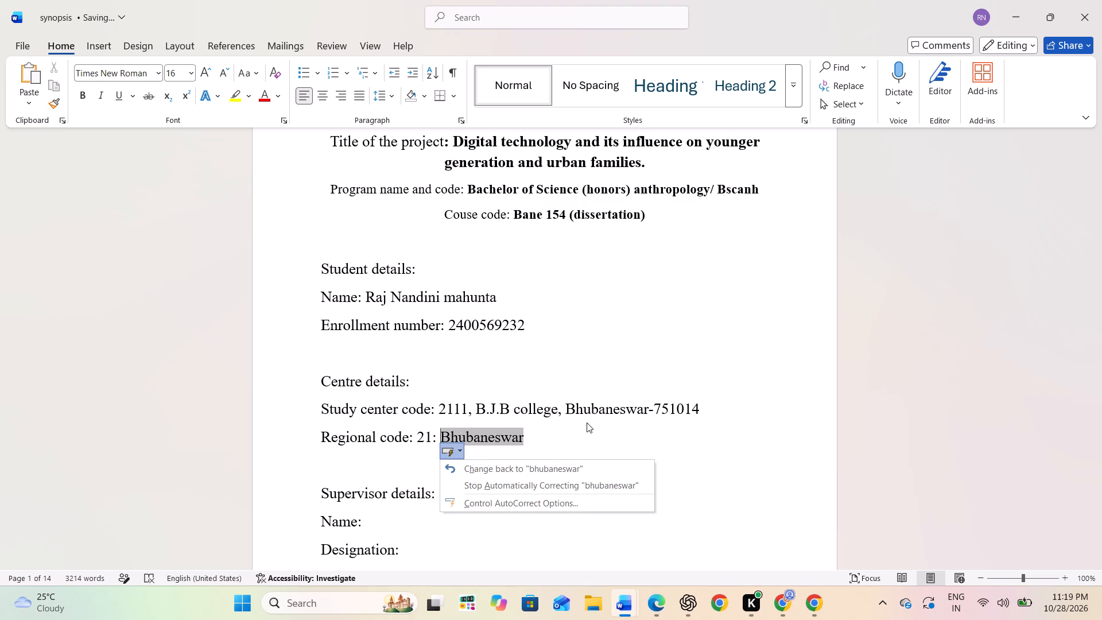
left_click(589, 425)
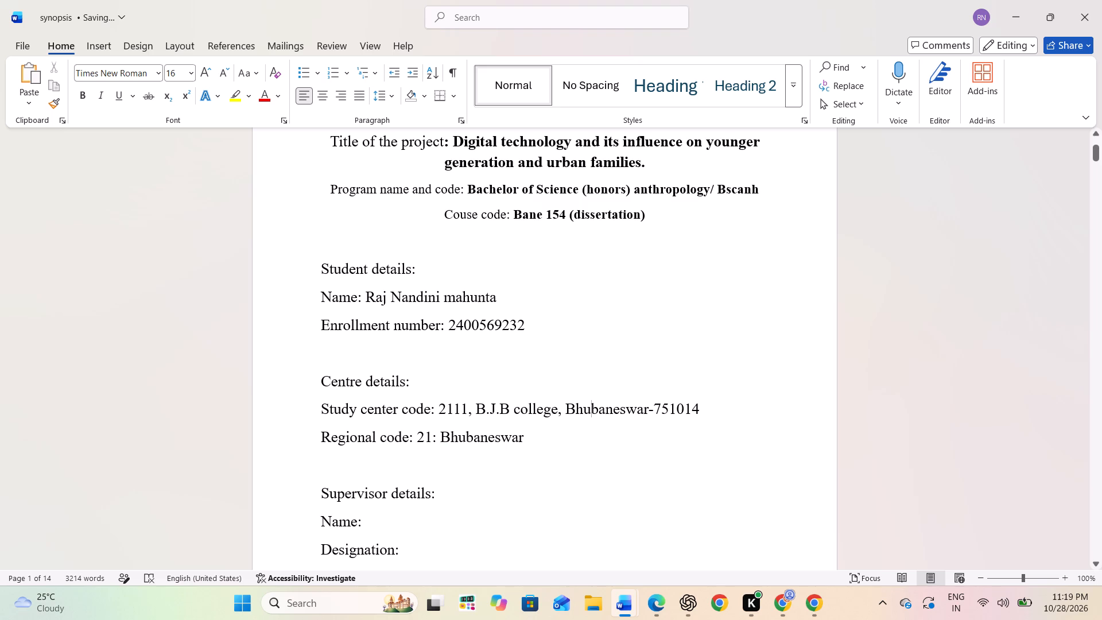
Delete the slash and space between "anthropology" and "Bscanh" in the cover page's program name and code line.
scroll(519, 272, "up", 1)
left_click(719, 210)
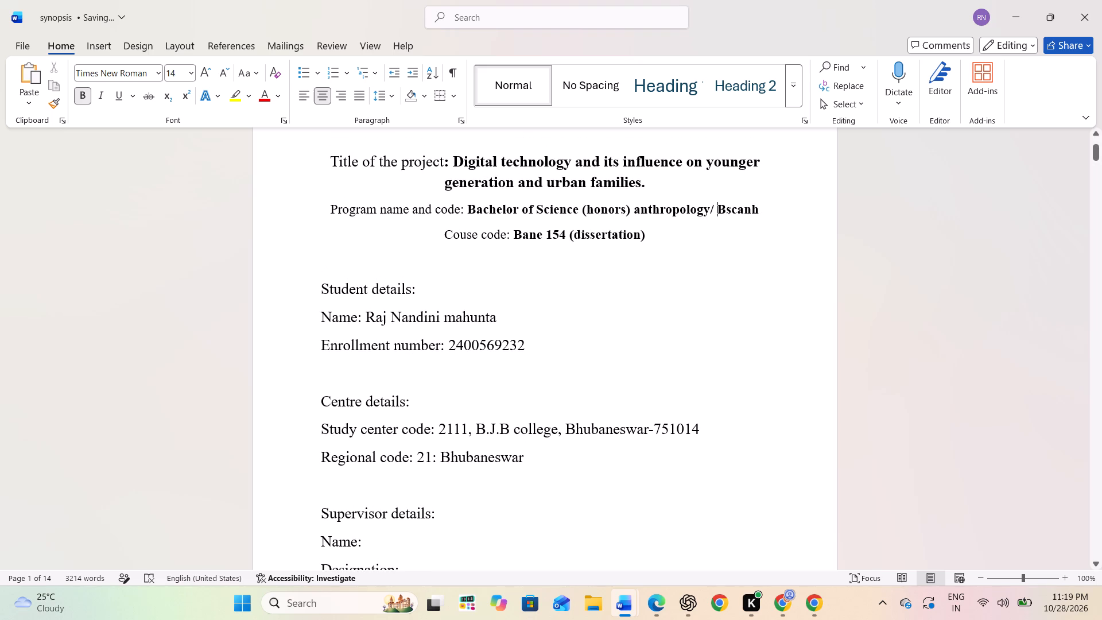
key("BackSpace")
key("BackSpace")
key("space")
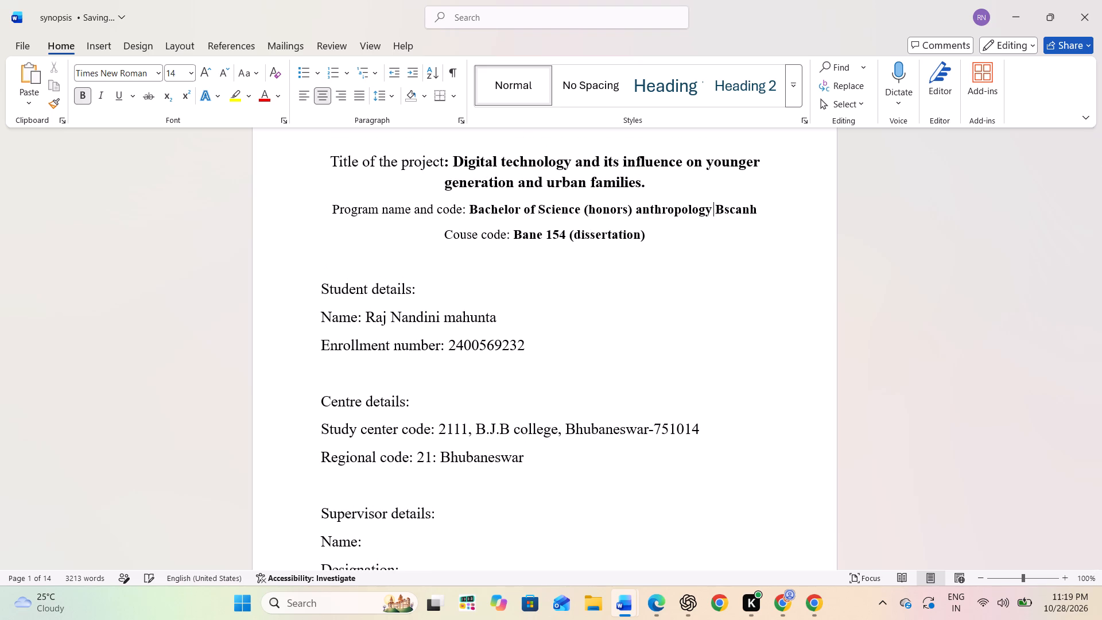
key("BackSpace")
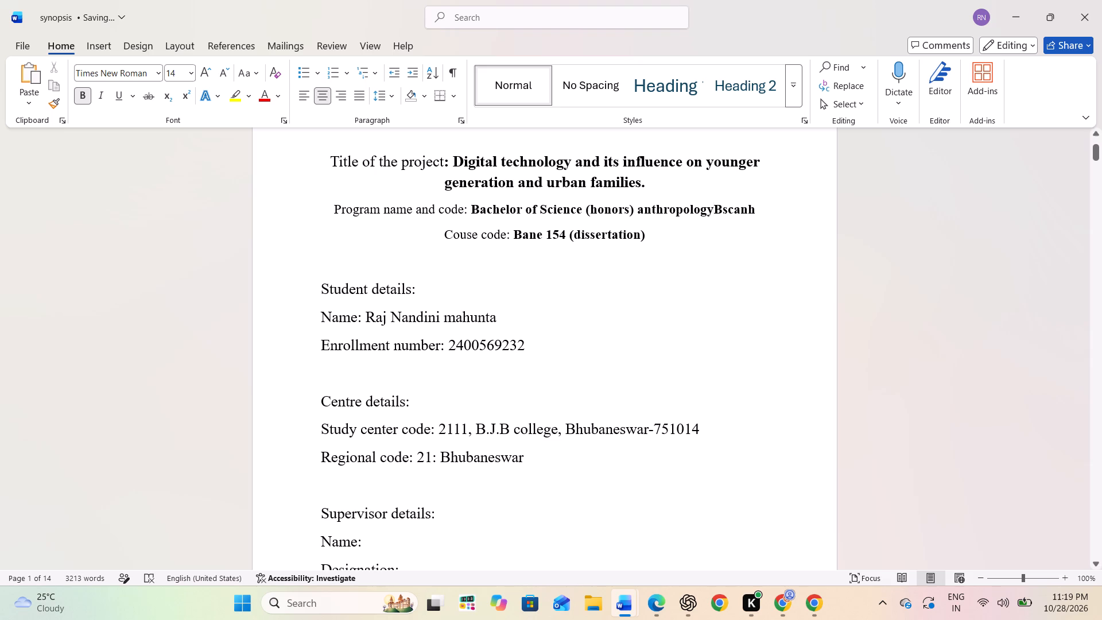
Delete the program code "Bscanh" from the end of the program name and code line, leaving "anthropology" last.
left_click_drag(715, 206, 784, 212)
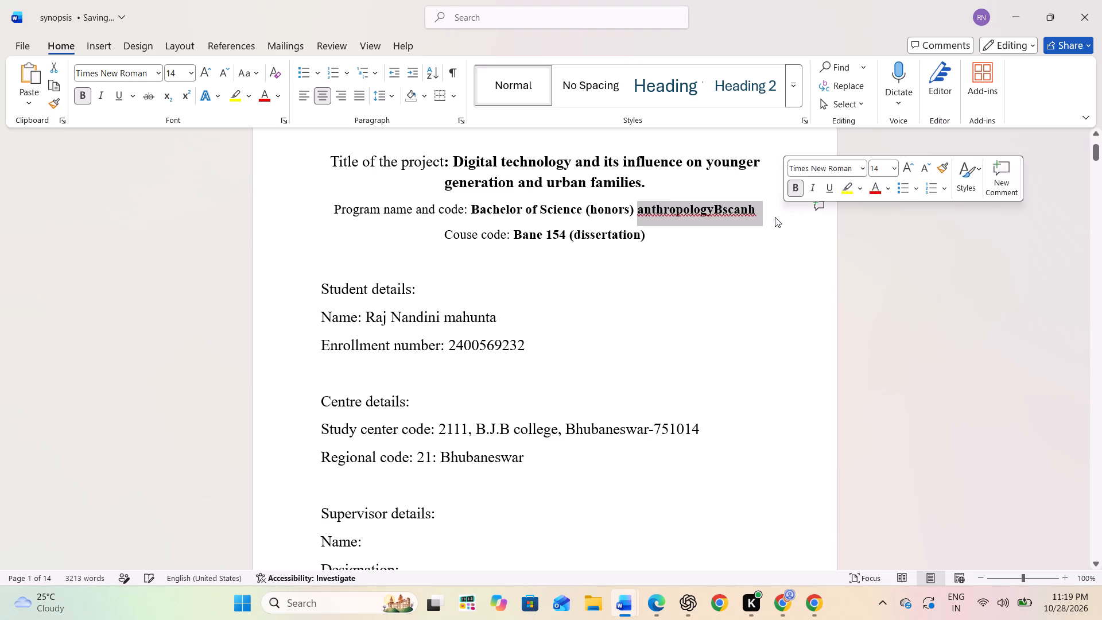
left_click(763, 245)
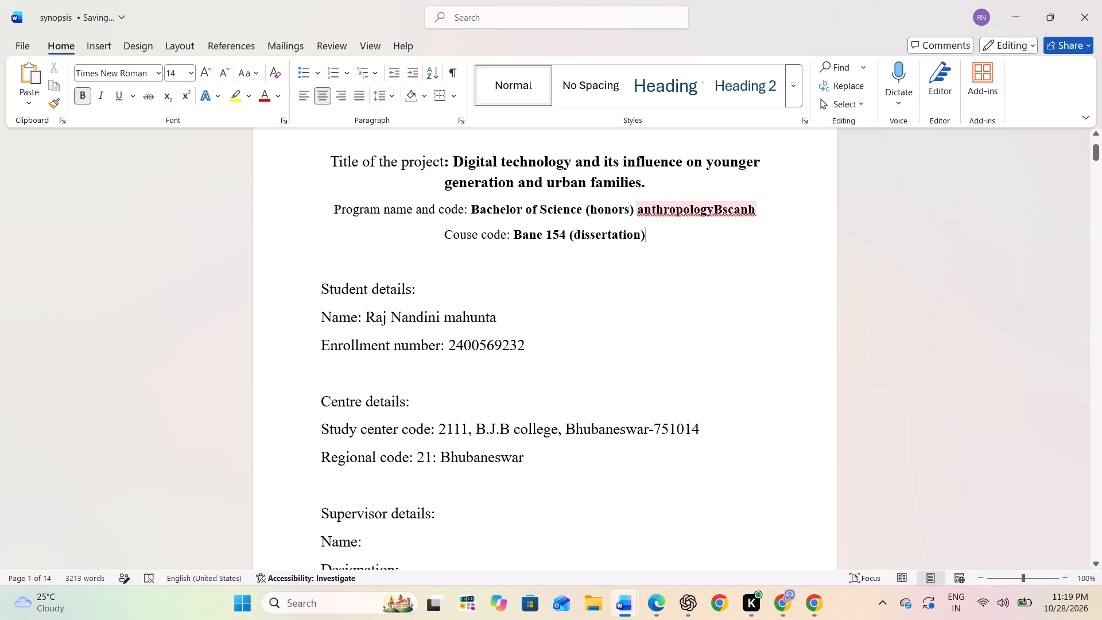
left_click(703, 210)
left_click(752, 319)
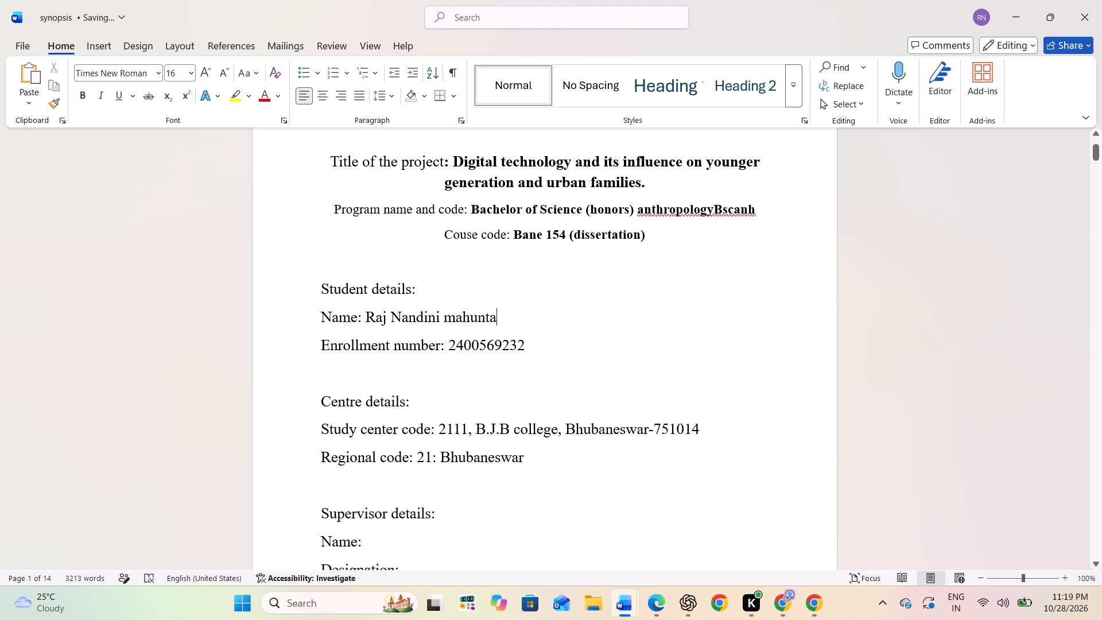
left_click(759, 212)
key("BackSpace")
key("BackSpace")
key("BackSpace")
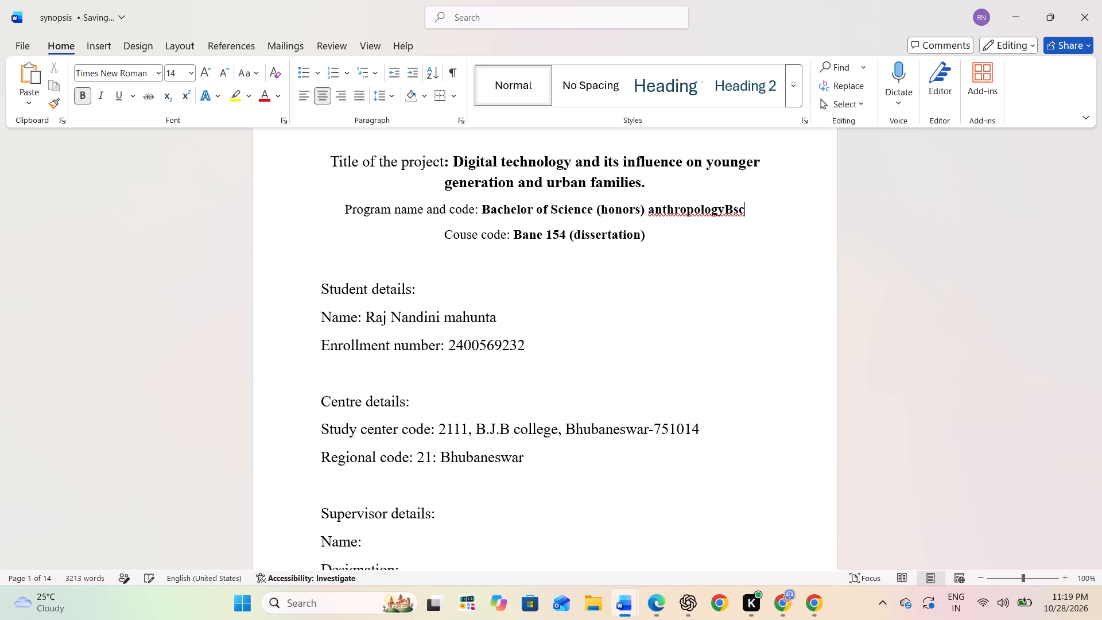
key("BackSpace")
key("BackSpace")
key("BackSpace")
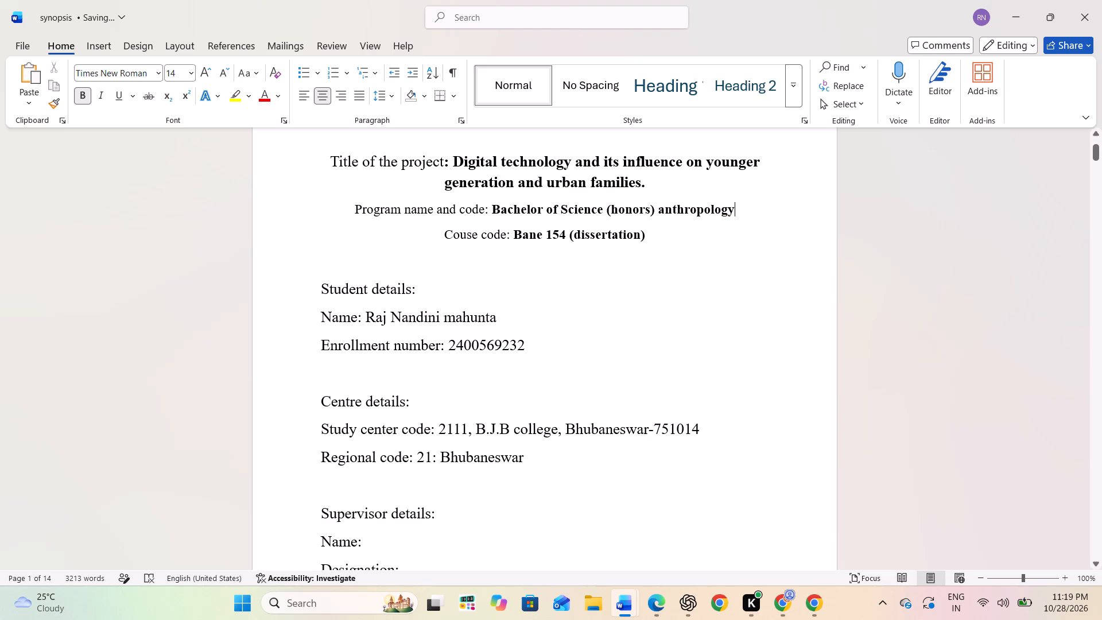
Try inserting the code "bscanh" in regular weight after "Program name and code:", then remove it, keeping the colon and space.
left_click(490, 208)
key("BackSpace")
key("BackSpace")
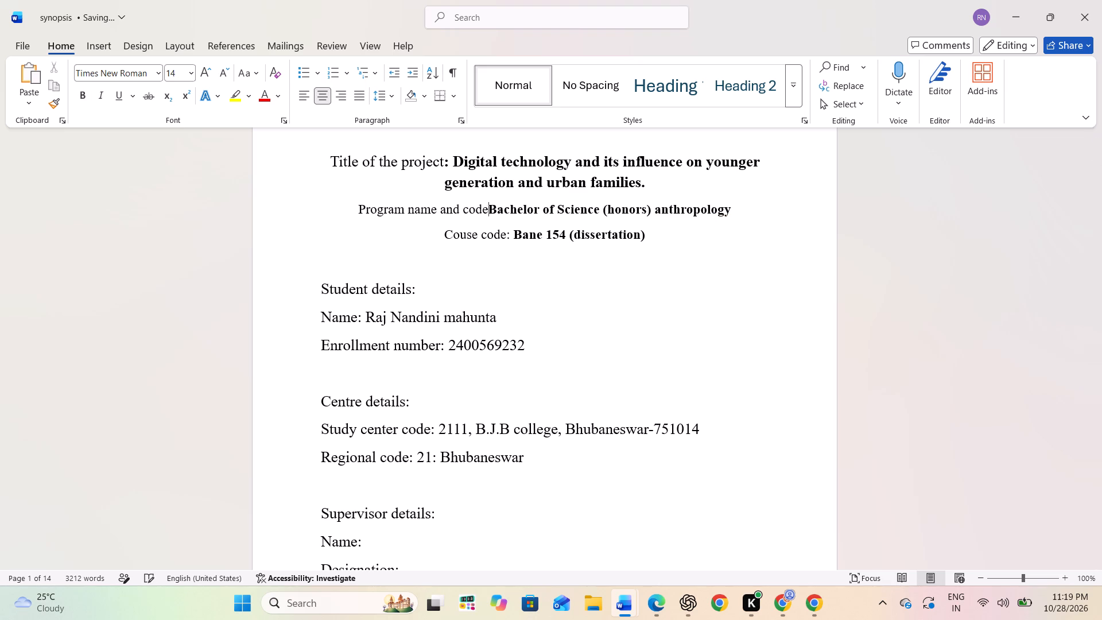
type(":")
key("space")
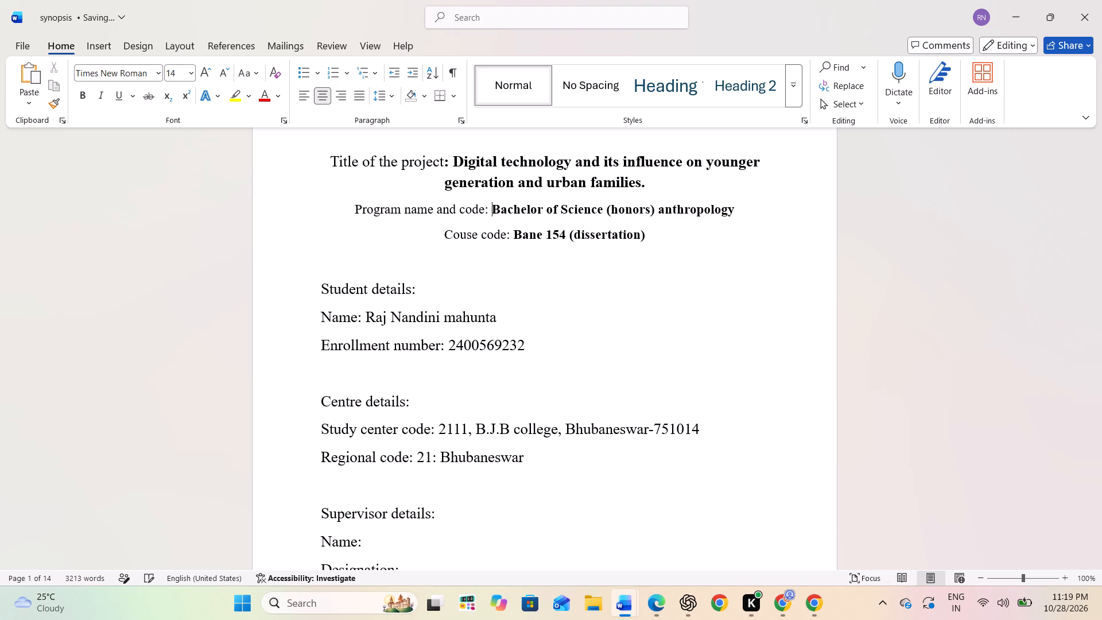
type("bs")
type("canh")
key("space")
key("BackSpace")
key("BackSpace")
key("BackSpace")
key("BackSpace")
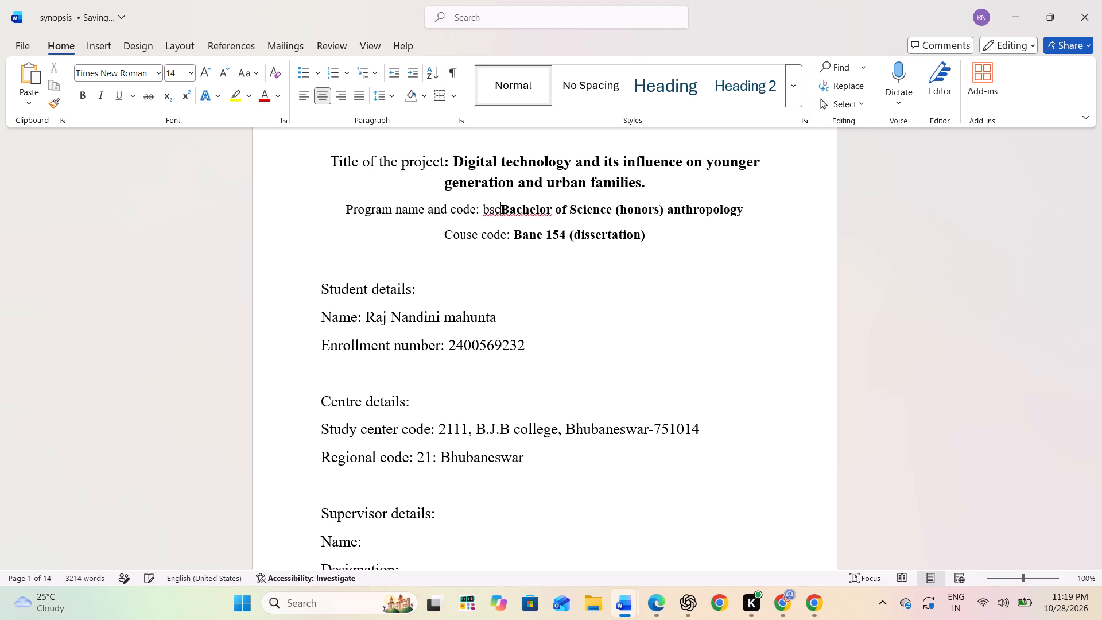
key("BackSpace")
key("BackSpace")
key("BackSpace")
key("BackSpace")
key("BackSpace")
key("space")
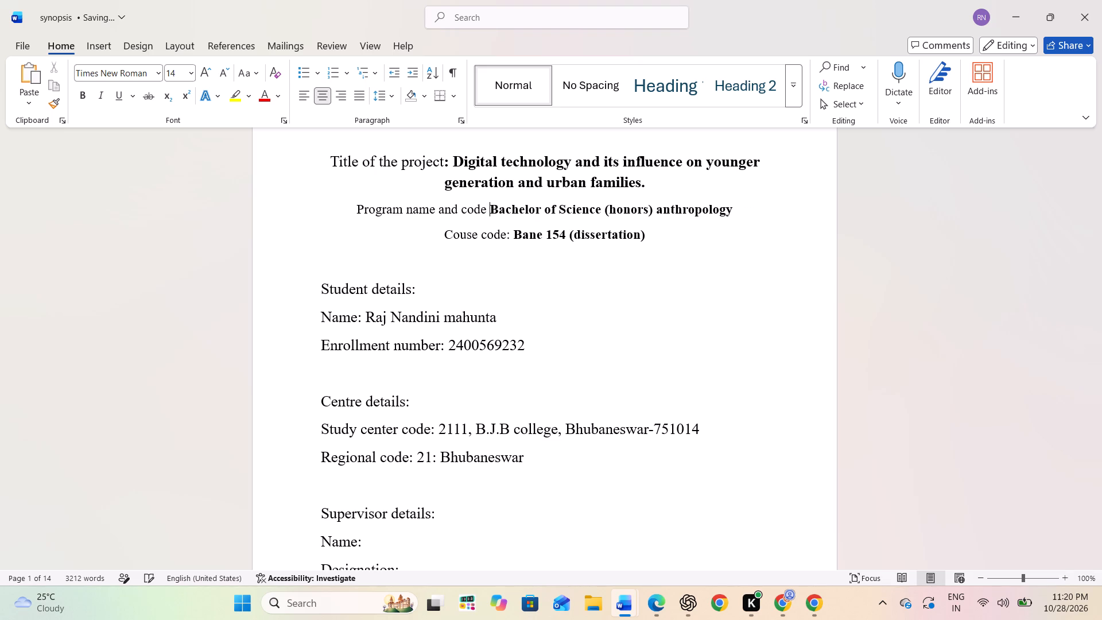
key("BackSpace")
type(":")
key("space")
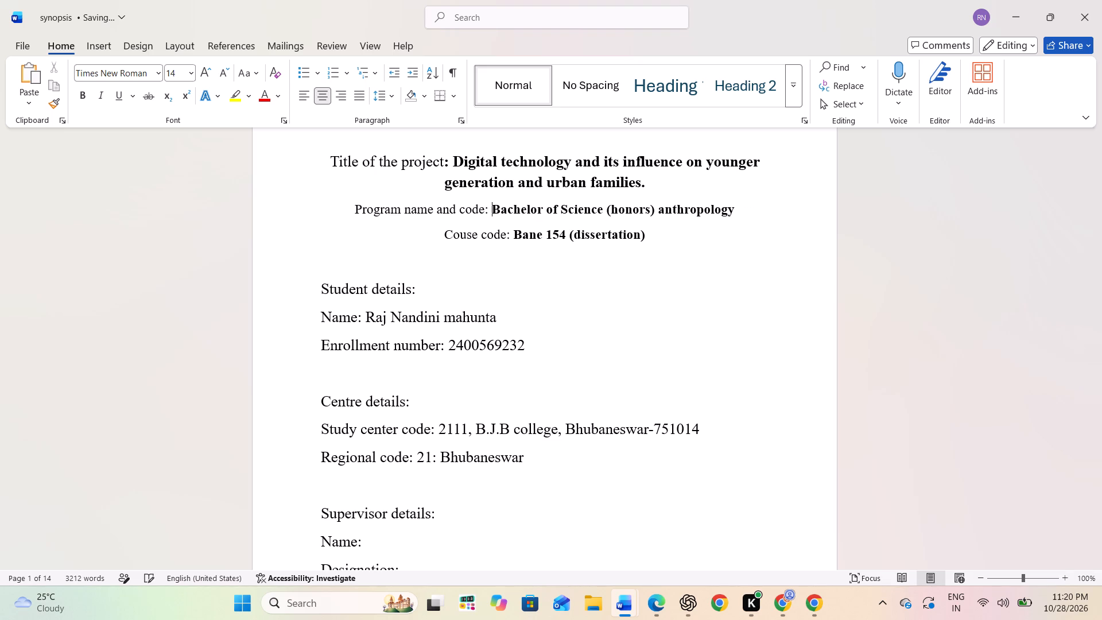
Enter the program code in bold before "Bachelor of Science" in the program name and code line, starting with "bs".
left_click(85, 95)
type("bs")
key("c")
key("BackSpace")
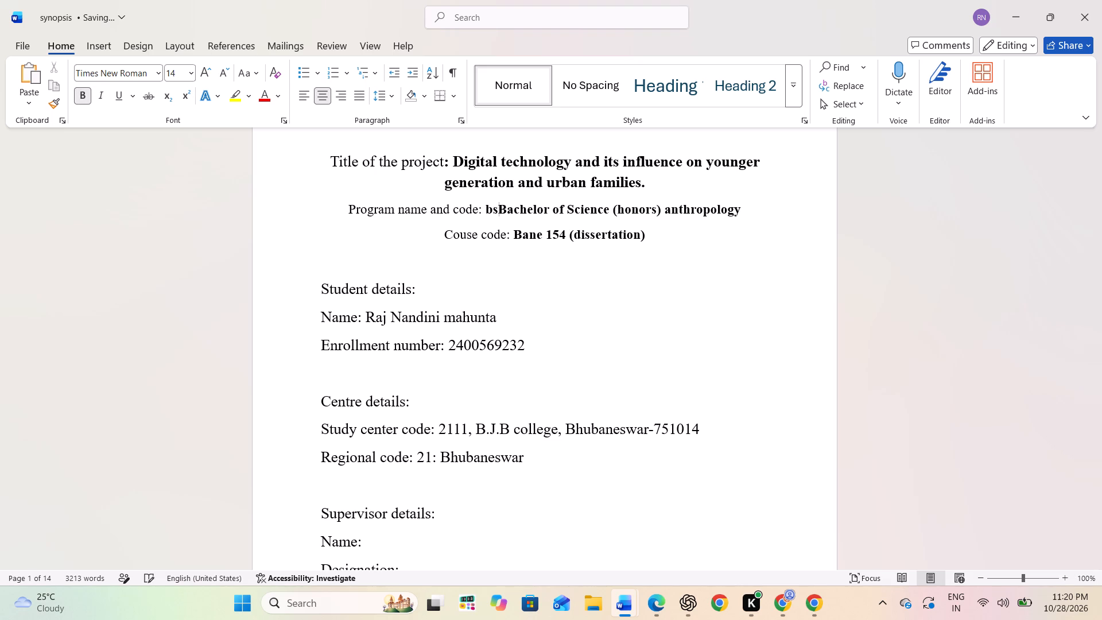
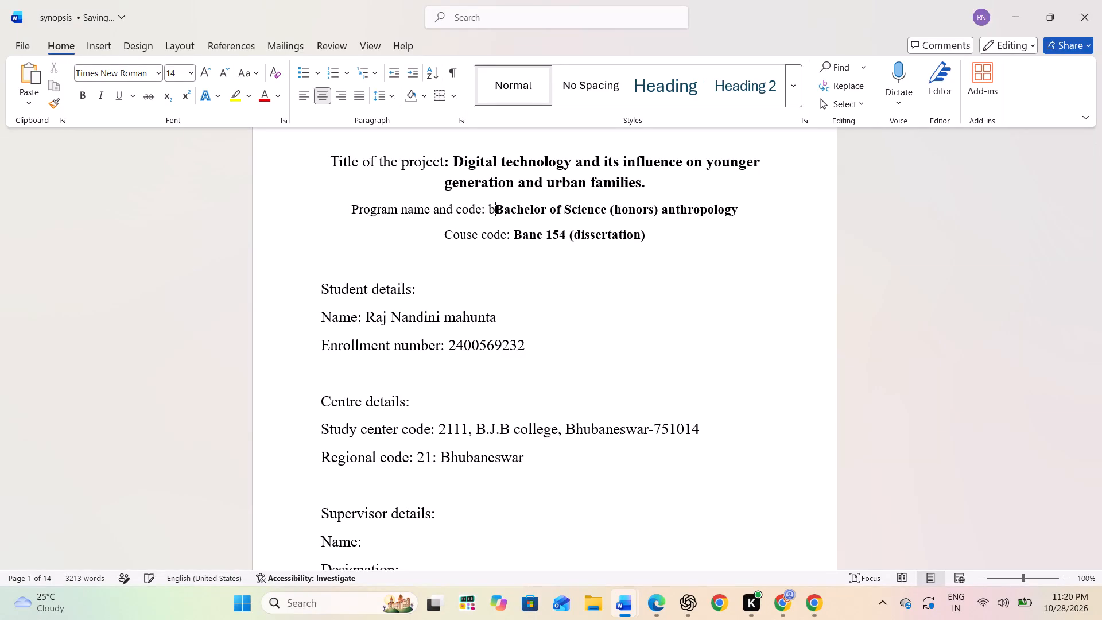
Replace the stray "b" after "Program name and code:" with the regular-weight code "Bscanh:" and a space, directly before "Bachelor of Science".
key("BackSpace")
key("BackSpace")
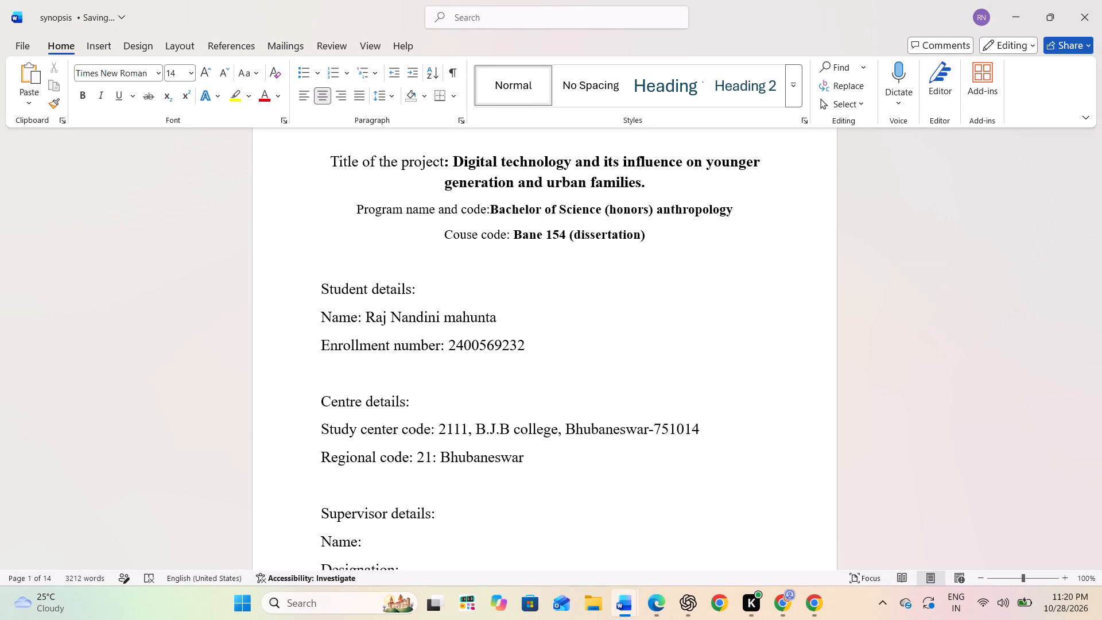
key("BackSpace")
type(":")
key("space")
type("scanh")
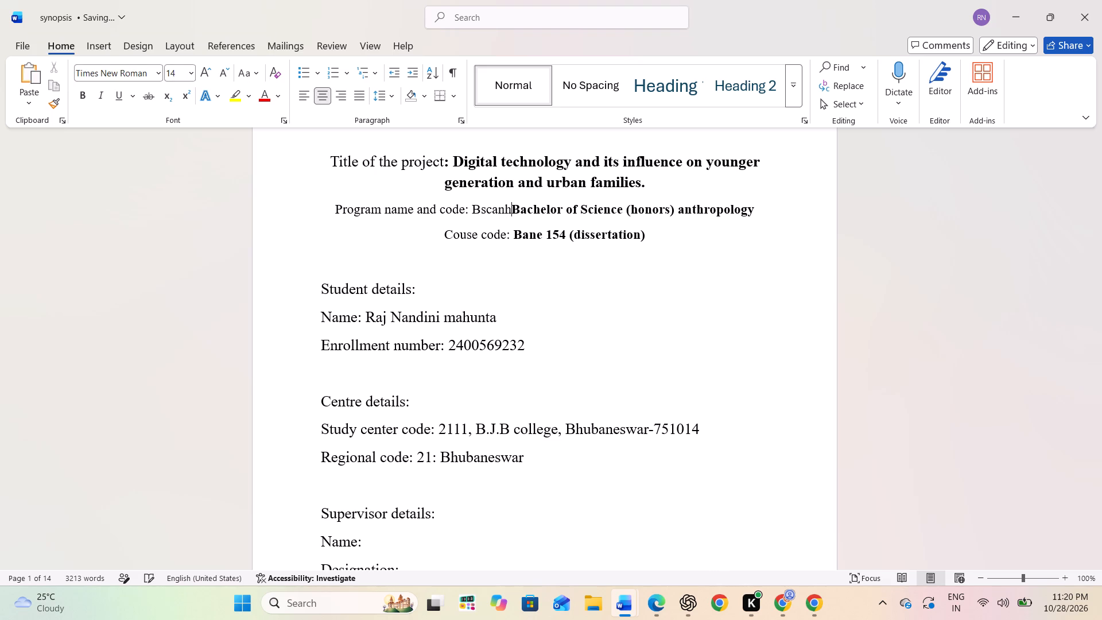
key("shift+colon")
key("space")
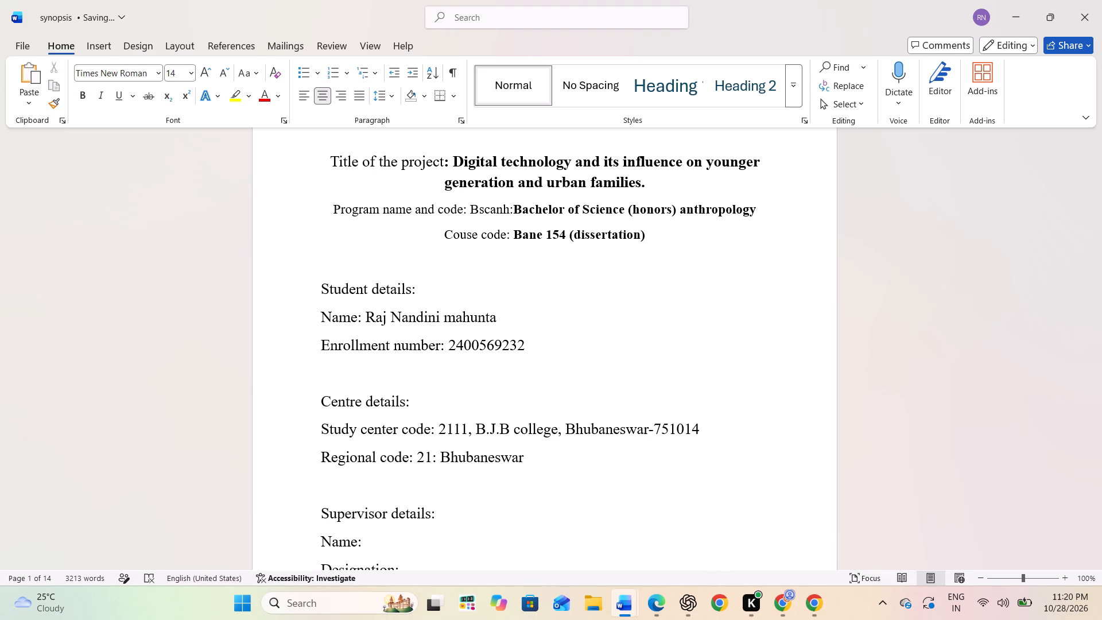
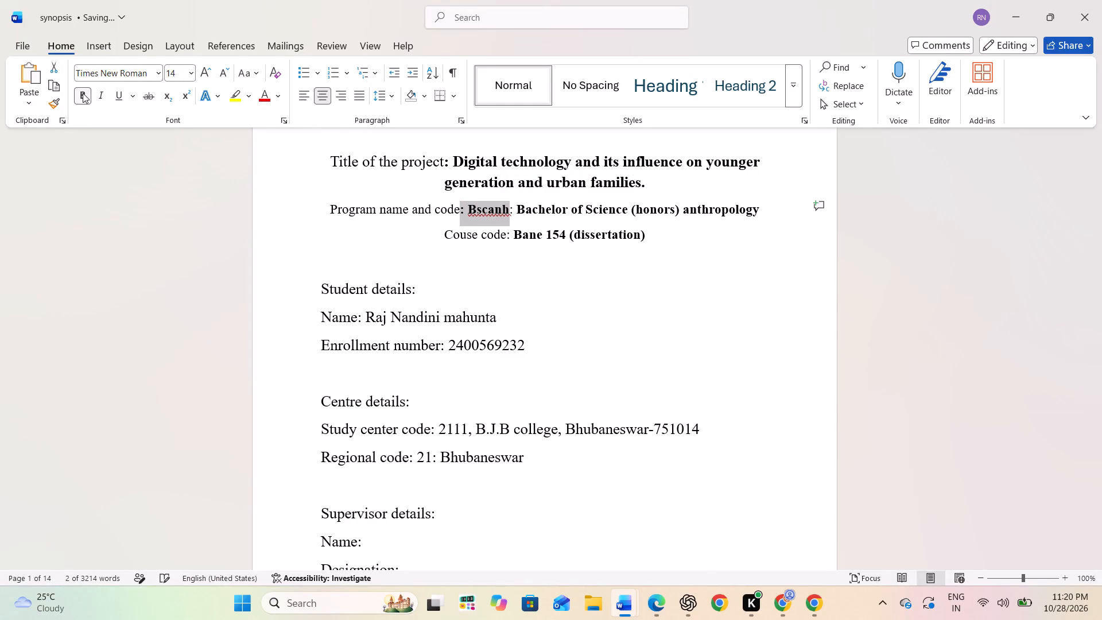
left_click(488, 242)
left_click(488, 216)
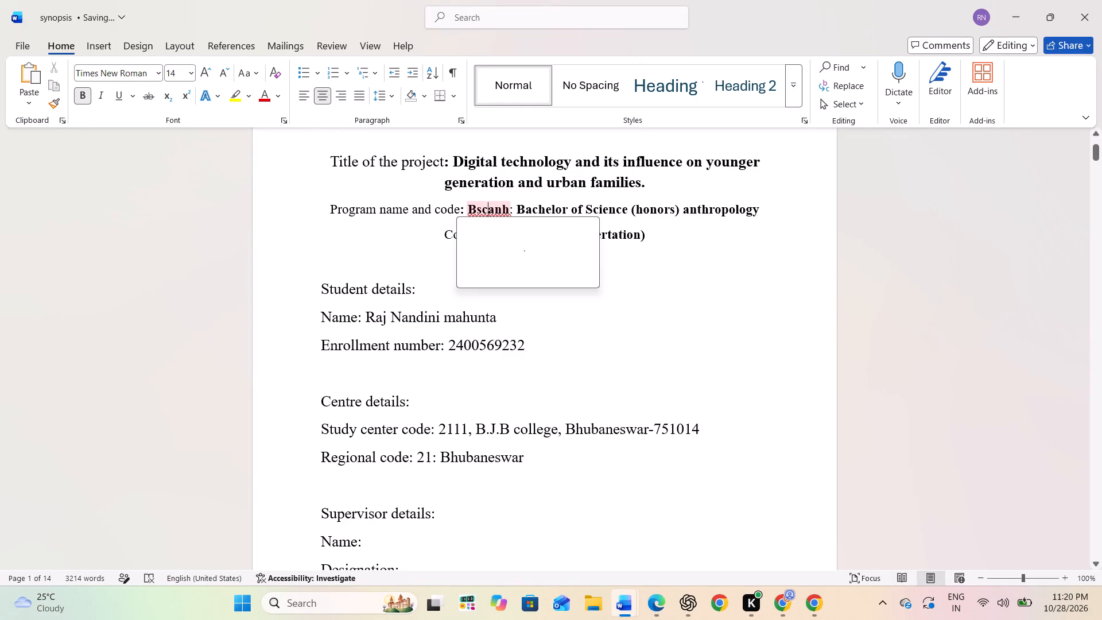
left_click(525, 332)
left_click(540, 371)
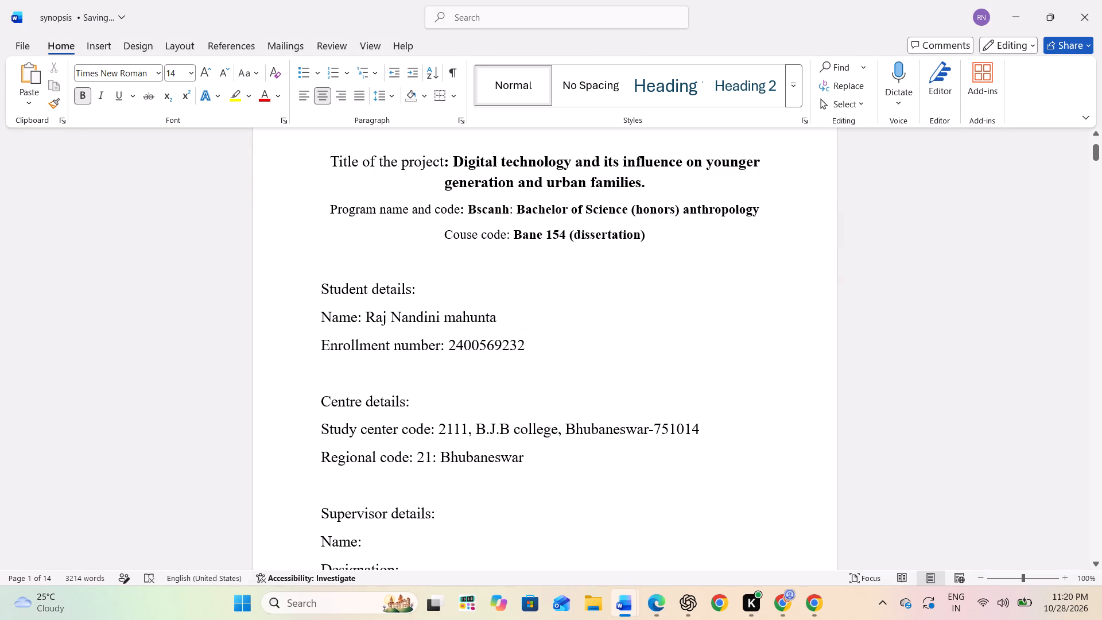
Add the line "Session and submission date :" below "Institutional address:" in the supervisor details, separated by a blank line.
scroll(527, 342, "down", 1)
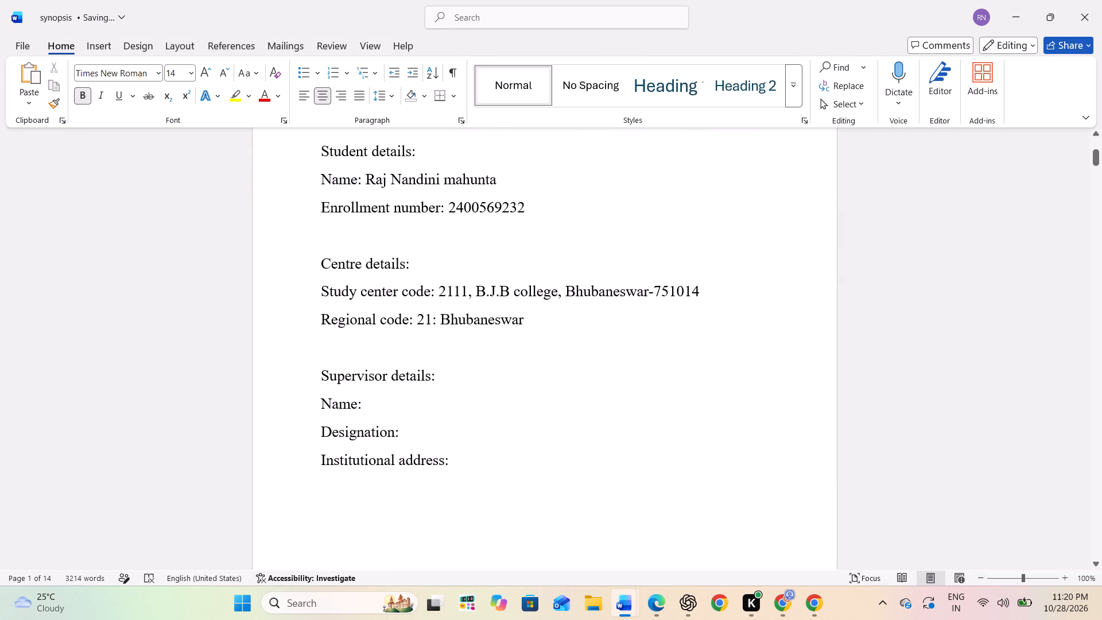
scroll(455, 407, "down", 1)
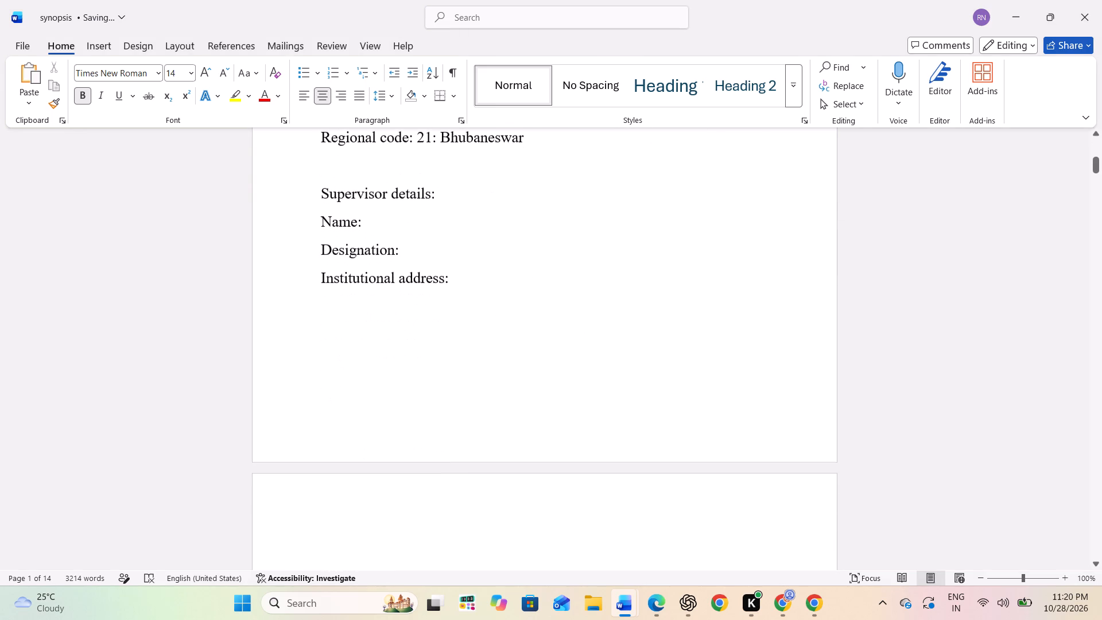
left_click(459, 284)
key("Return")
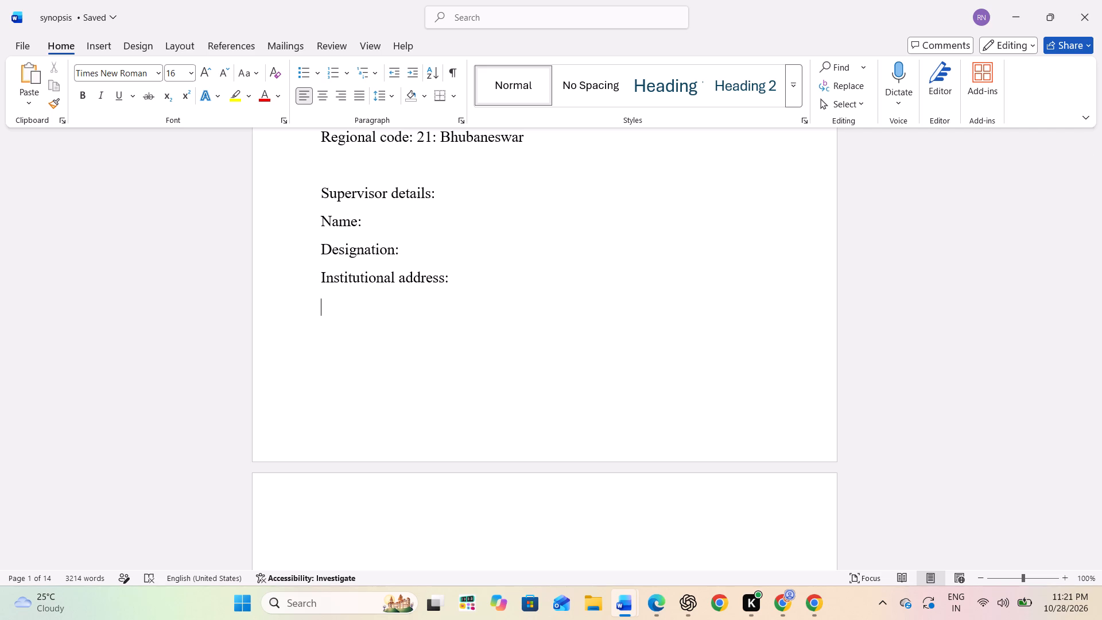
key("BackSpace")
key("Return")
type("session an")
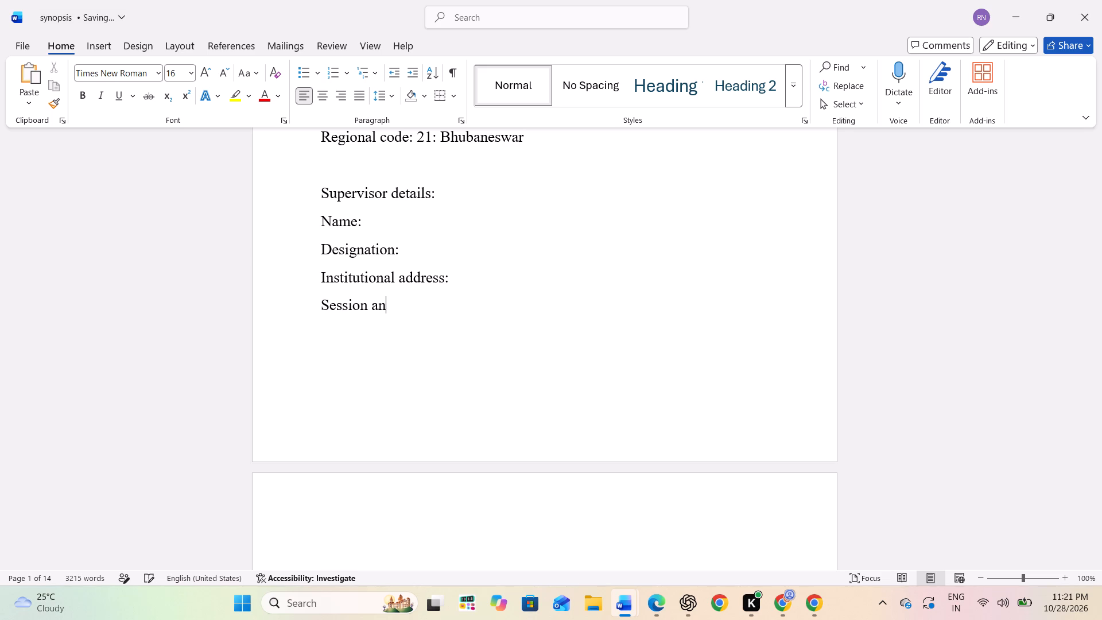
type("d submi")
type("ssion date")
key("space")
key("shift+colon")
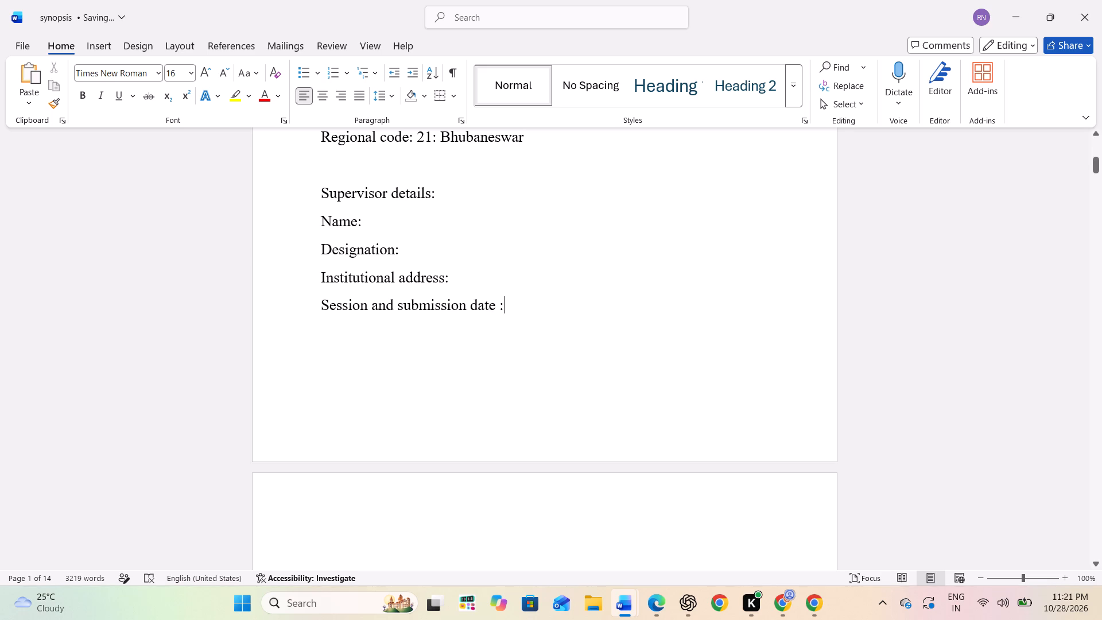
left_click(317, 304)
key("Return")
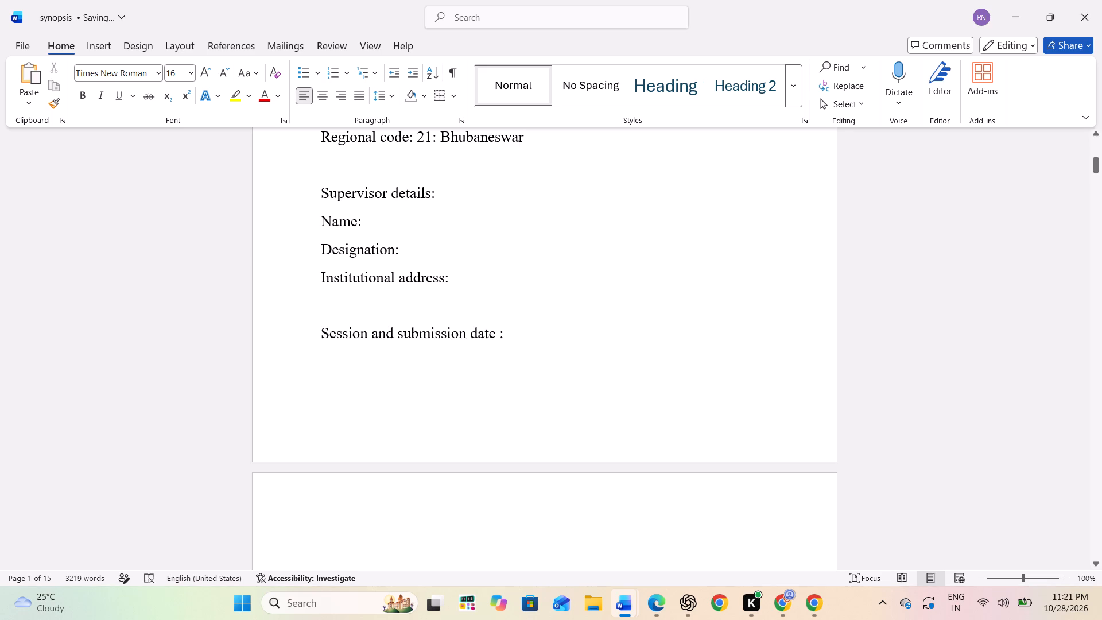
Review the cover page's title, program, student, centre and supervisor details.
scroll(554, 303, "up", 3)
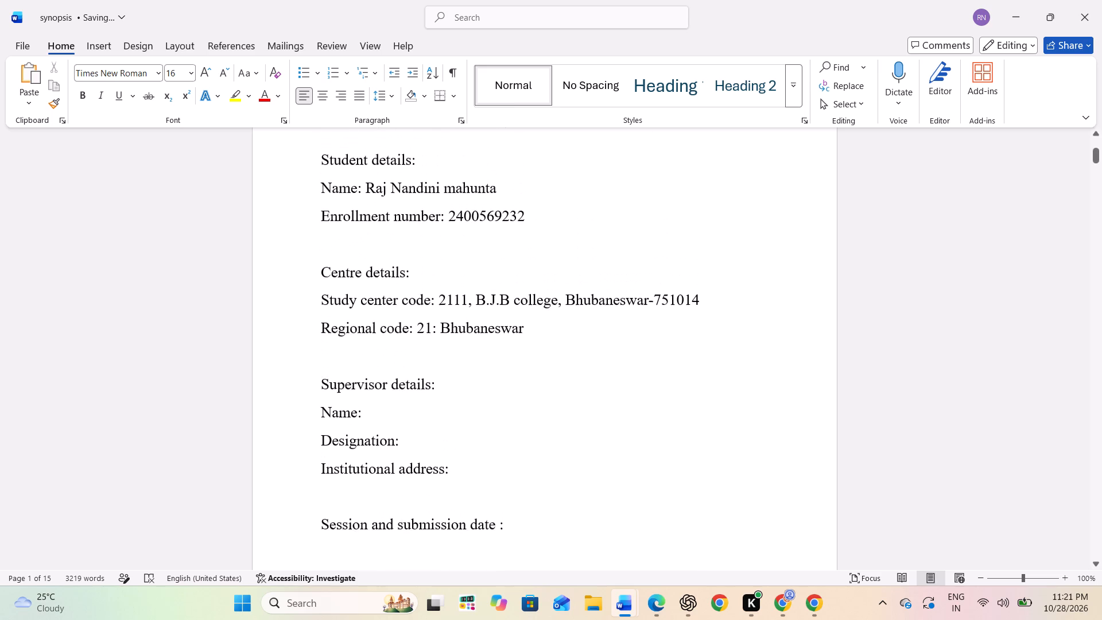
scroll(554, 303, "up", 1)
scroll(554, 303, "down", 1)
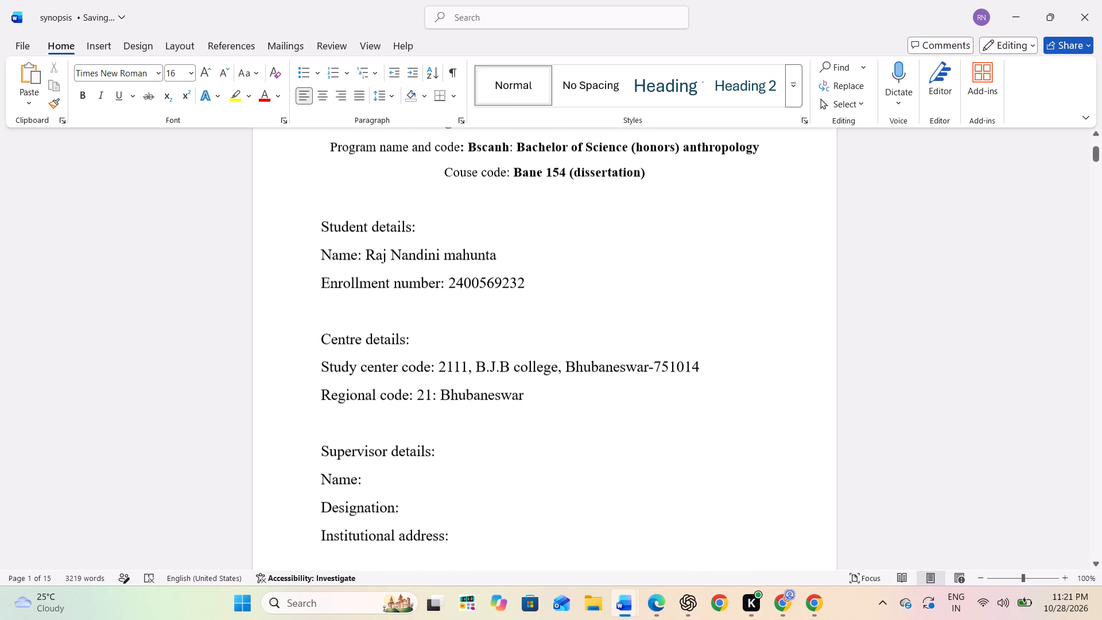
scroll(554, 303, "down", 1)
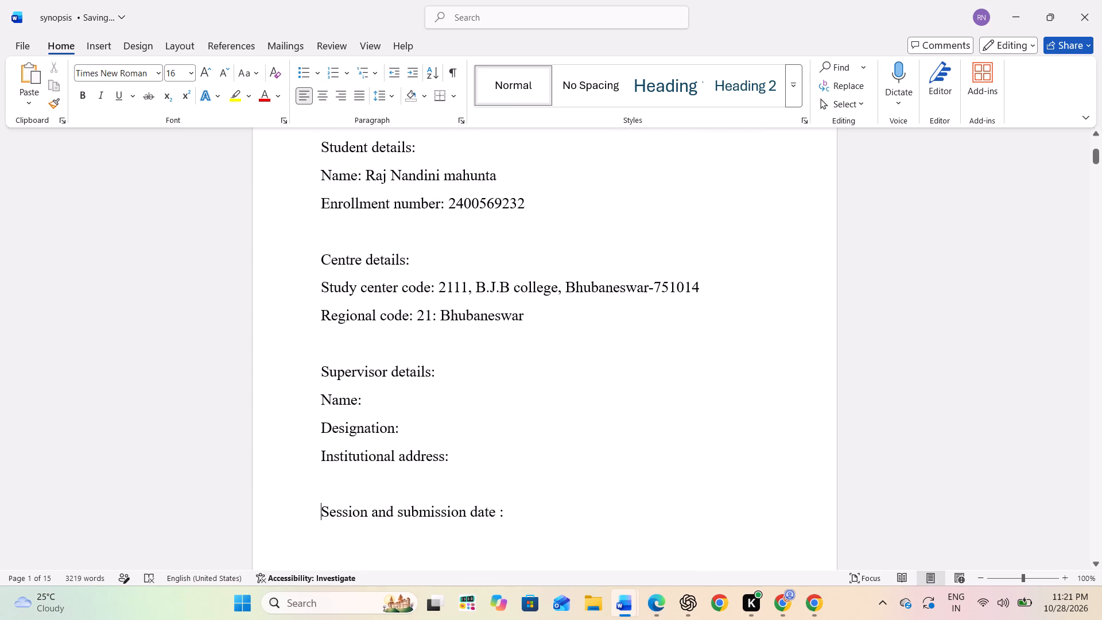
scroll(554, 303, "up", 3)
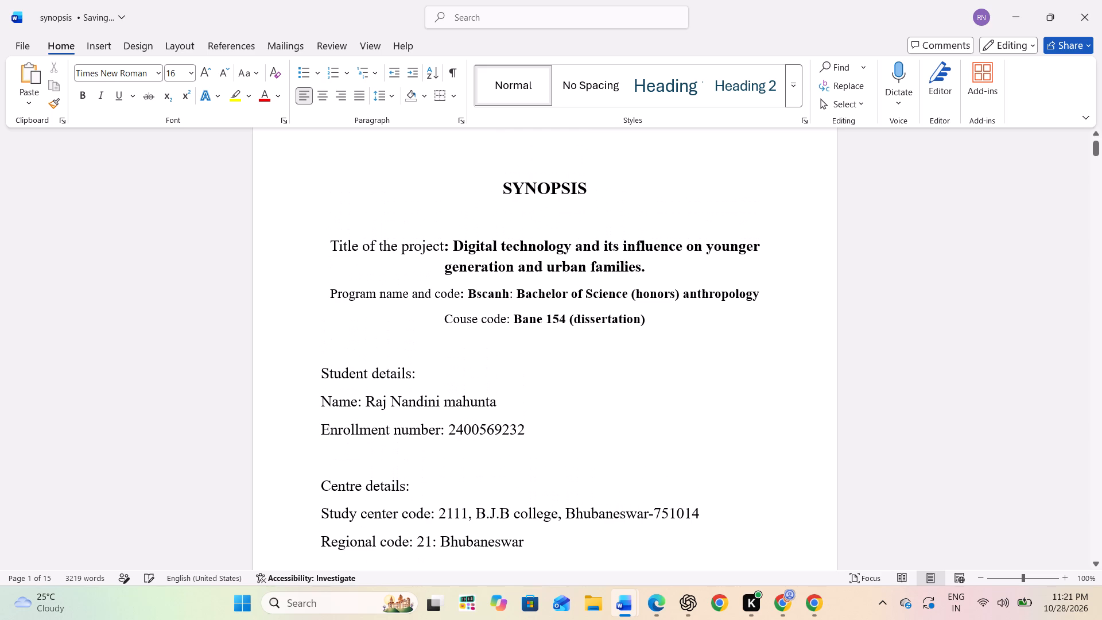
scroll(554, 303, "down", 1)
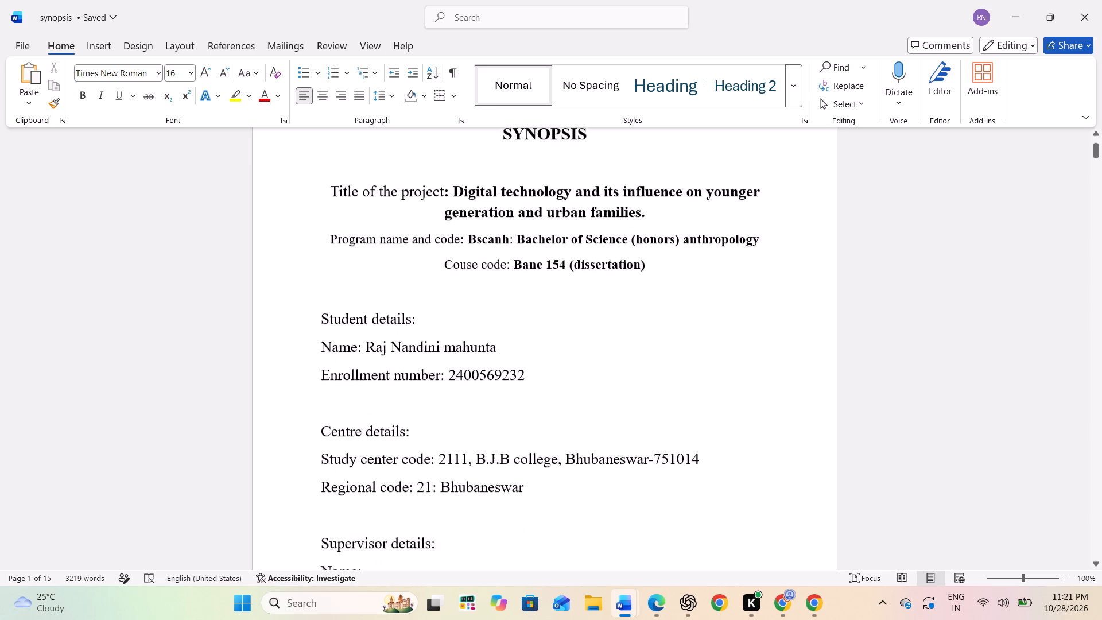
scroll(554, 303, "down", 1)
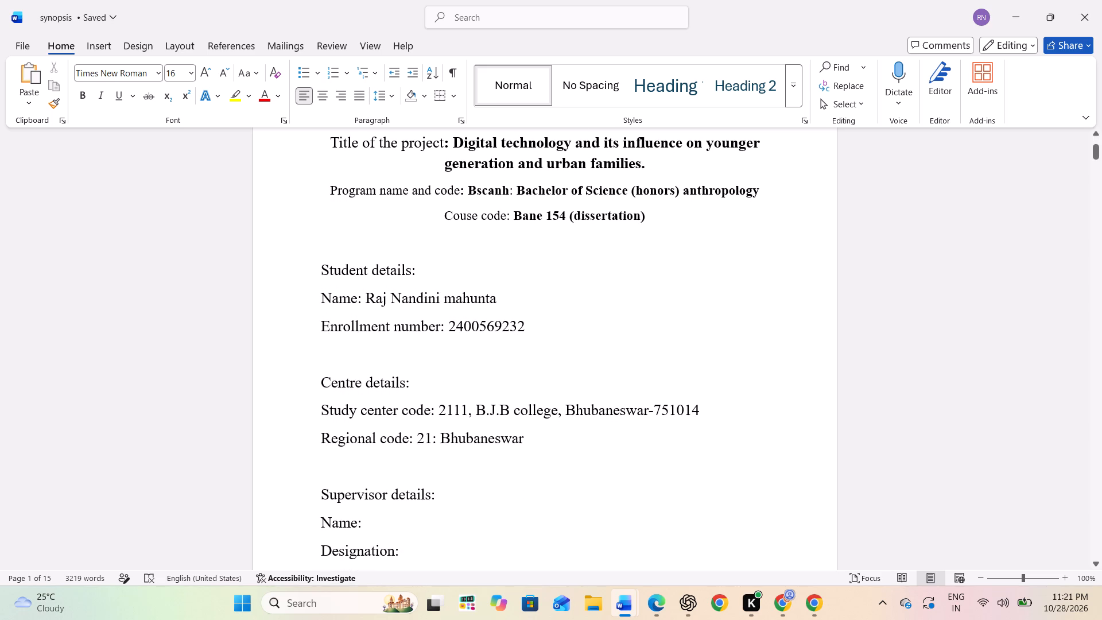
left_click_drag(365, 296, 422, 299)
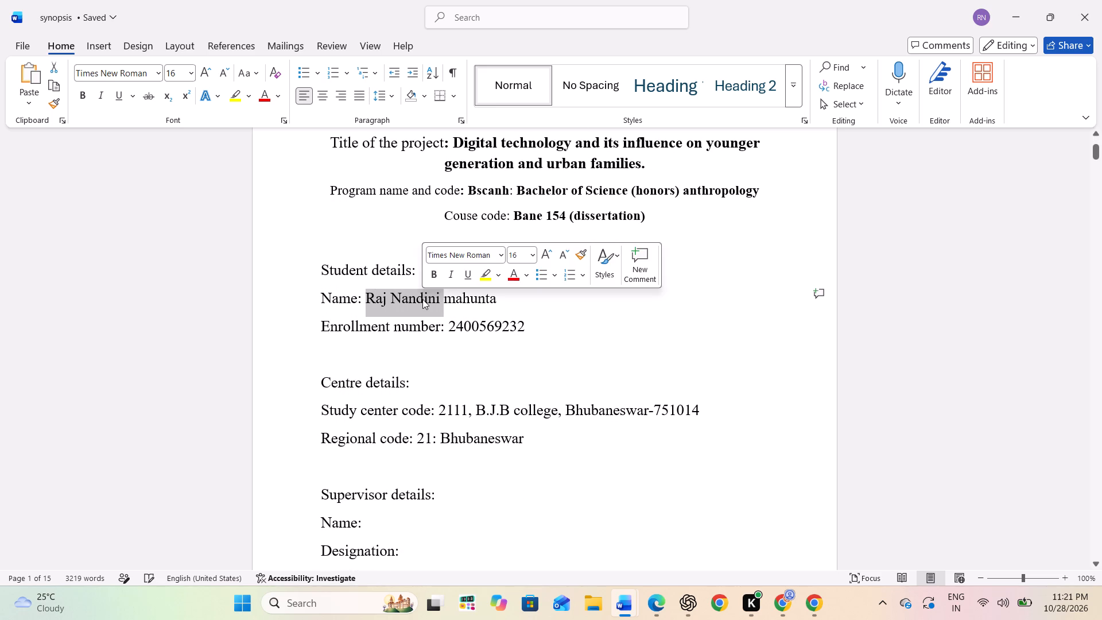
left_click(544, 325)
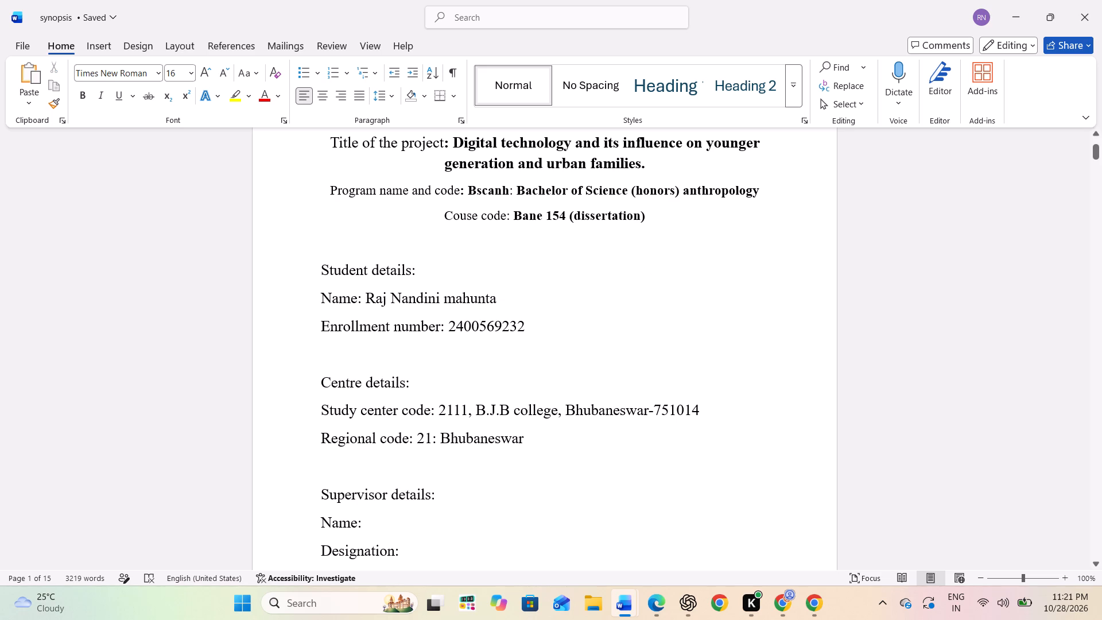
Correct "date :" to "date:" in the session and submission date line using the grammar suggestion.
scroll(544, 325, "down", 1)
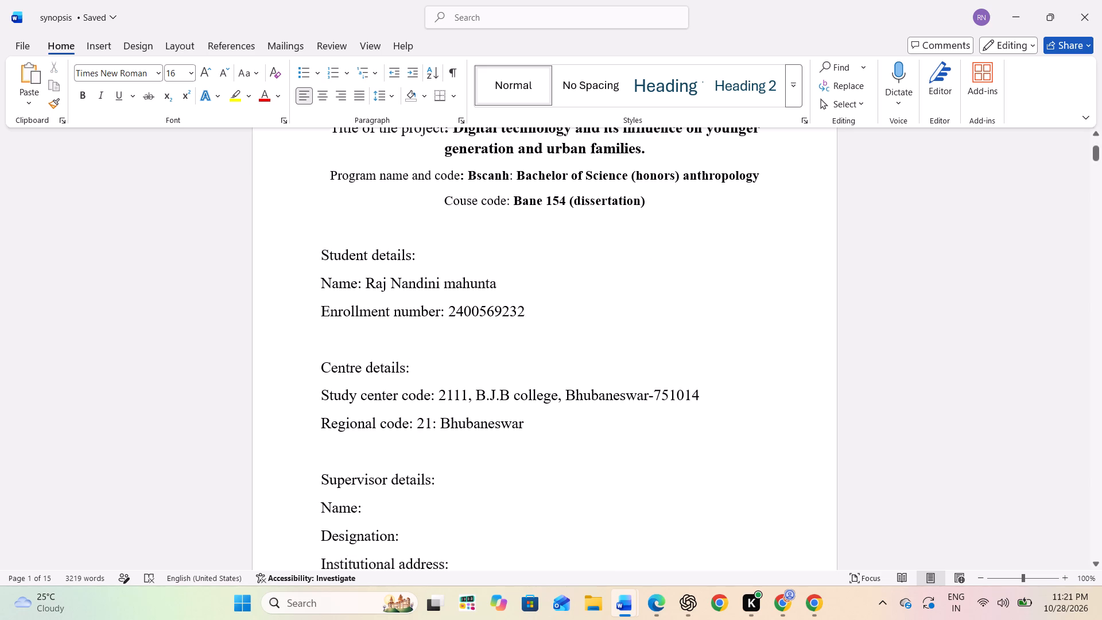
scroll(544, 325, "down", 2)
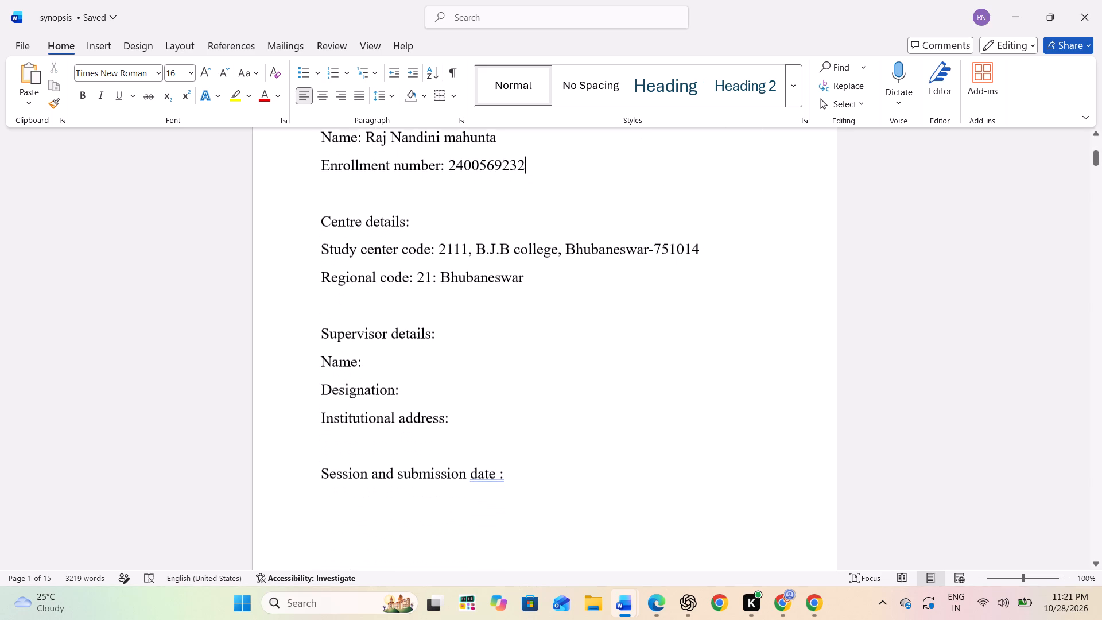
scroll(544, 325, "down", 1)
left_click(516, 466)
left_click(495, 474)
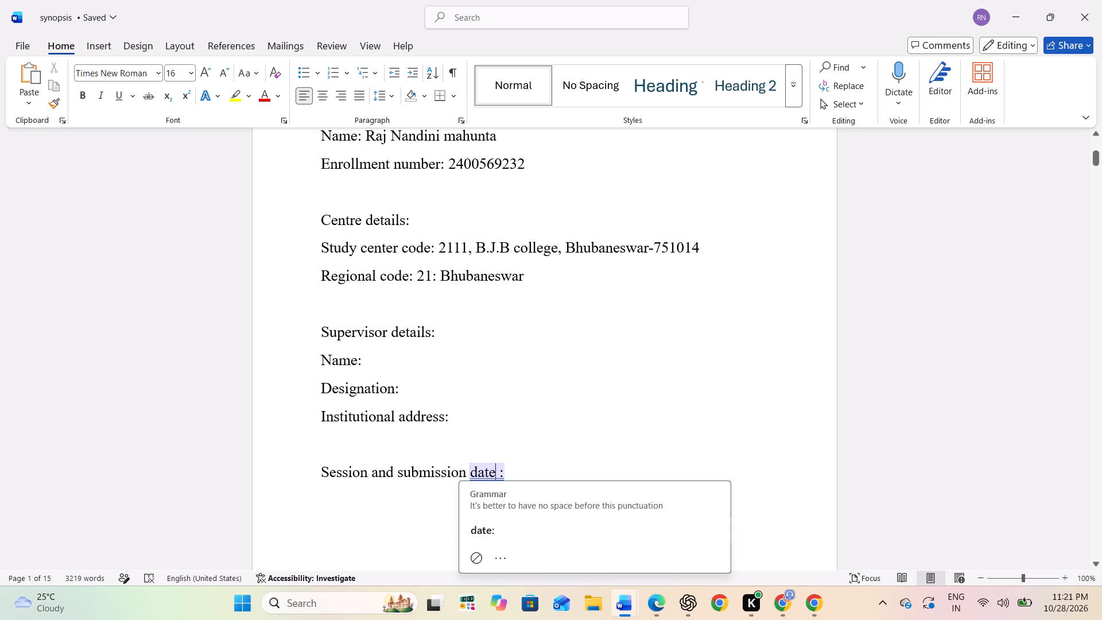
left_click(498, 530)
Delete the empty line above the INTRODUCTION heading from the blank second page, restoring the heading's initial letters "IN".
scroll(599, 459, "down", 1)
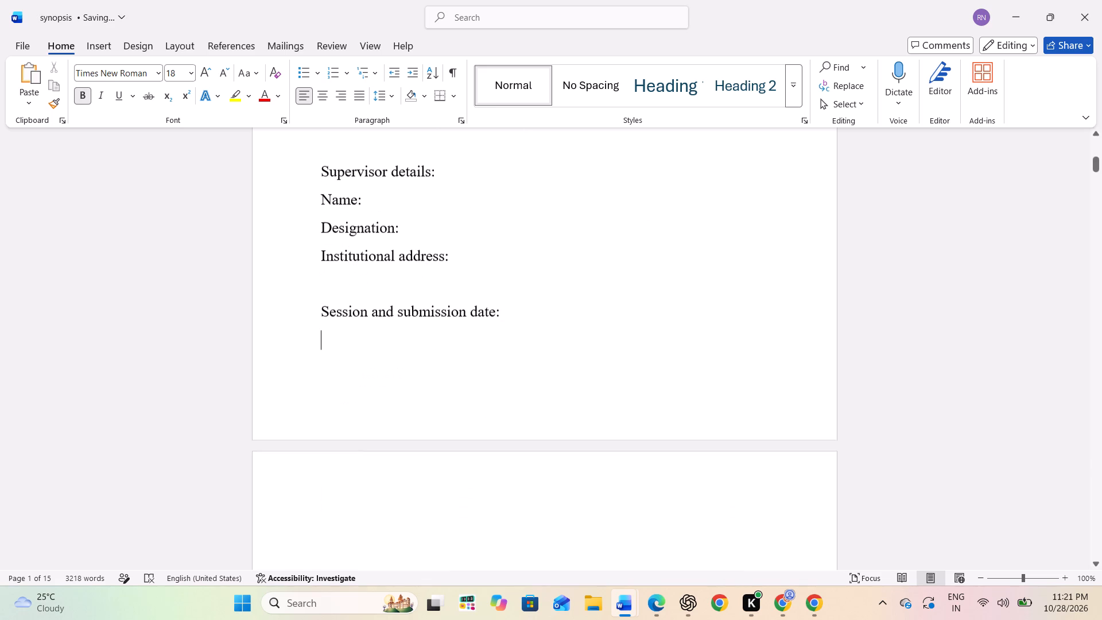
scroll(599, 459, "down", 5)
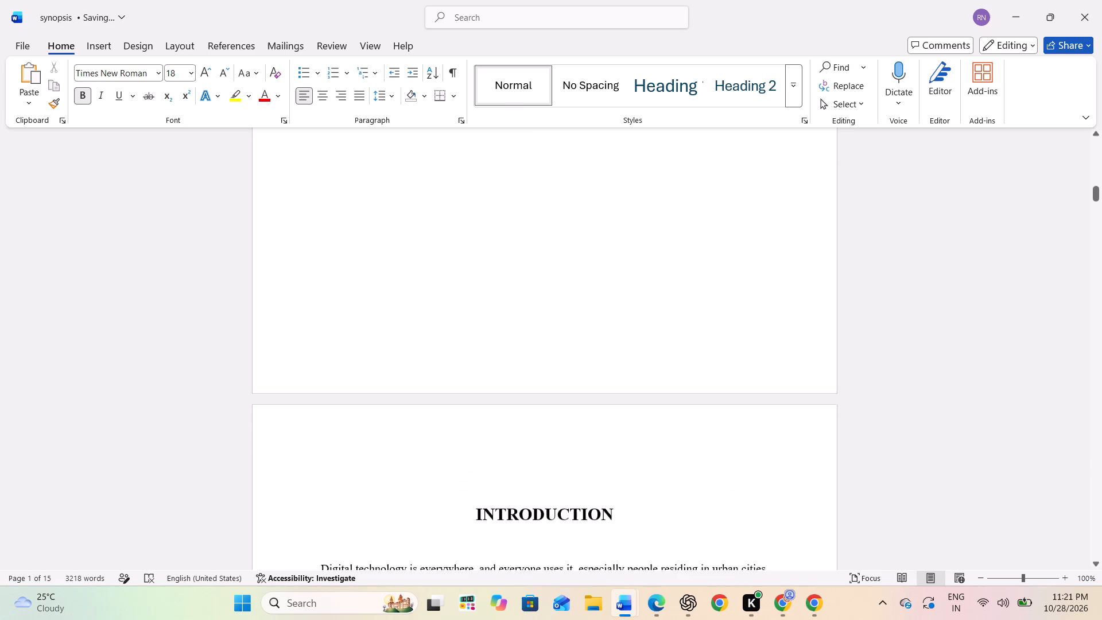
scroll(599, 459, "down", 1)
scroll(599, 459, "up", 2)
left_click(525, 248)
scroll(525, 248, "up", 1)
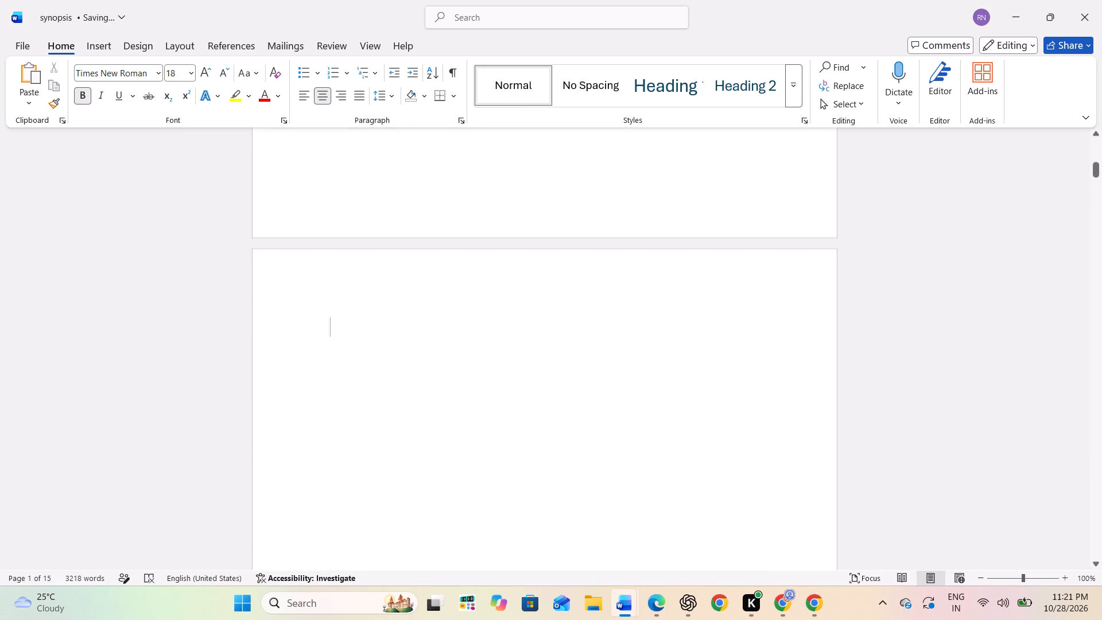
scroll(525, 248, "up", 1)
key("Delete")
key("Delete")
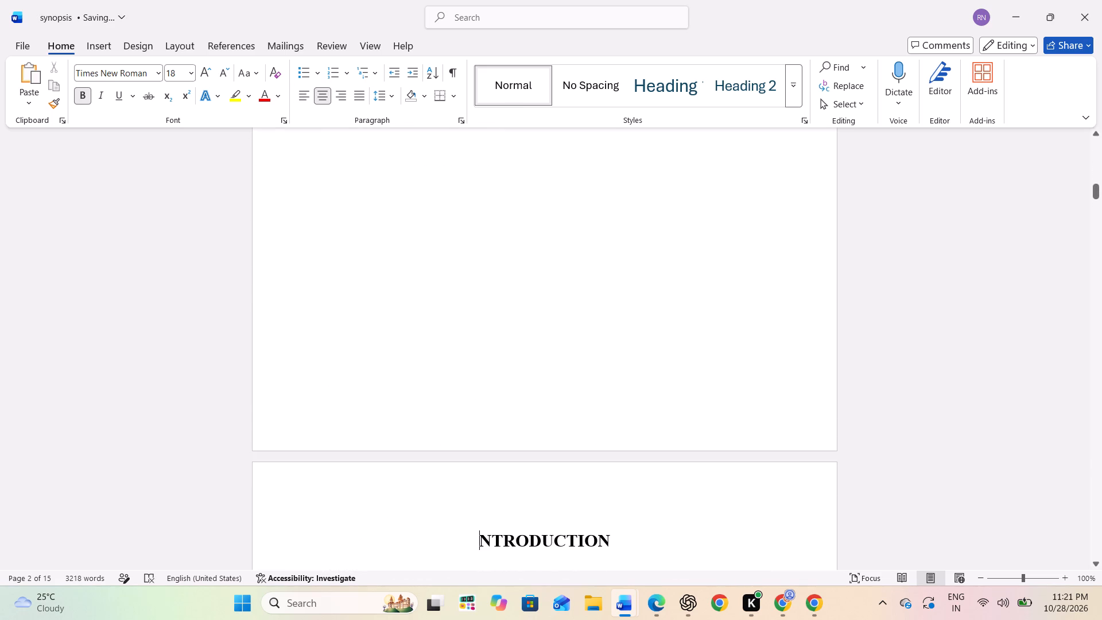
key("Delete")
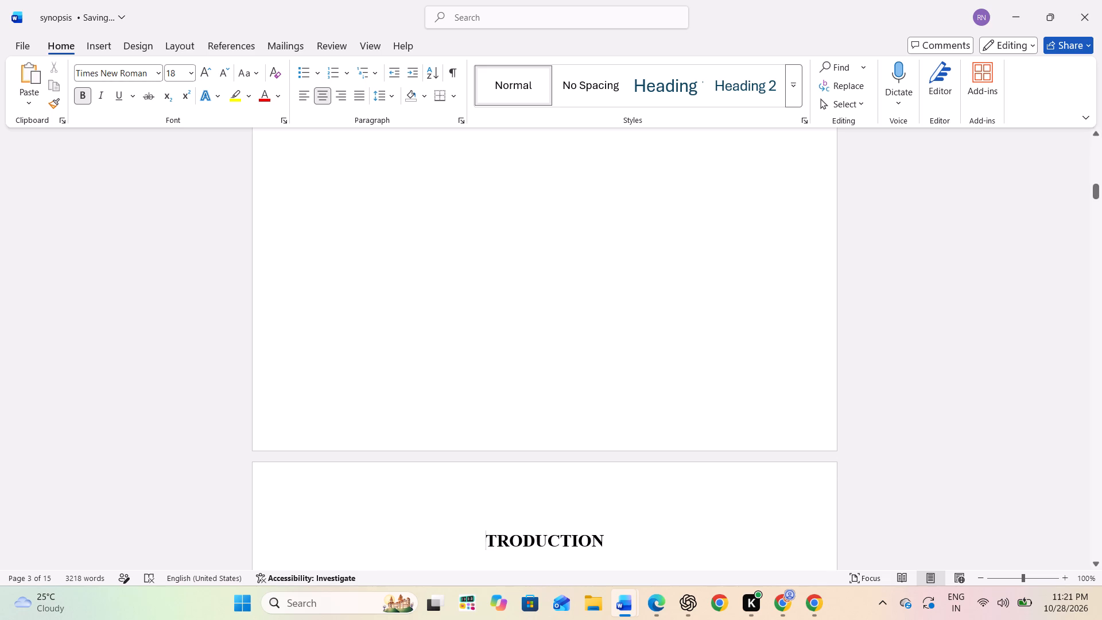
type("in")
key("BackSpace")
key("BackSpace")
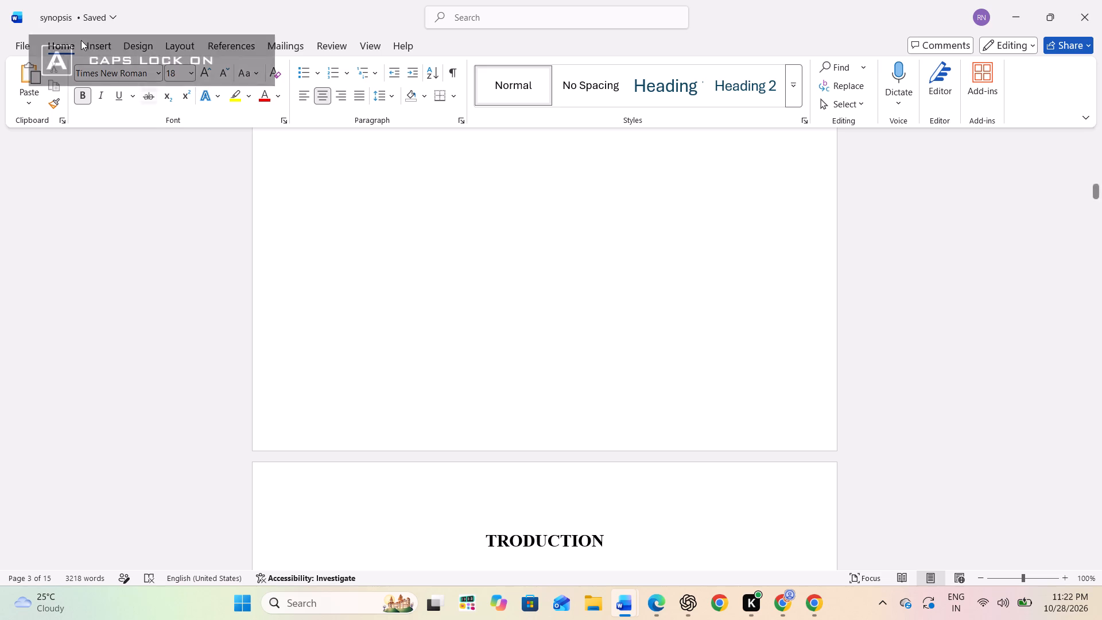
type("IN")
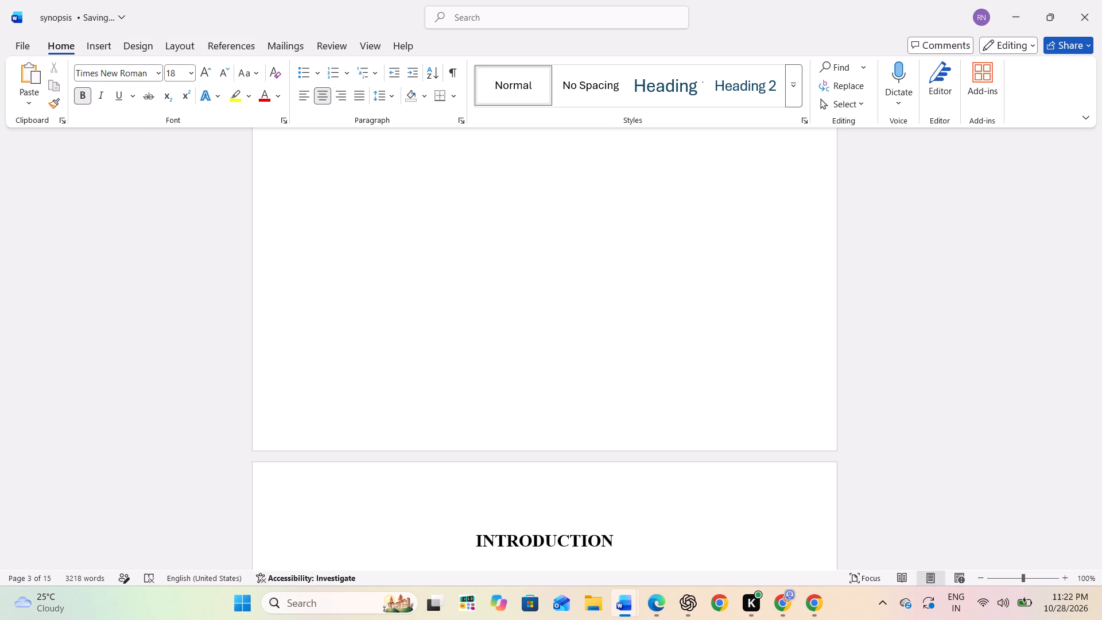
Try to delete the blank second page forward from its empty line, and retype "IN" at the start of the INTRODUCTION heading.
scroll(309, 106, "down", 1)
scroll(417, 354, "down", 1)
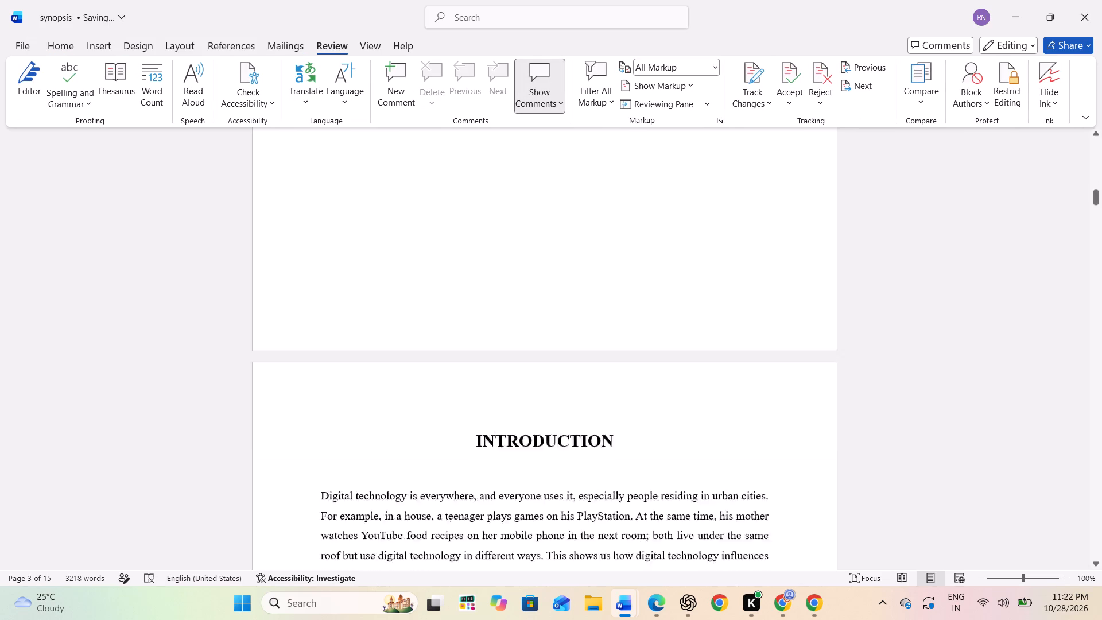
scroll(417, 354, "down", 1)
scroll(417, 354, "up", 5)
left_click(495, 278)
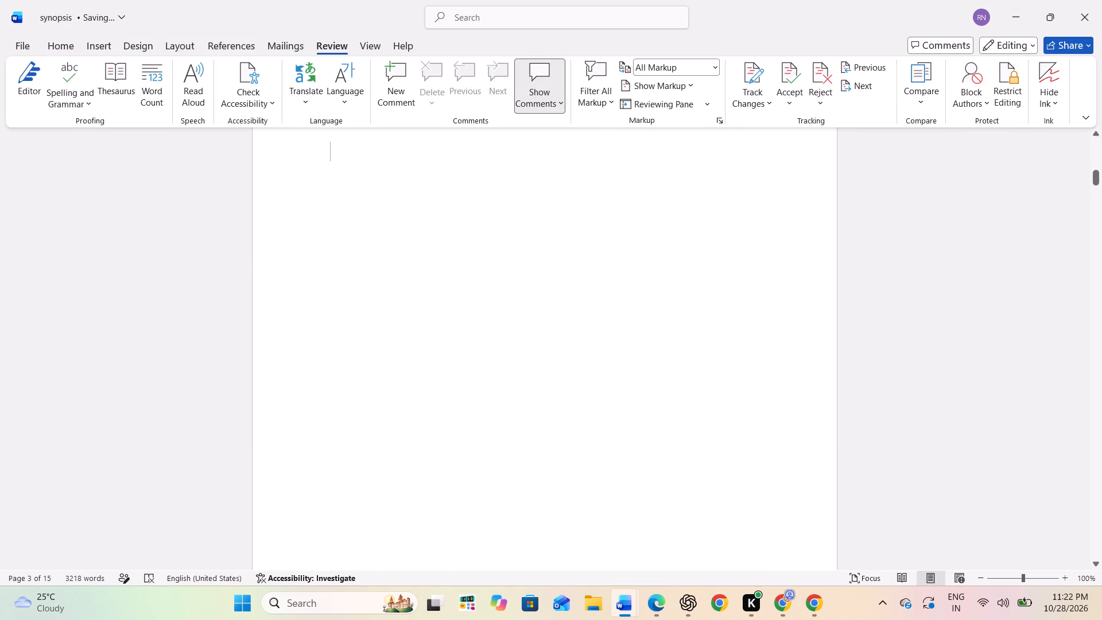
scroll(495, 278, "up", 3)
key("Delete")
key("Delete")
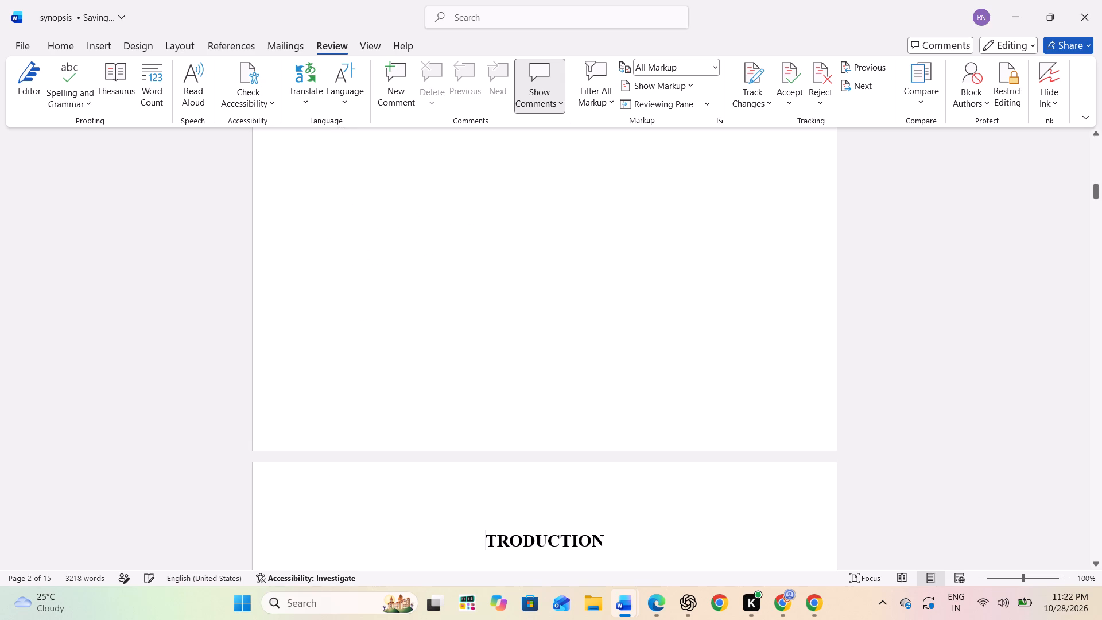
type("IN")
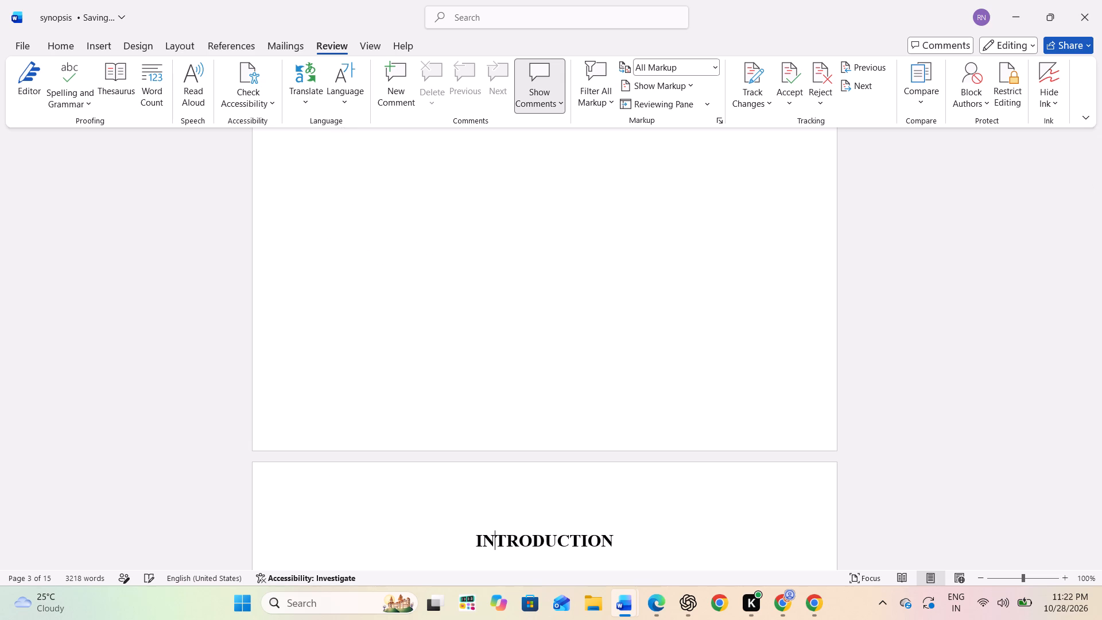
Delete the blank second page and the breaks between the session and submission date line and the INTRODUCTION heading.
left_click(480, 181)
scroll(480, 181, "up", 1)
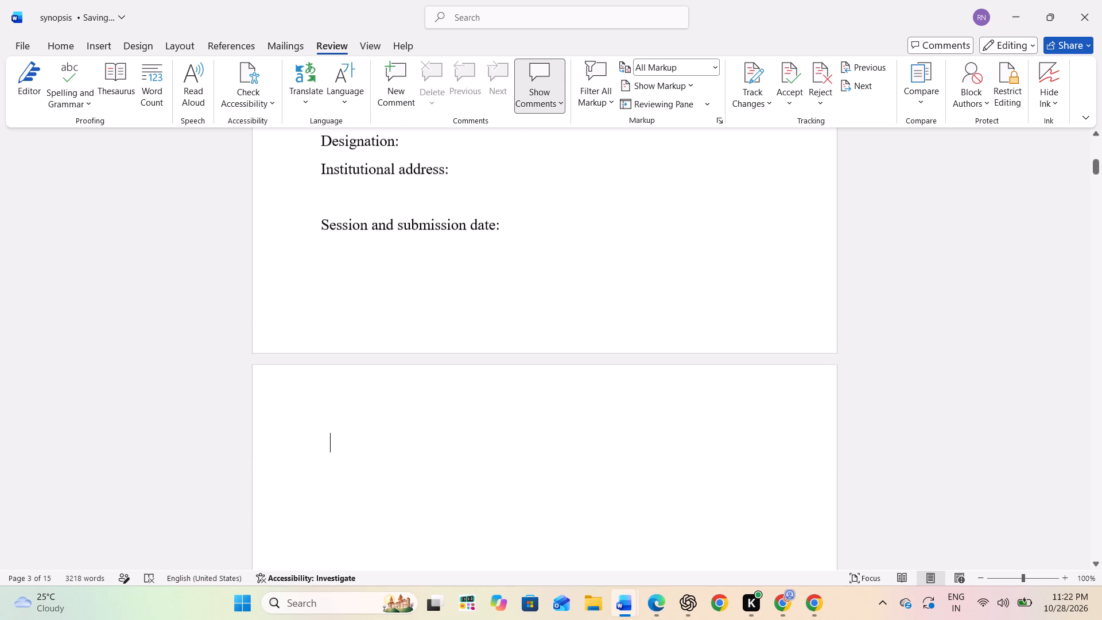
scroll(480, 181, "up", 1)
key("BackSpace")
key("BackSpace")
key("BackSpace")
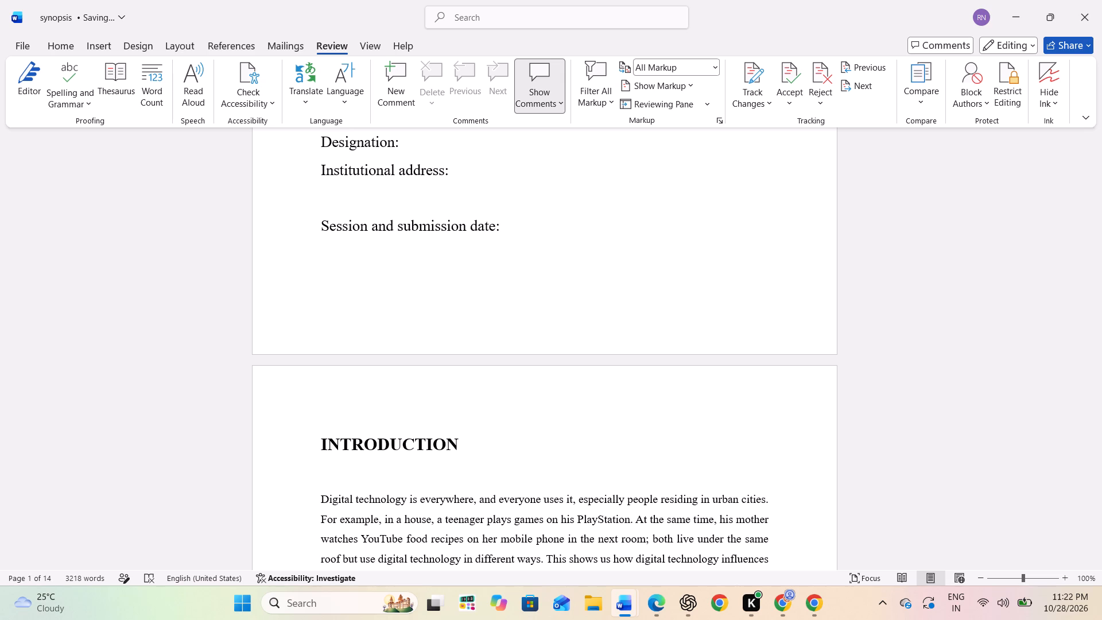
key("BackSpace")
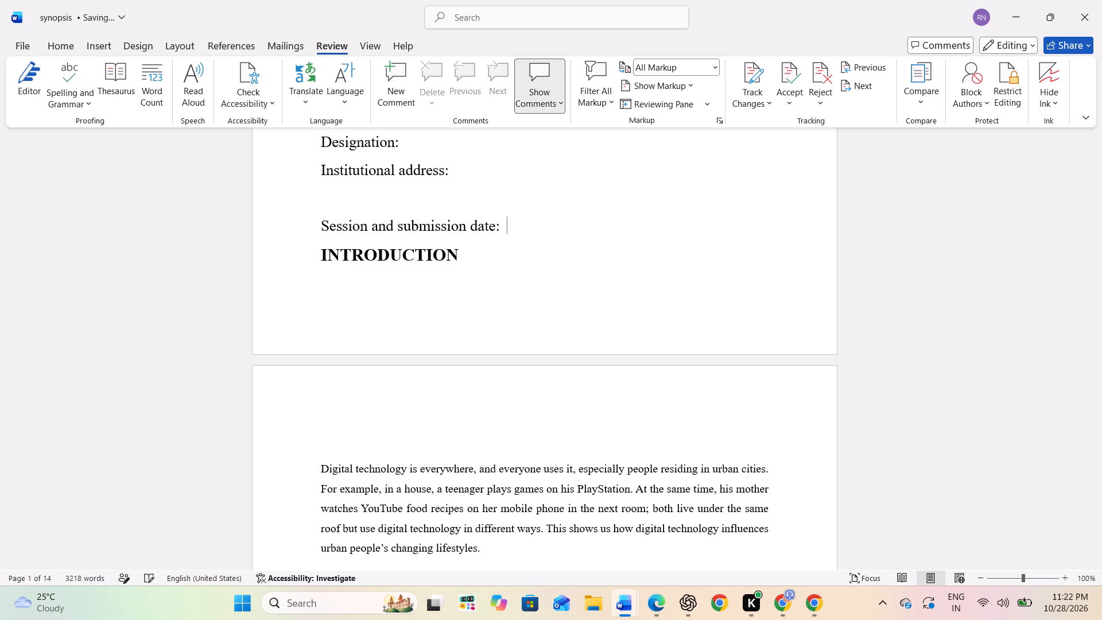
Push the INTRODUCTION heading onto the page after the cover page with a line break and centre it.
key("Return")
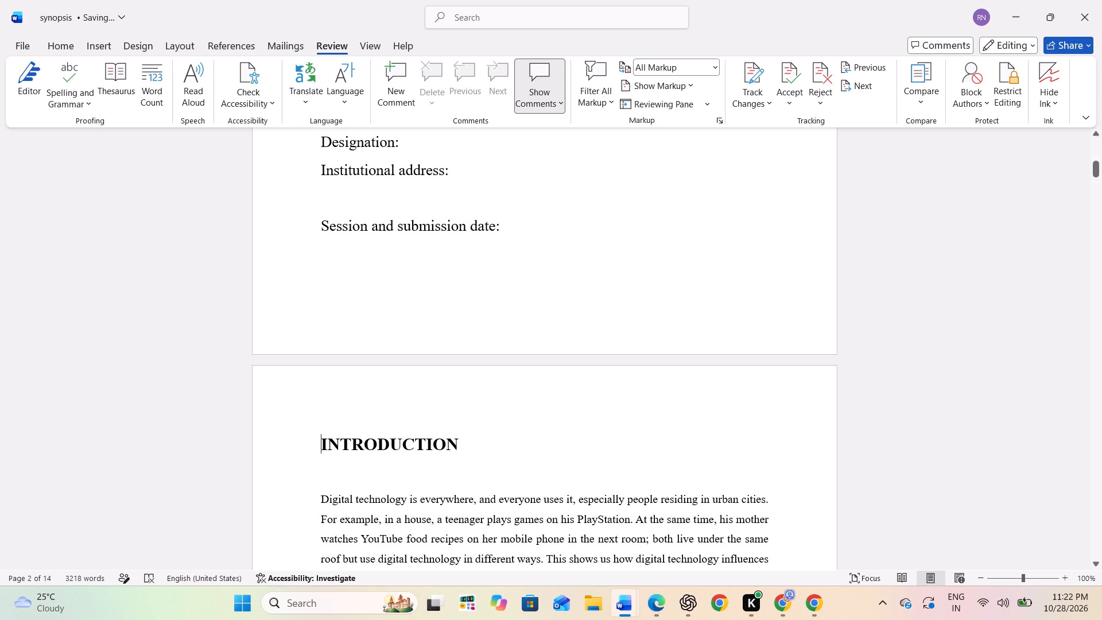
left_click(59, 46)
left_click(319, 102)
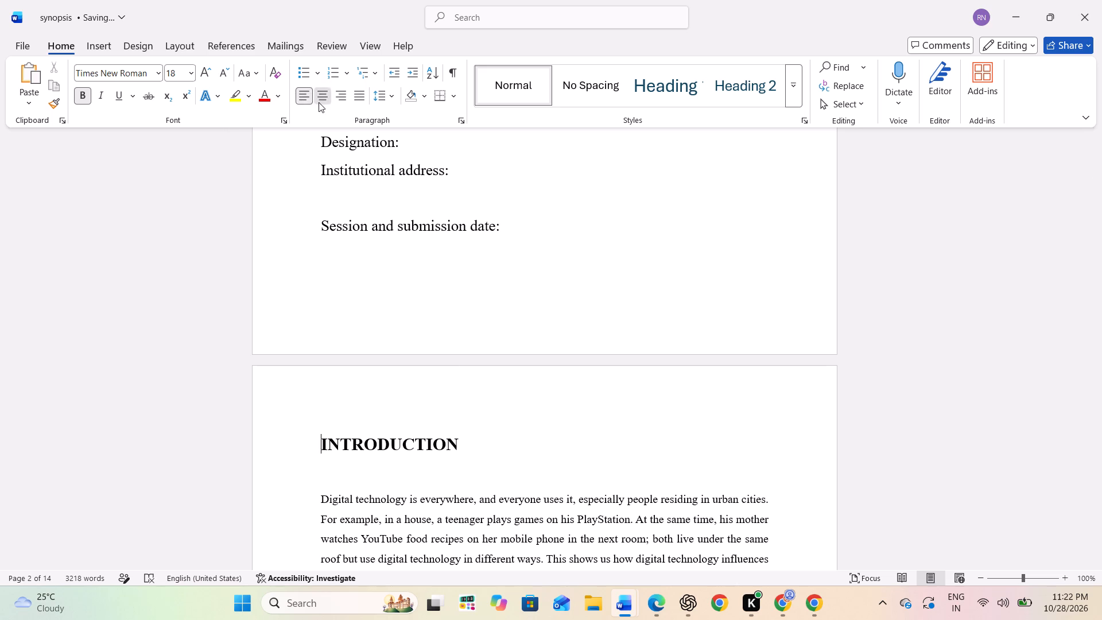
left_click(431, 425)
Justify the two body paragraphs under the HYPOTHESIS heading.
scroll(431, 425, "down", 2)
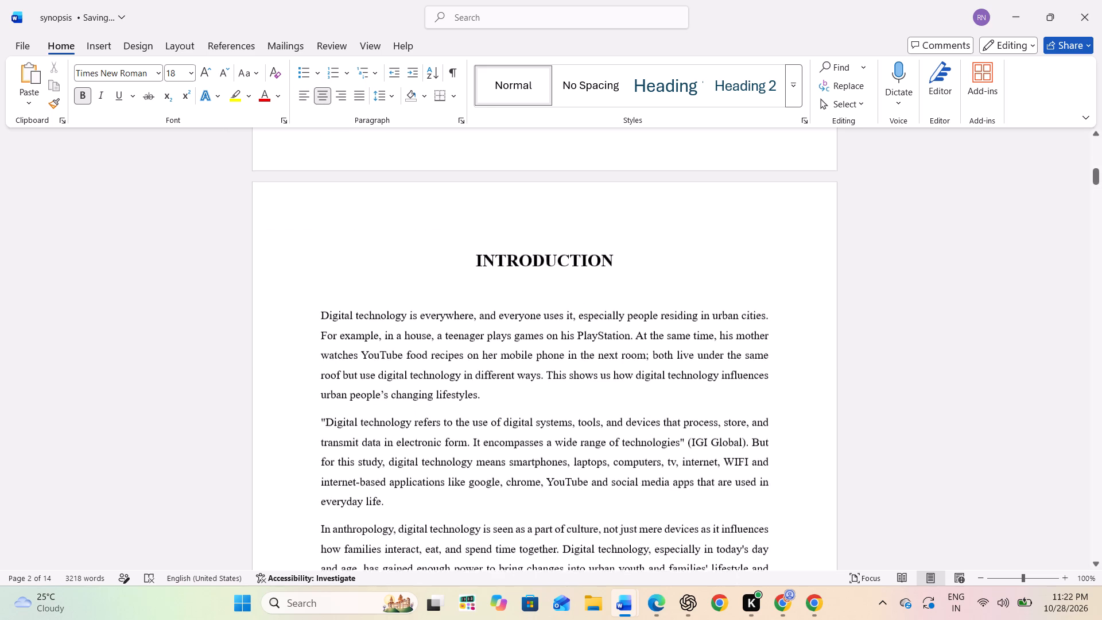
scroll(431, 425, "down", 5)
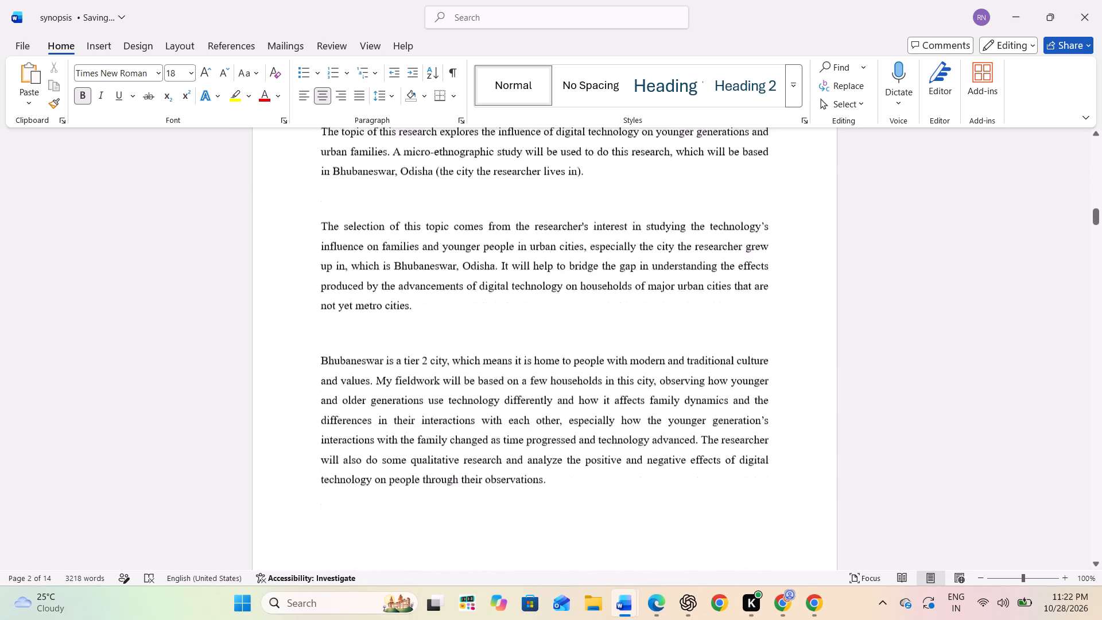
scroll(431, 425, "down", 5)
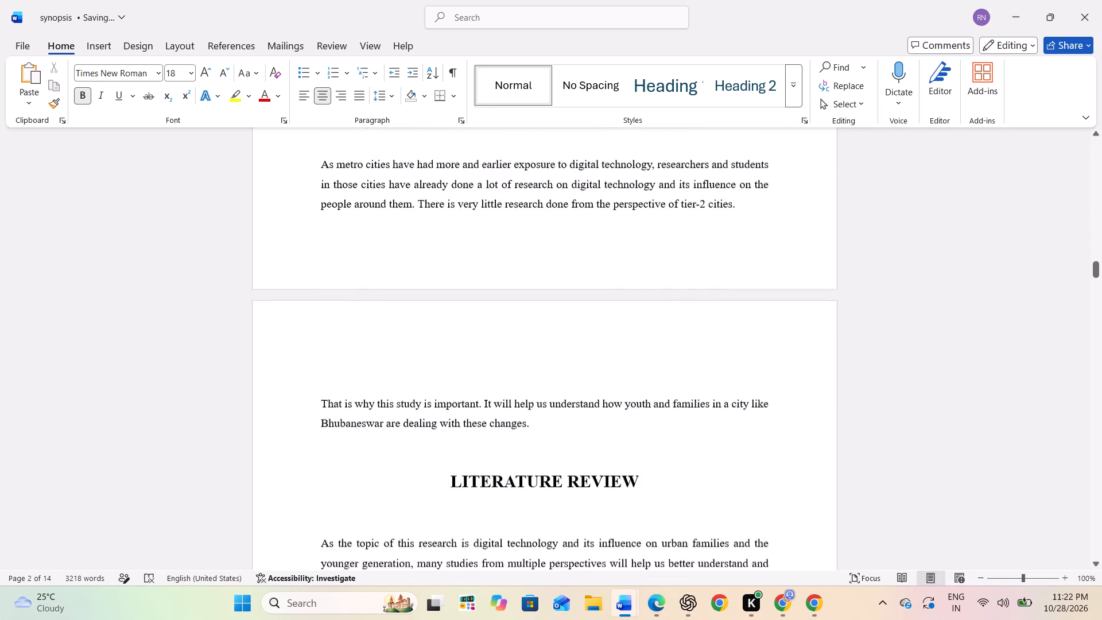
scroll(431, 425, "up", 2)
scroll(431, 425, "down", 3)
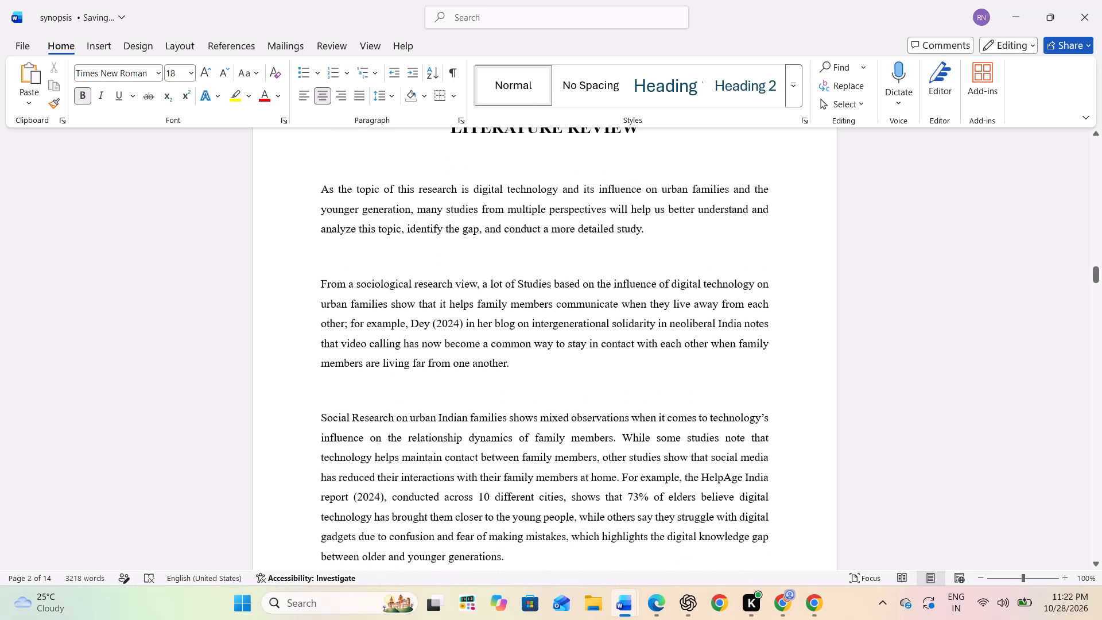
scroll(431, 425, "down", 5)
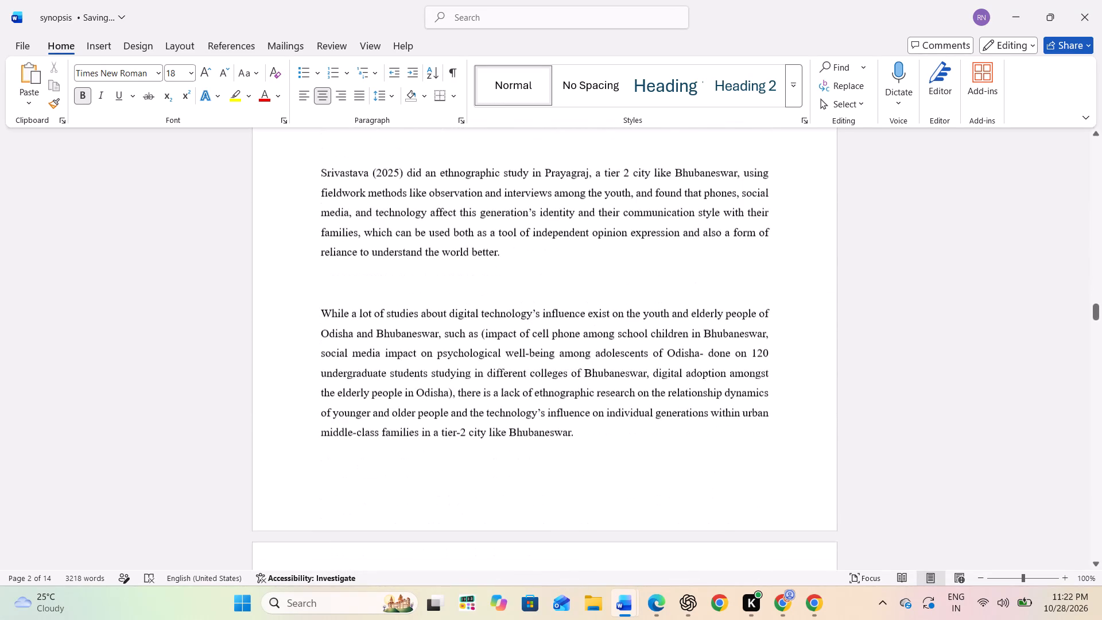
scroll(431, 425, "down", 5)
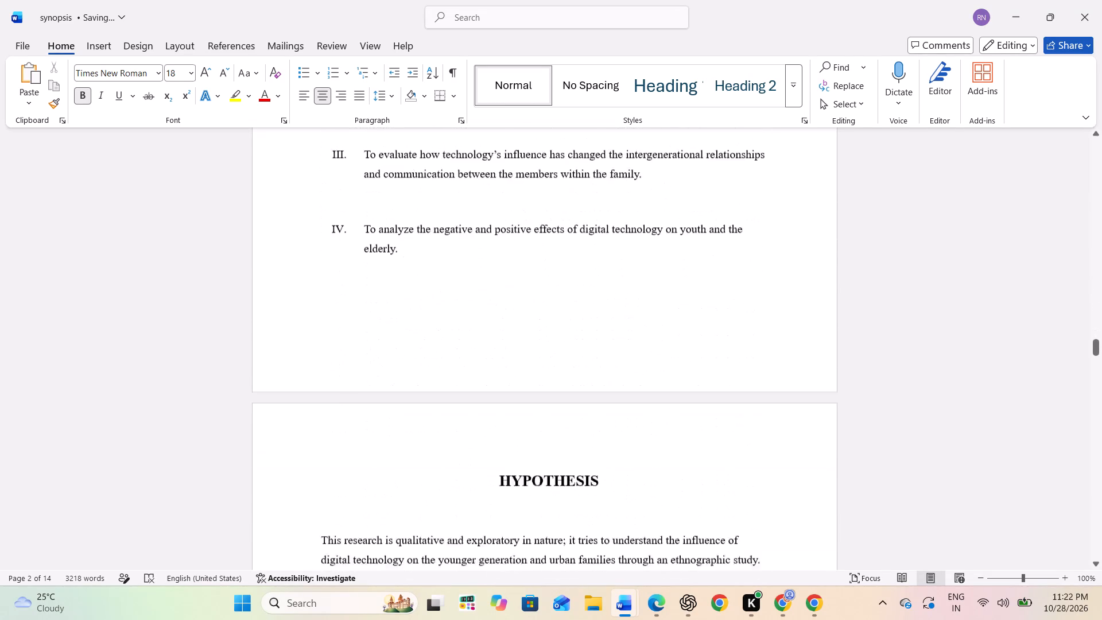
scroll(431, 425, "down", 2)
scroll(431, 425, "up", 1)
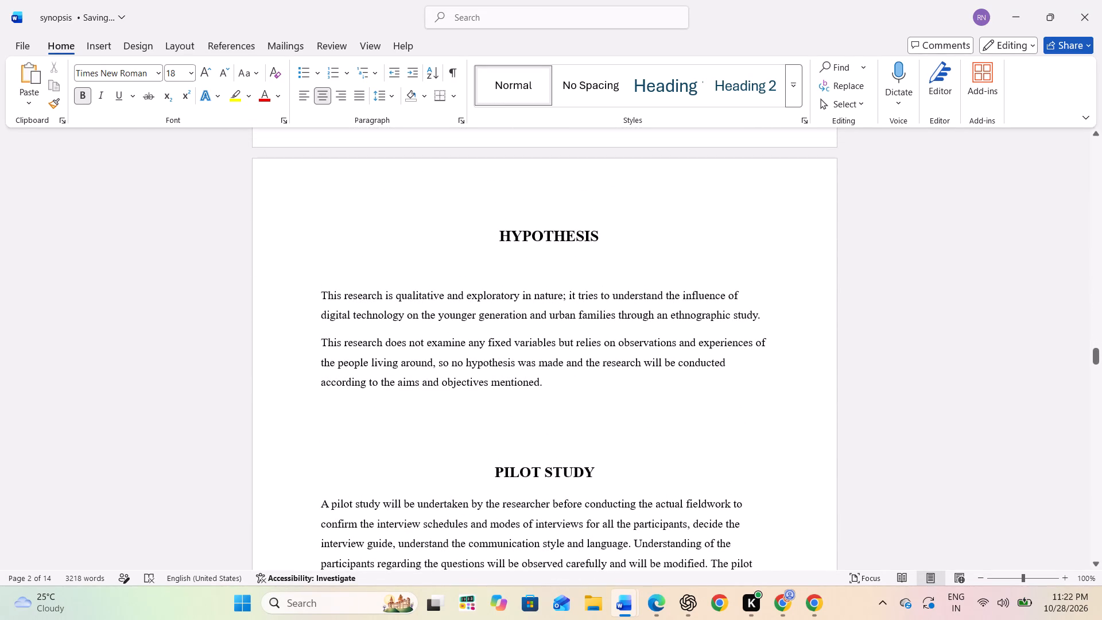
left_click_drag(324, 293, 411, 304)
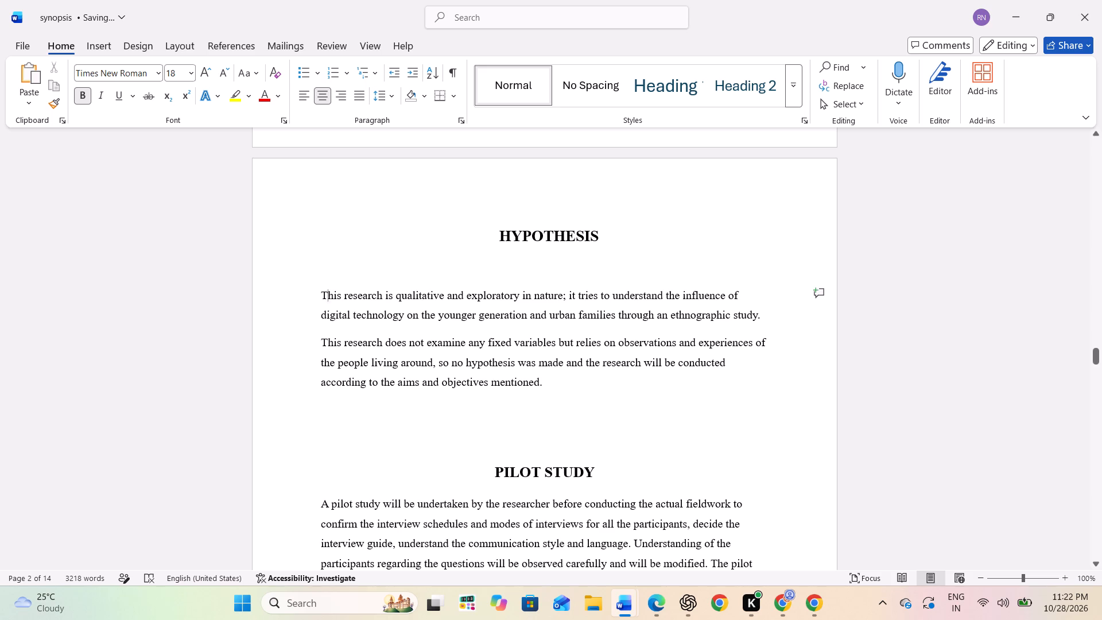
left_click_drag(411, 304, 548, 380)
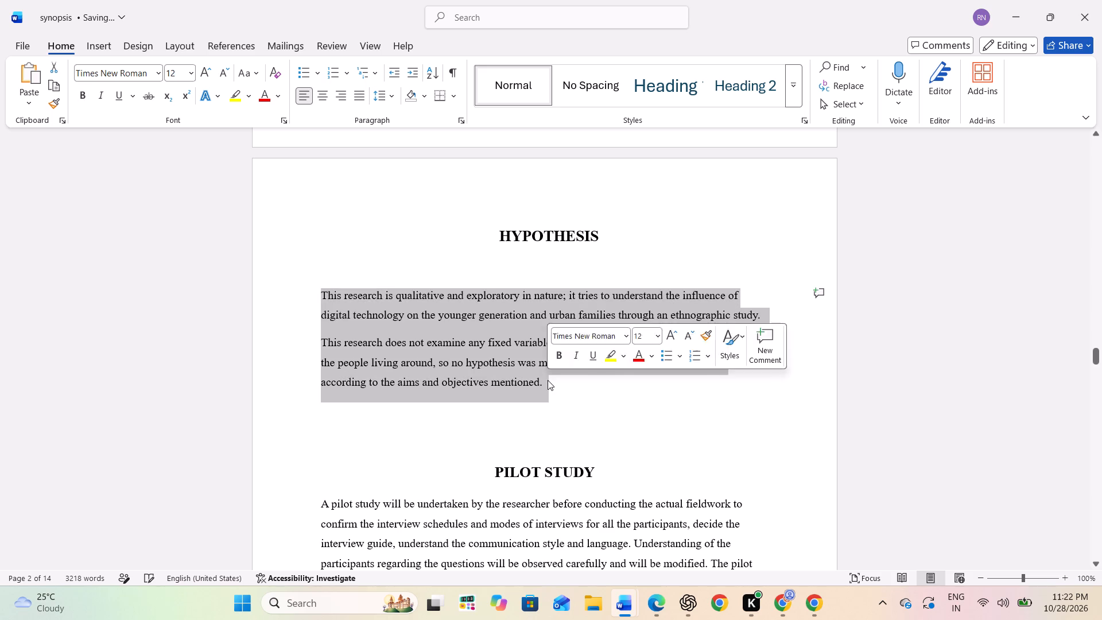
left_click(358, 102)
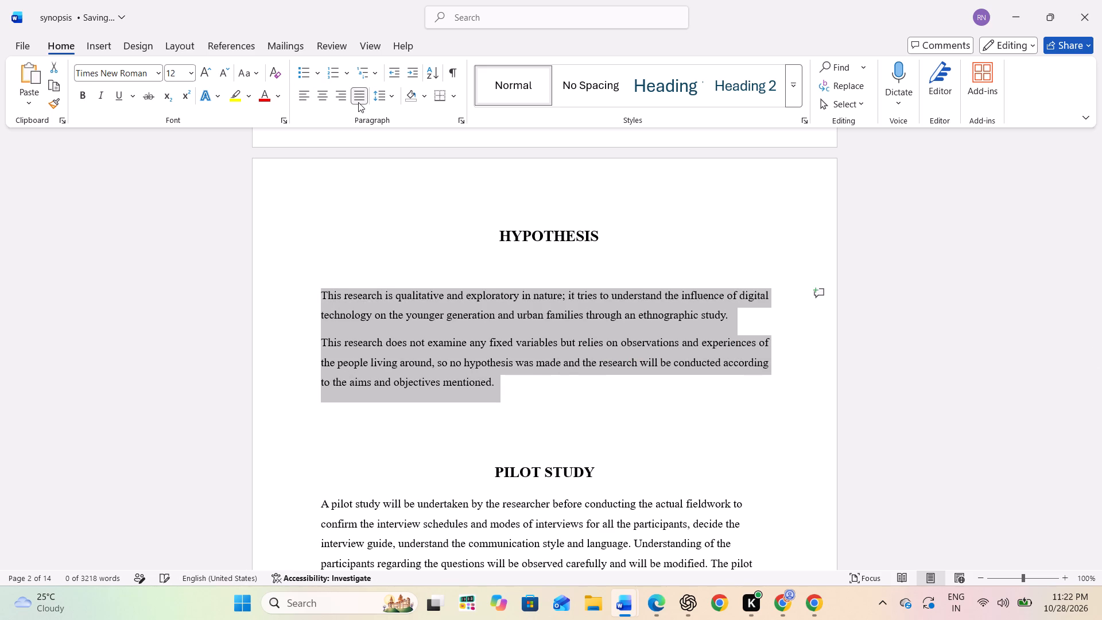
Justify the body paragraph under the PILOT STUDY heading.
scroll(542, 528, "down", 1)
left_click_drag(319, 325, 447, 346)
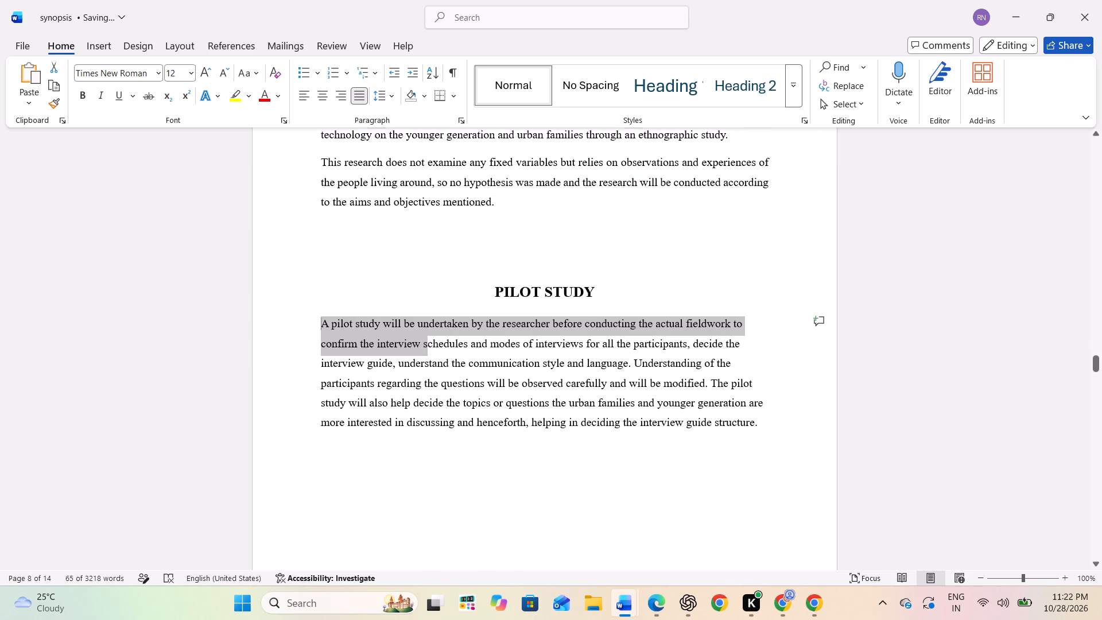
left_click_drag(447, 346, 759, 436)
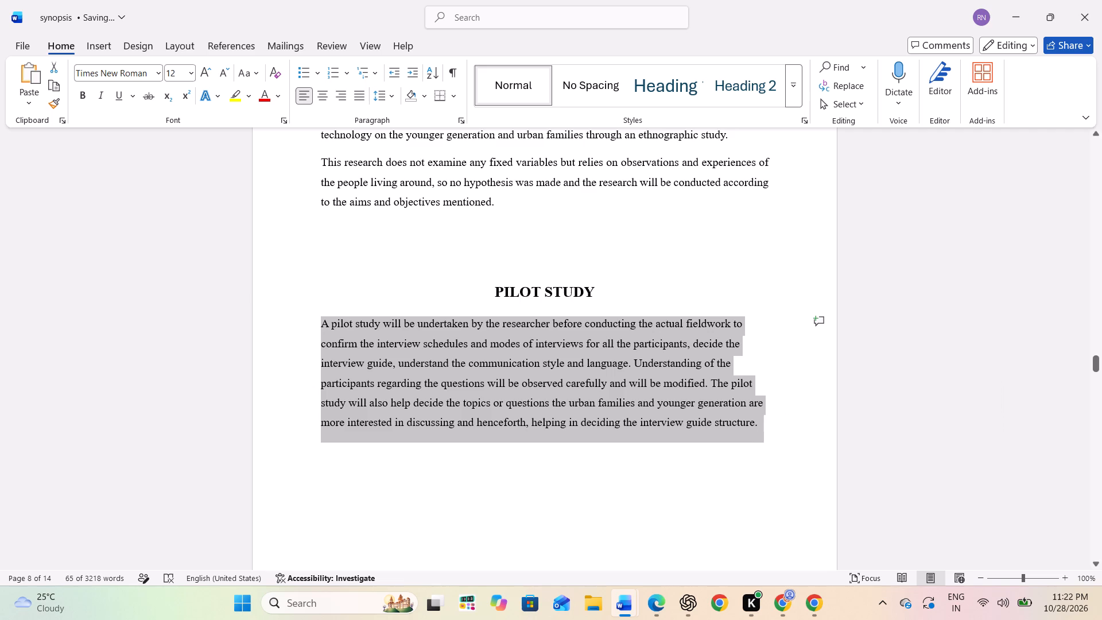
left_click(359, 98)
Justify all text from the first FIELDWORK METHODOLOGY paragraph through the last interview question at the end of the document.
scroll(486, 252, "down", 2)
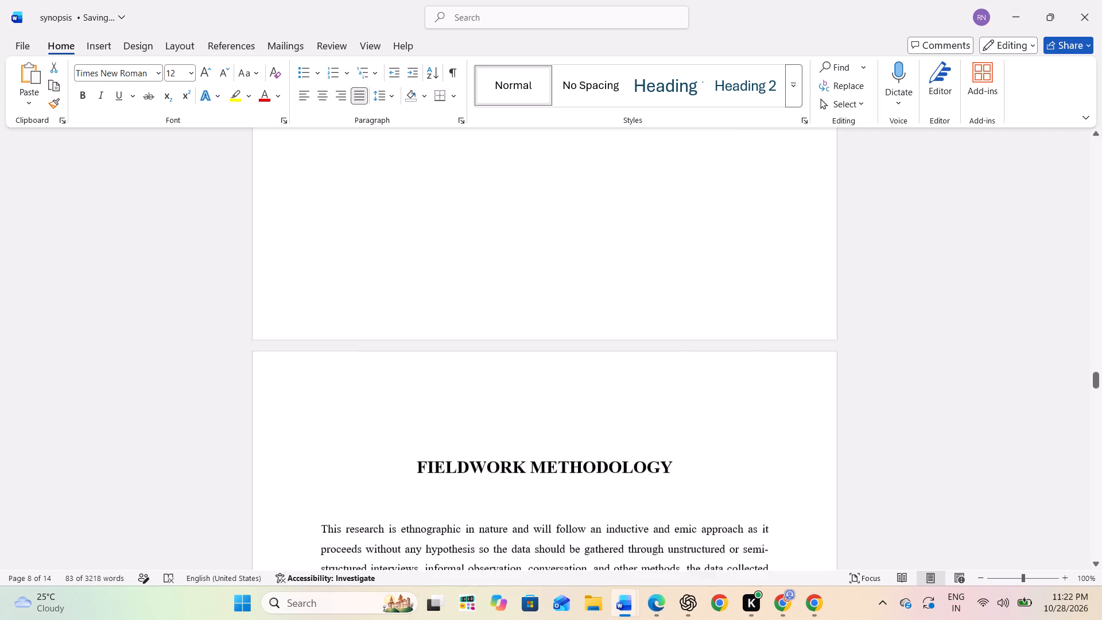
scroll(486, 252, "down", 3)
scroll(486, 252, "up", 1)
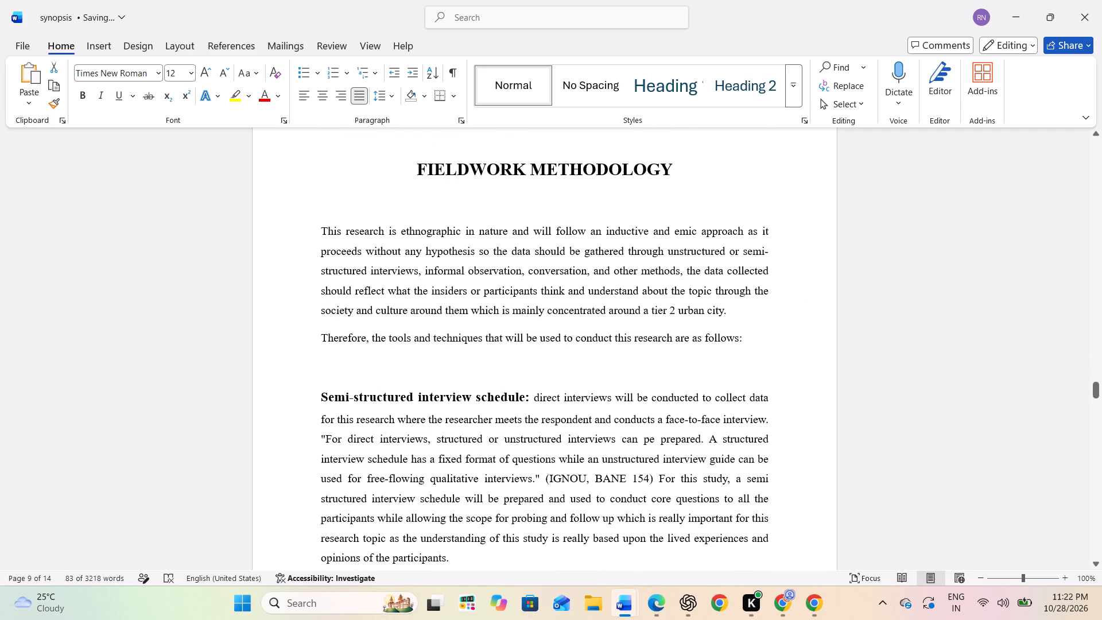
left_click_drag(320, 226, 733, 572)
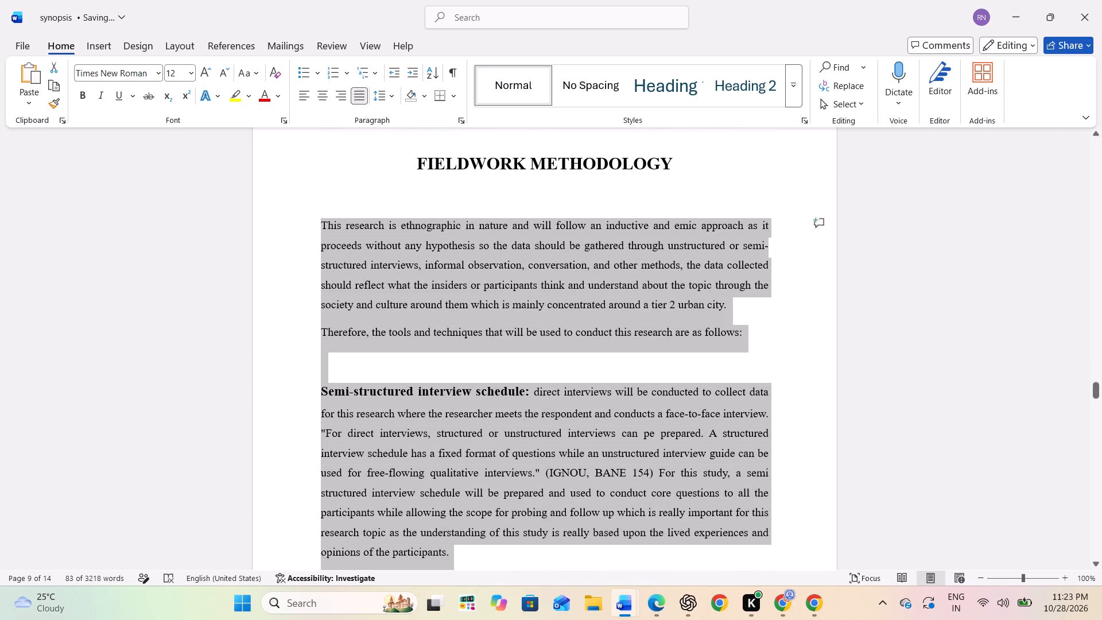
left_click_drag(733, 572, 713, 618)
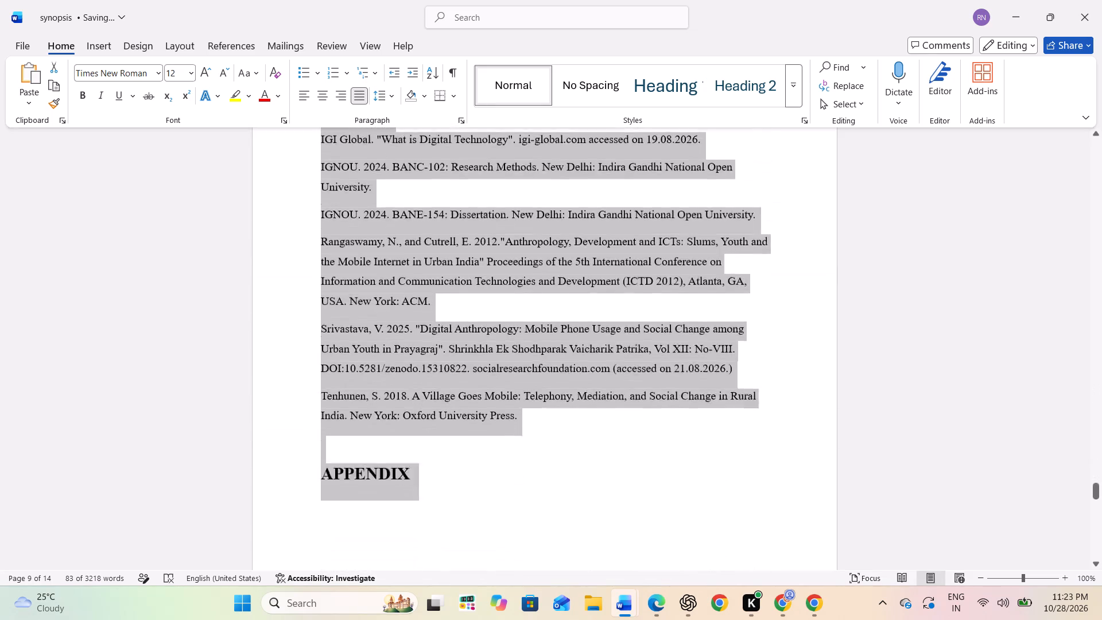
left_click_drag(713, 618, 703, 617)
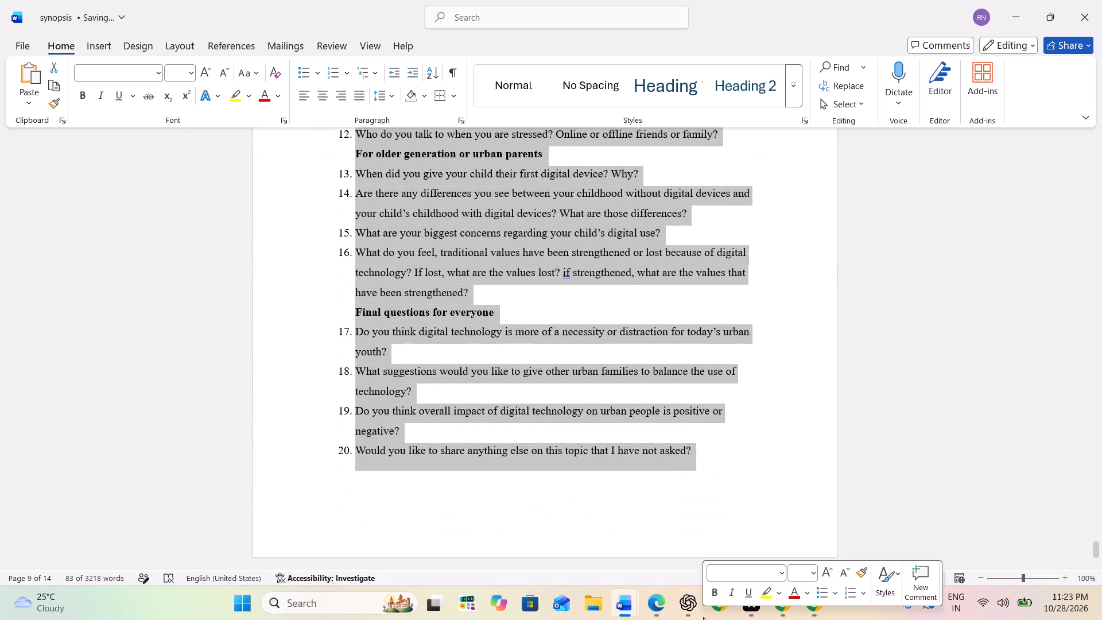
left_click(363, 91)
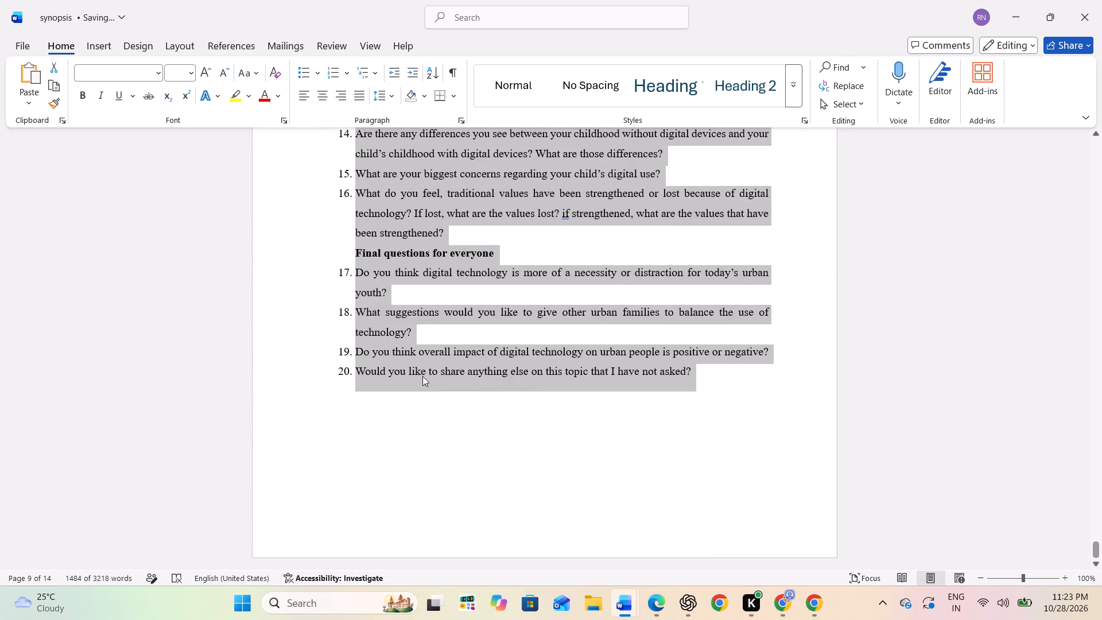
left_click(430, 426)
Correct "if" to "If" before "strengthened" in interview question 16 using the grammar suggestion.
scroll(430, 426, "up", 3)
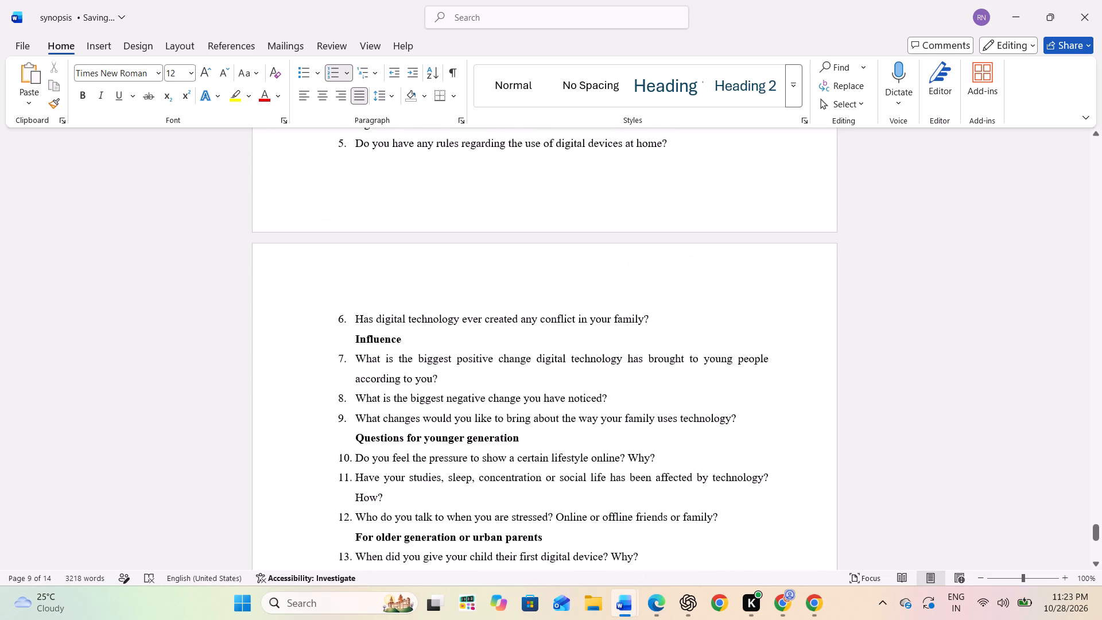
scroll(430, 426, "up", 1)
scroll(430, 426, "down", 4)
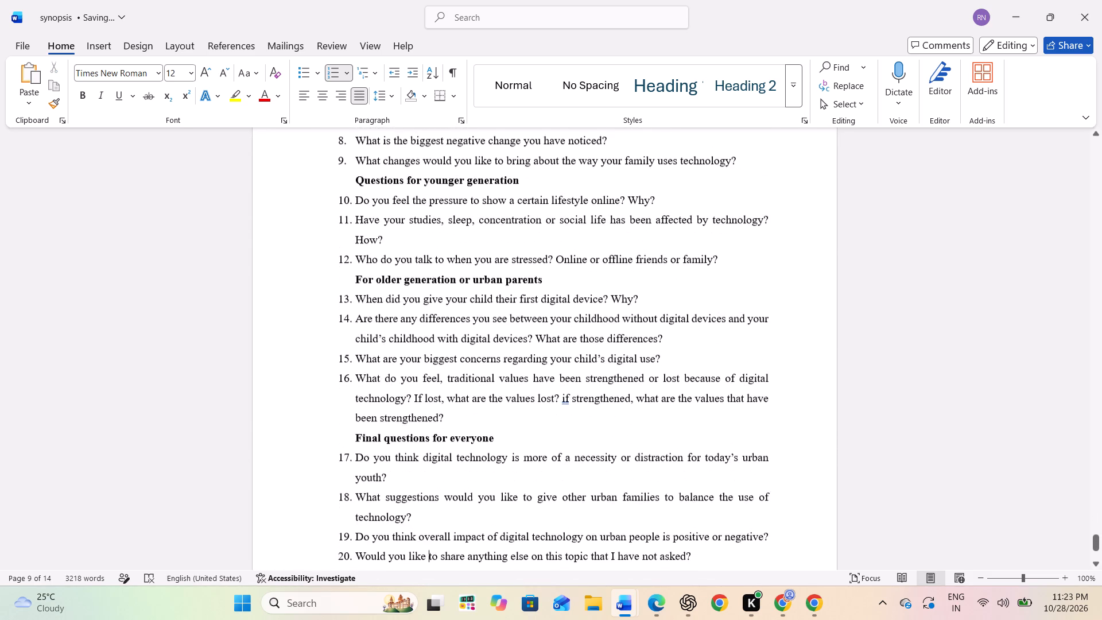
scroll(430, 426, "up", 1)
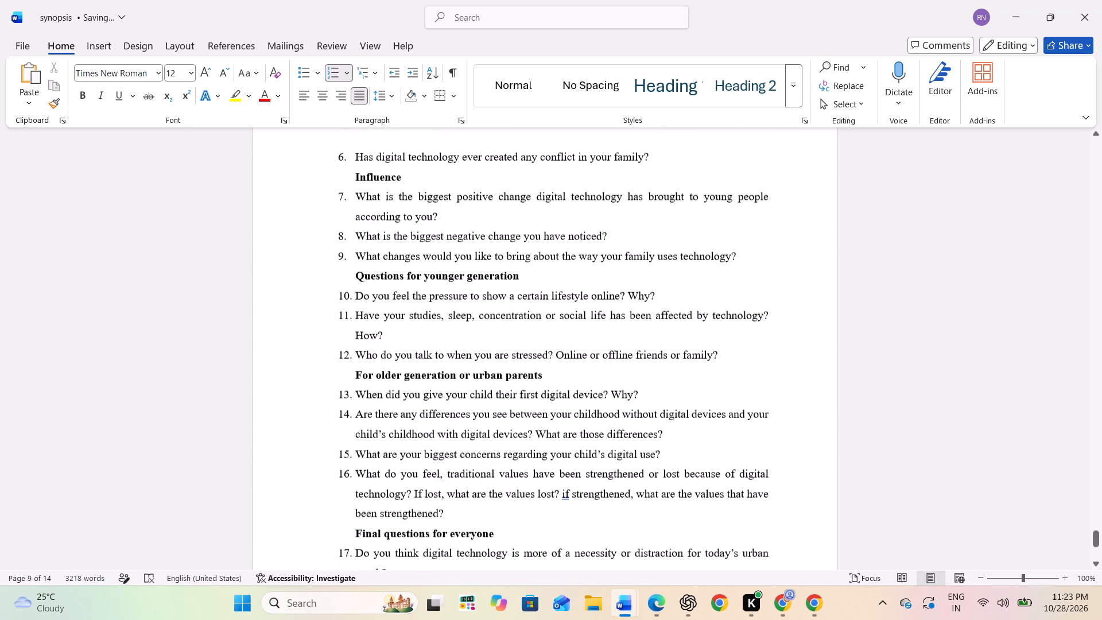
left_click(569, 496)
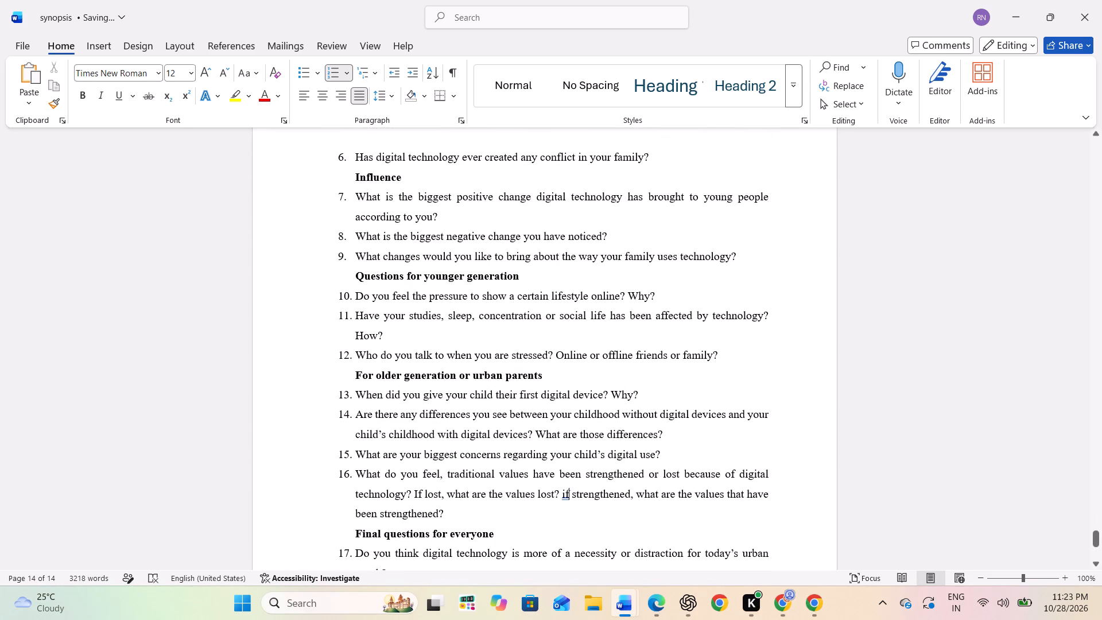
left_click(565, 493)
left_click(568, 443)
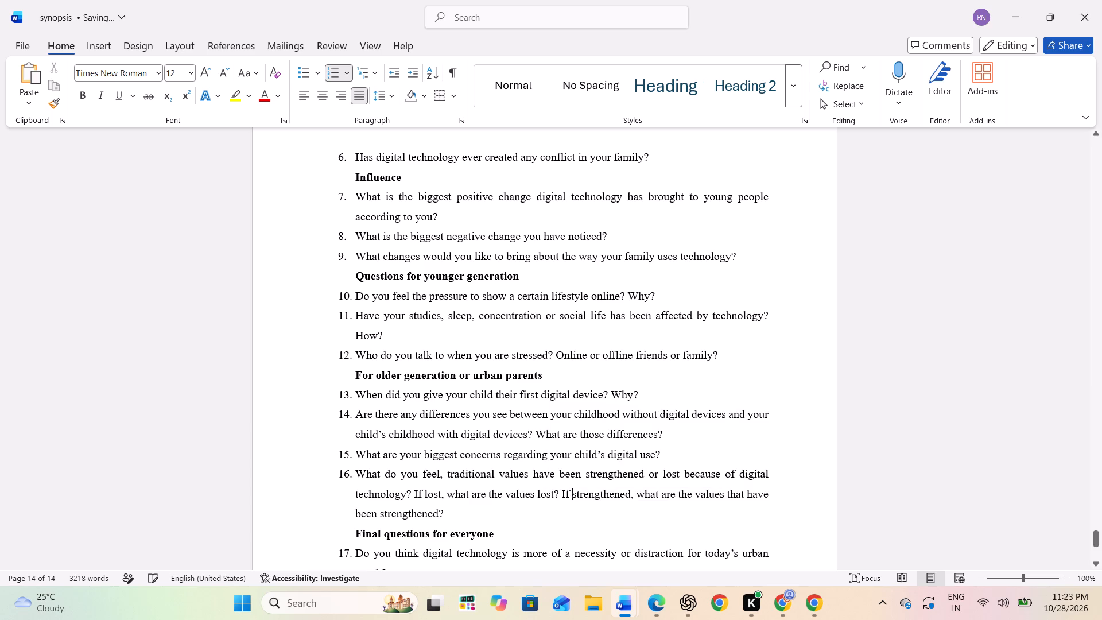
Centre the REFERENCES heading.
scroll(503, 480, "up", 5)
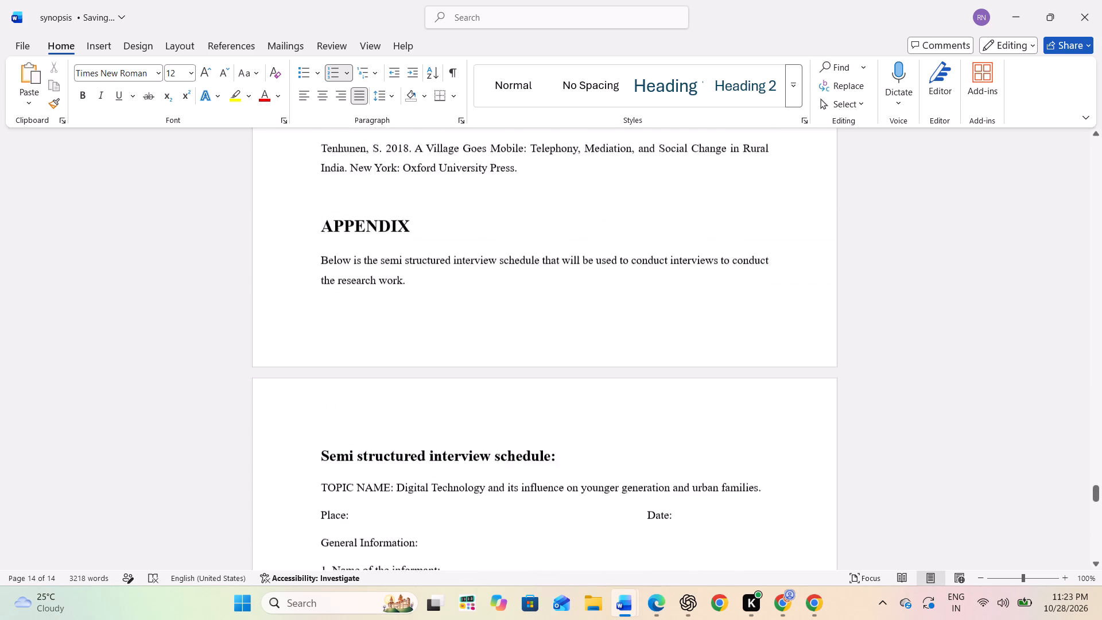
scroll(503, 480, "up", 2)
scroll(449, 497, "up", 1)
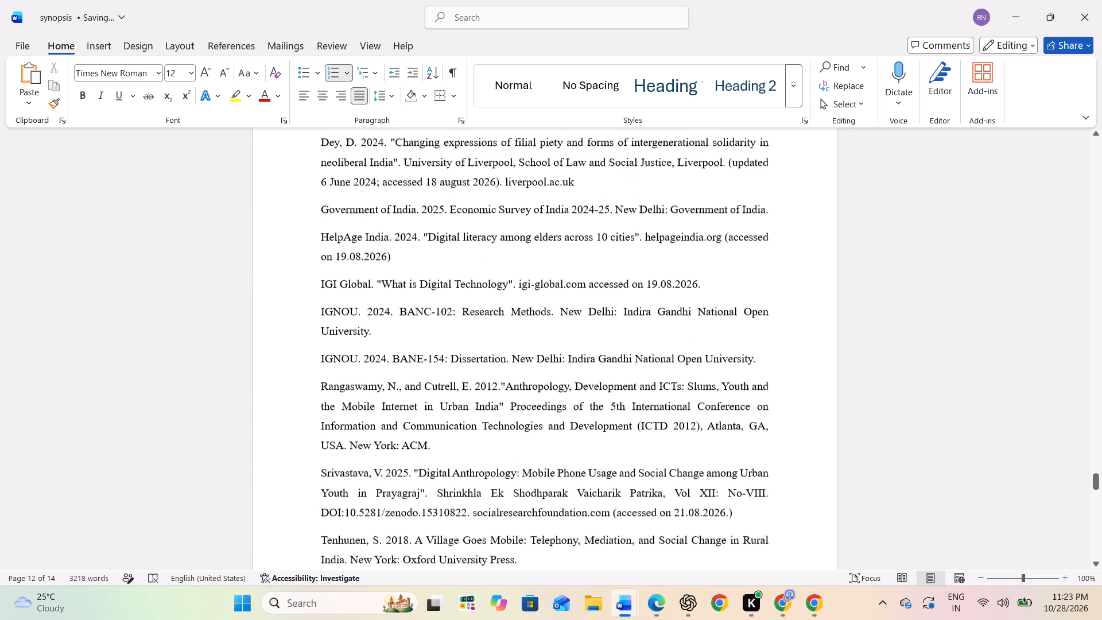
scroll(449, 497, "up", 1)
left_click(321, 270)
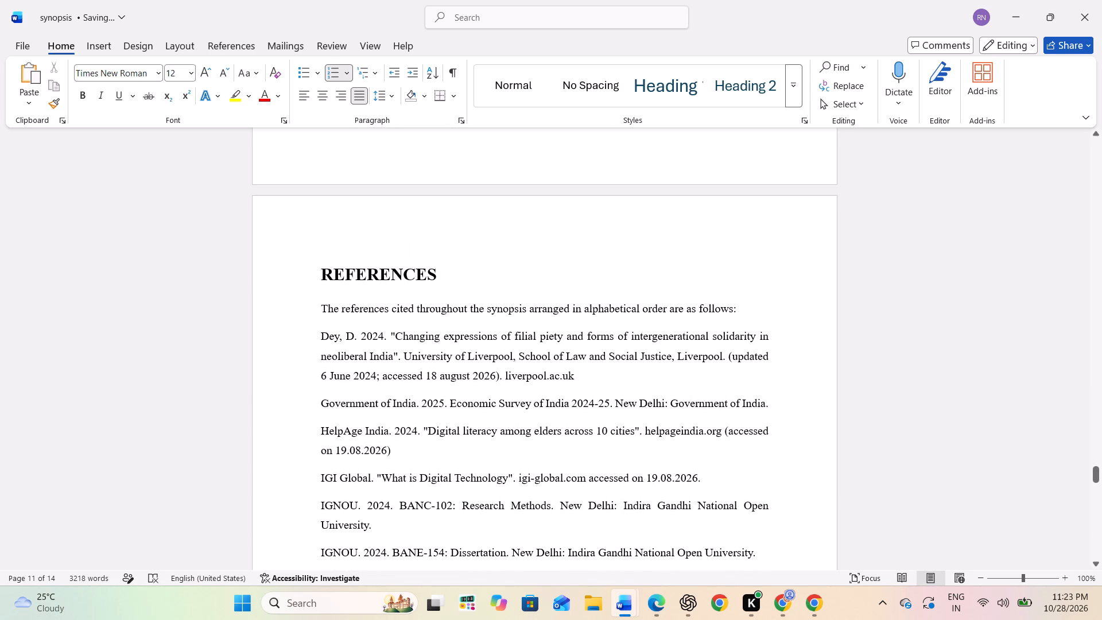
left_click(323, 100)
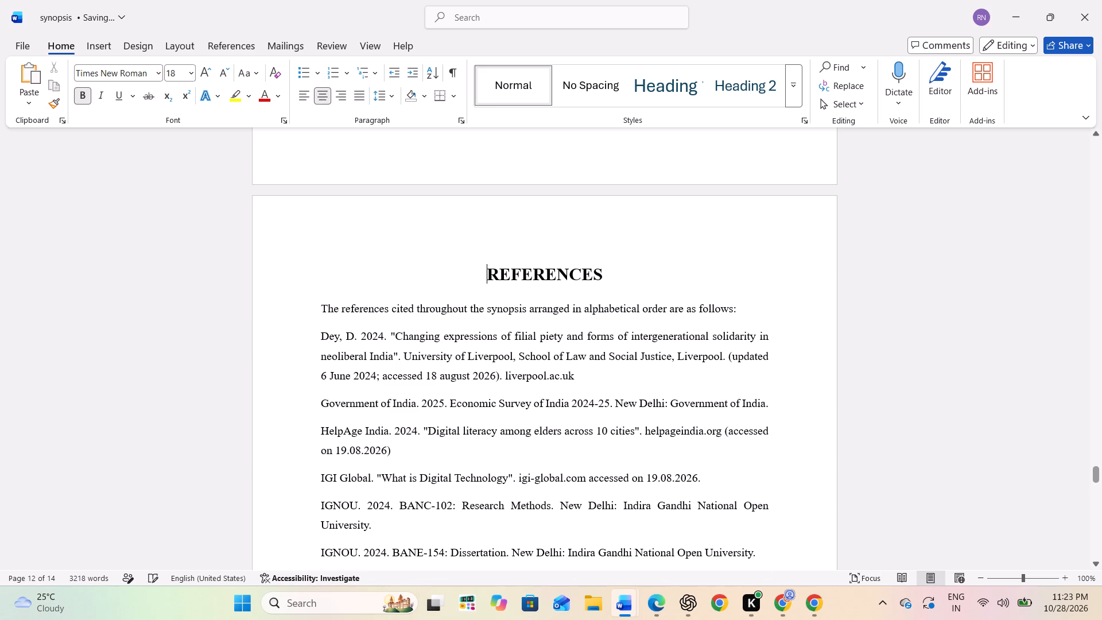
Centre the APPENDIX heading and move it onto a new page by adding two empty lines before it.
scroll(482, 307, "down", 2)
left_click(319, 449)
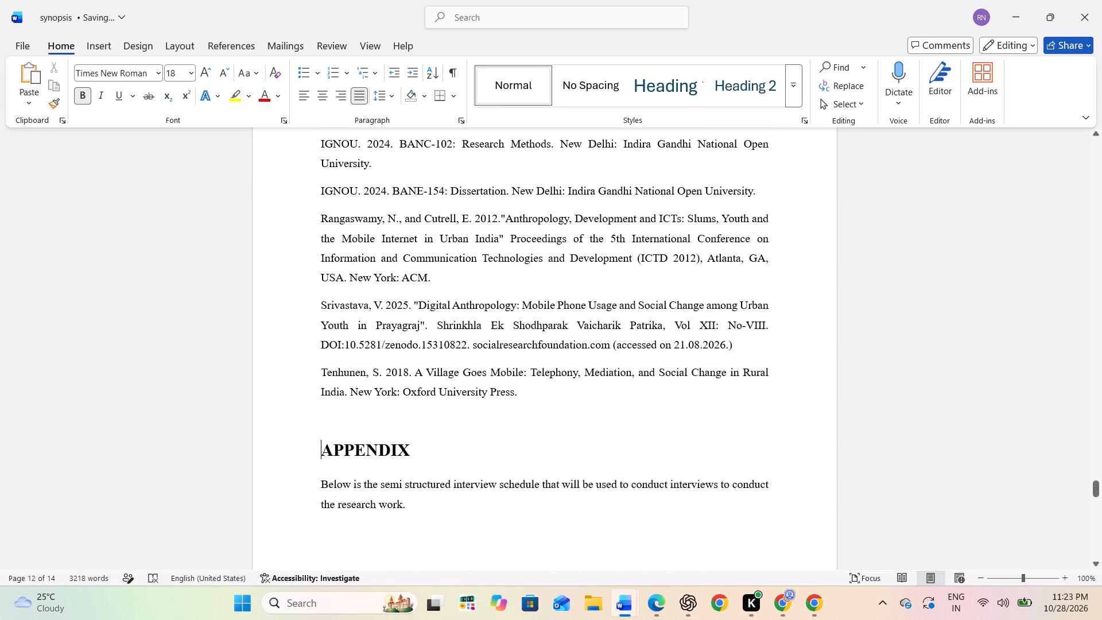
left_click(319, 96)
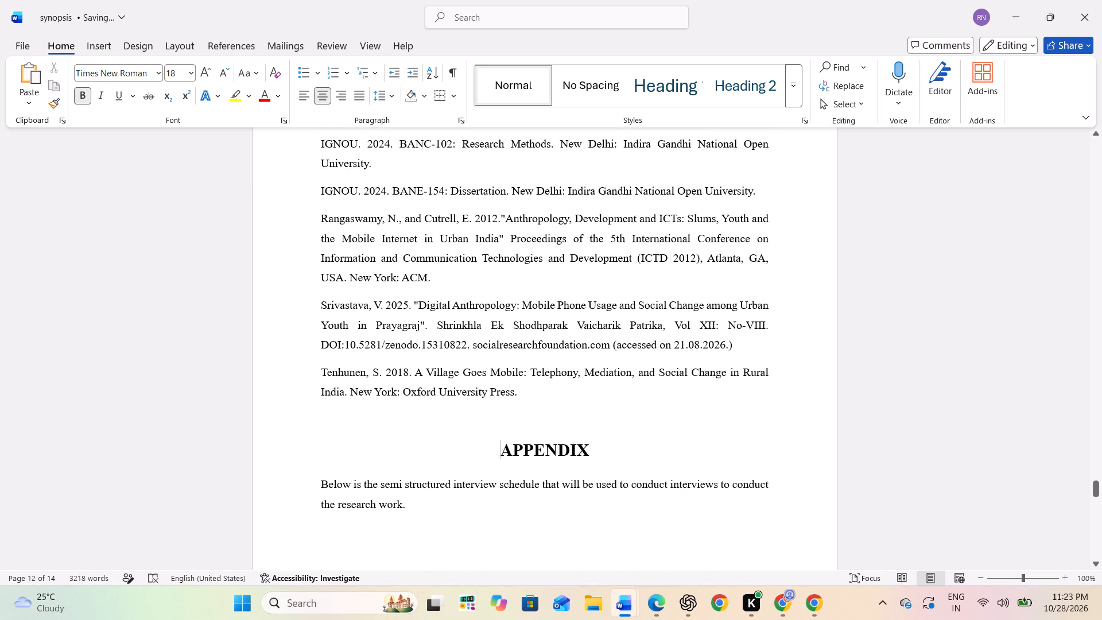
key("Return")
key("Return")
Review the layout of the appendix interview schedule and the preceding pages back to the fieldwork methodology section.
scroll(525, 272, "down", 1)
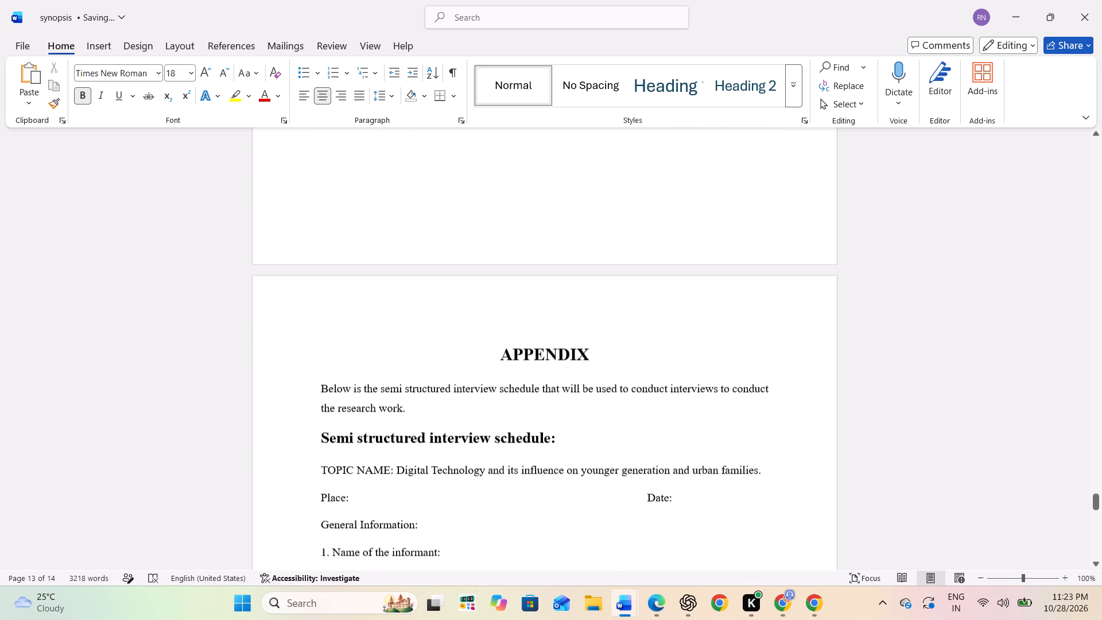
scroll(525, 272, "down", 5)
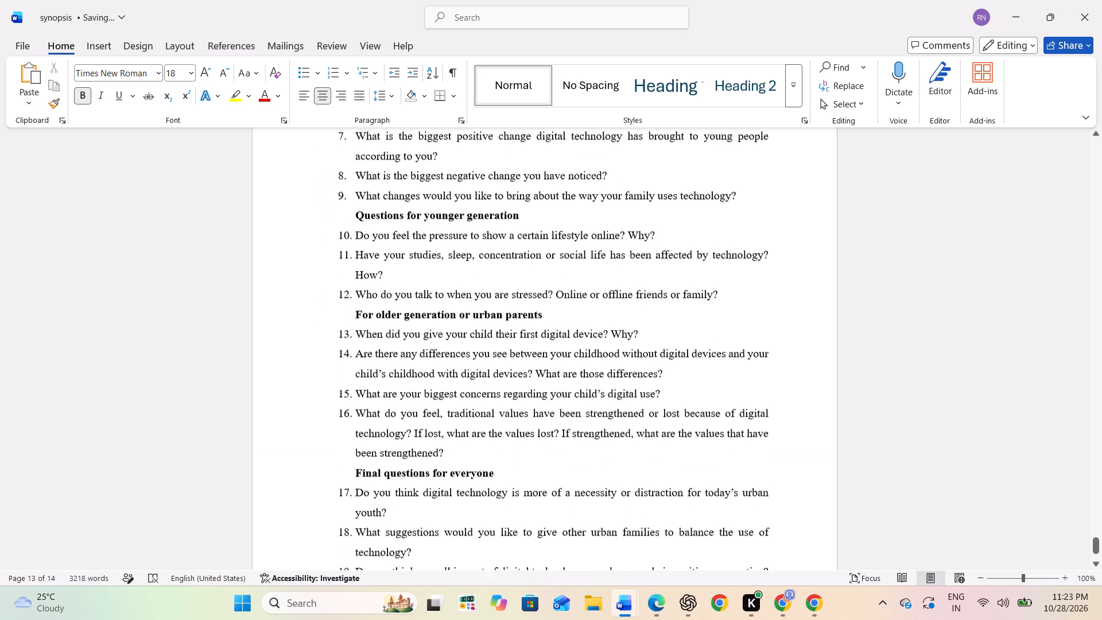
scroll(525, 272, "down", 4)
scroll(525, 272, "up", 9)
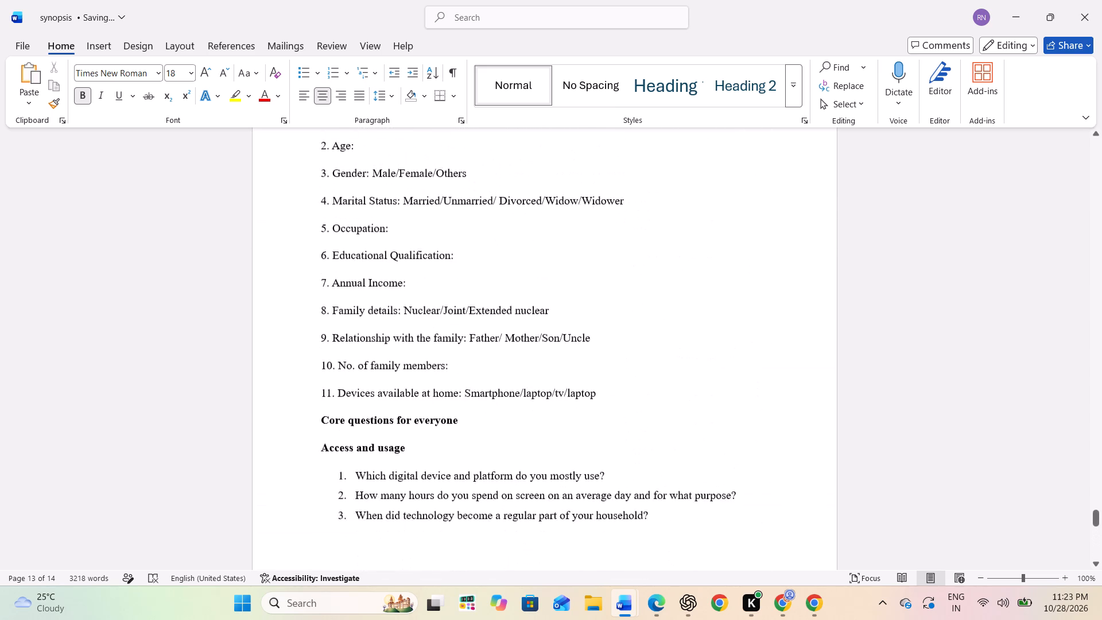
scroll(525, 272, "up", 5)
scroll(525, 272, "down", 1)
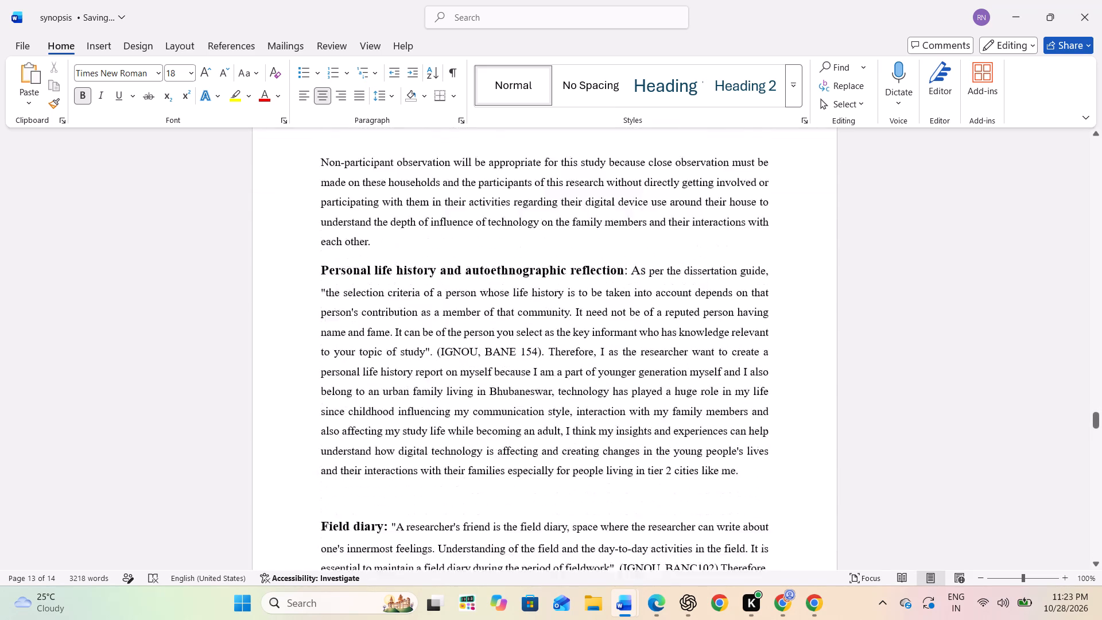
Centre the DATA COMPILATION, ANALYSIS AND WRITING A REPORT heading.
scroll(525, 272, "down", 1)
scroll(565, 414, "down", 1)
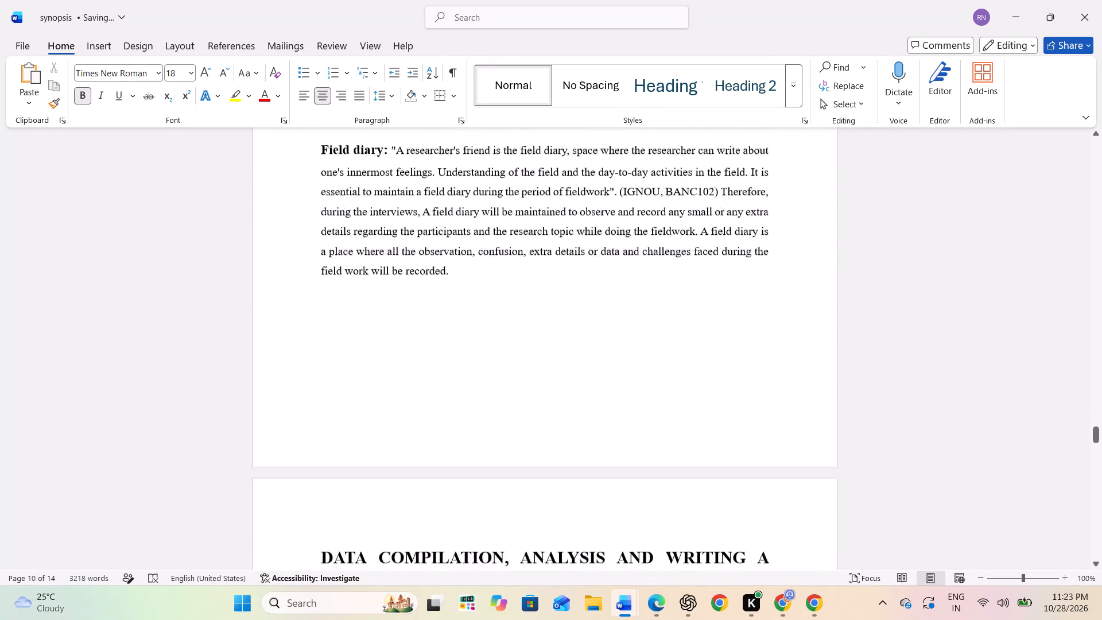
scroll(565, 414, "down", 2)
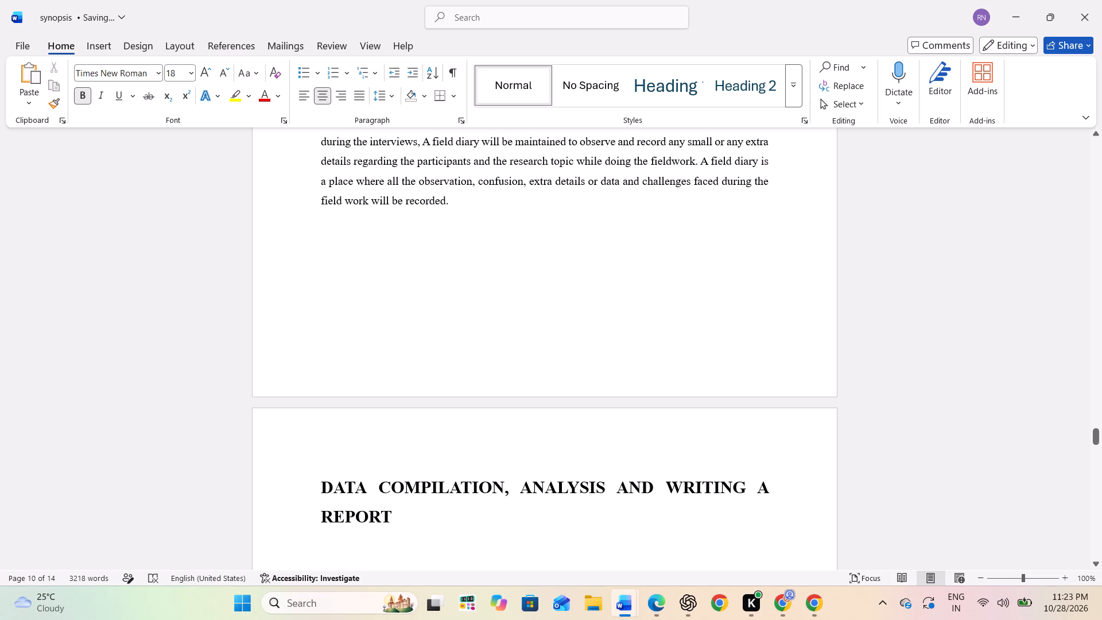
left_click(320, 482)
left_click(322, 102)
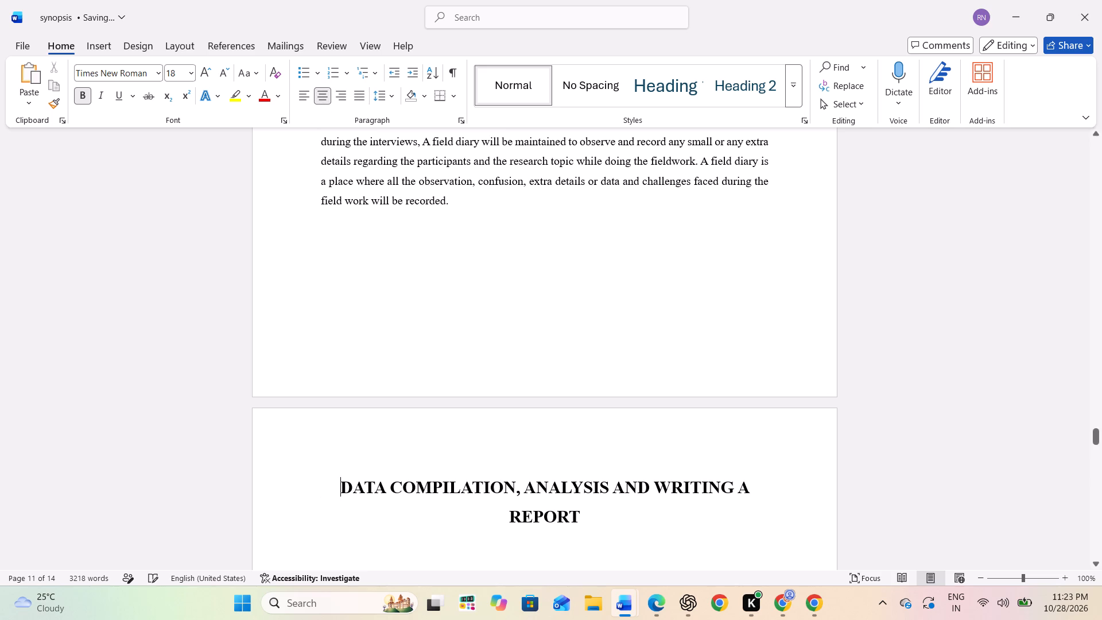
Review the heading alignment and page layout from the fieldwork methodology section back to the selection criteria of the topic.
scroll(576, 394, "up", 5)
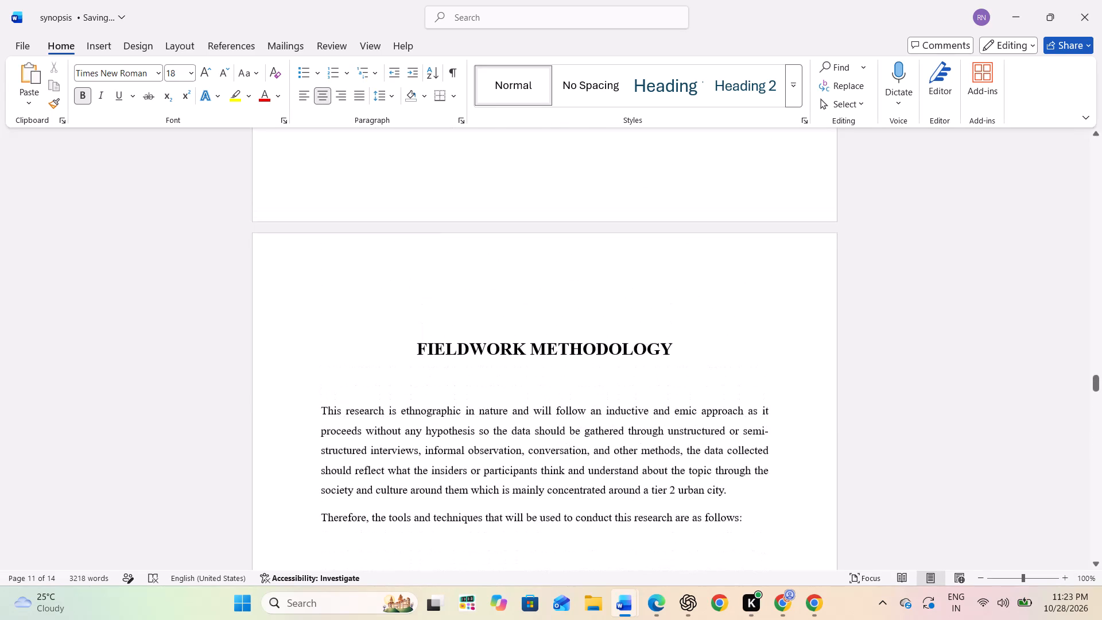
scroll(576, 394, "down", 2)
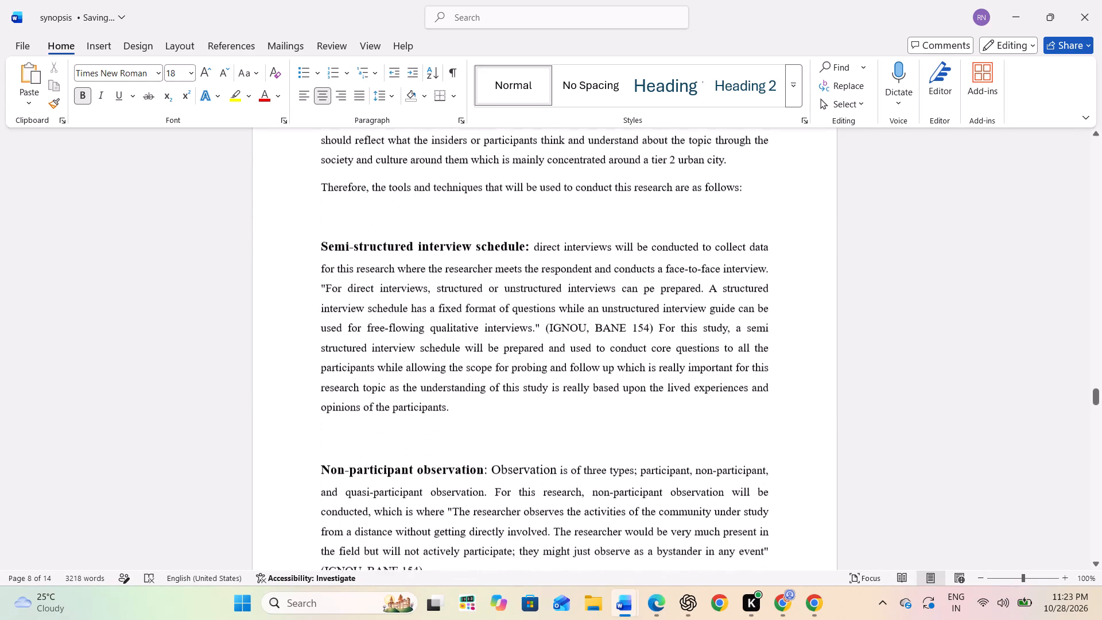
scroll(576, 394, "down", 1)
scroll(576, 394, "up", 2)
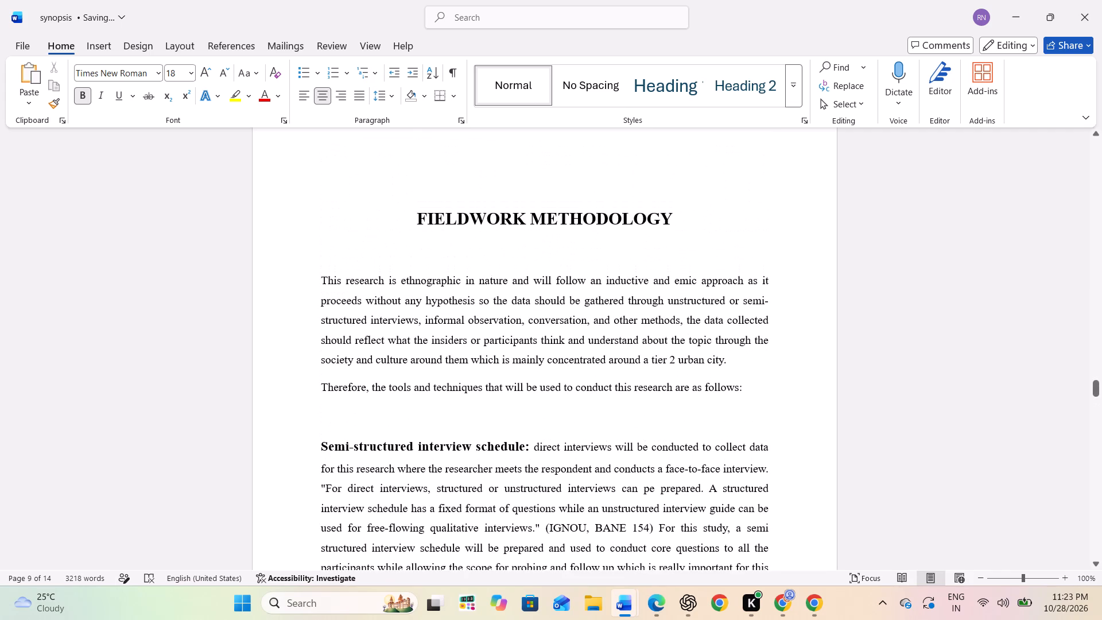
scroll(487, 355, "up", 3)
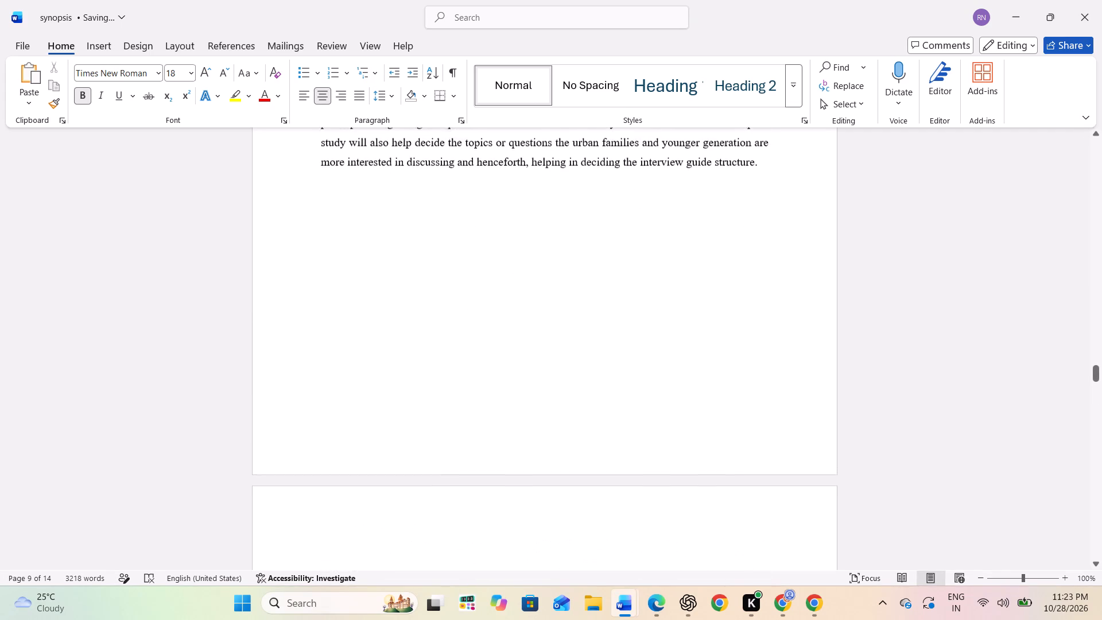
scroll(487, 355, "up", 11)
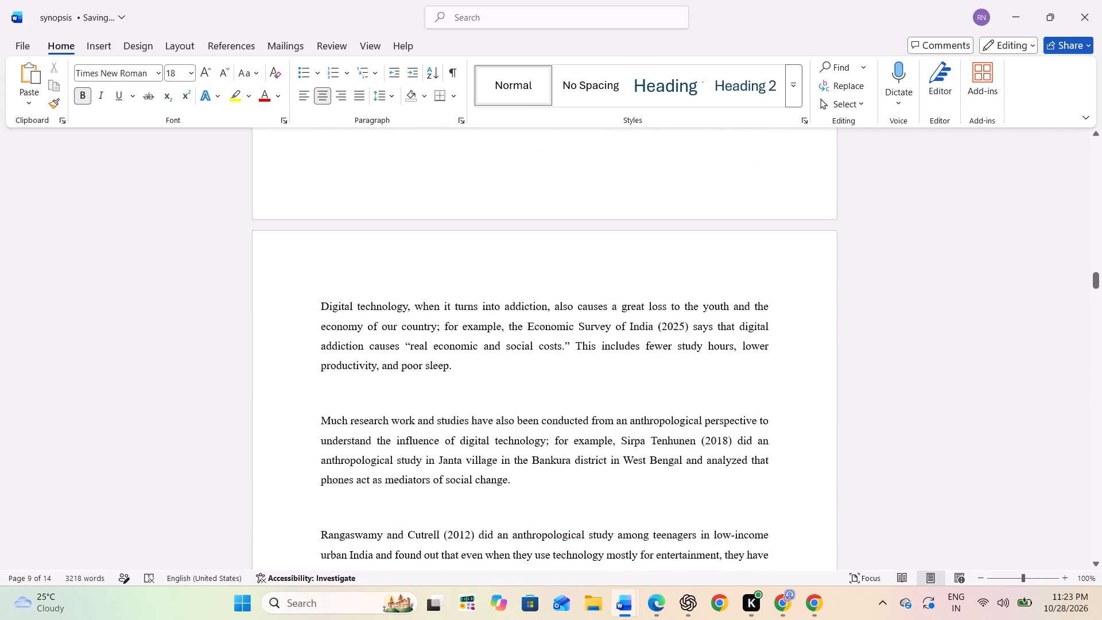
scroll(487, 355, "up", 7)
Under Universe and Unit of study, apply the grammar suggestion "ranged" to "ranging within", and reword it as "ranging" before "35-60 years old".
scroll(487, 355, "down", 3)
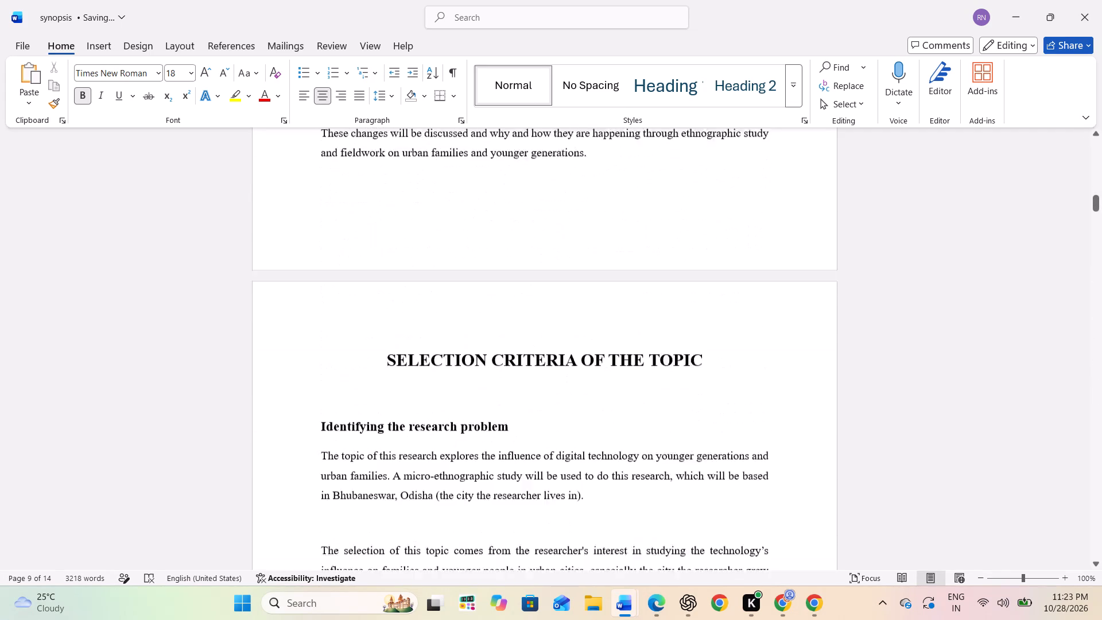
scroll(487, 355, "down", 4)
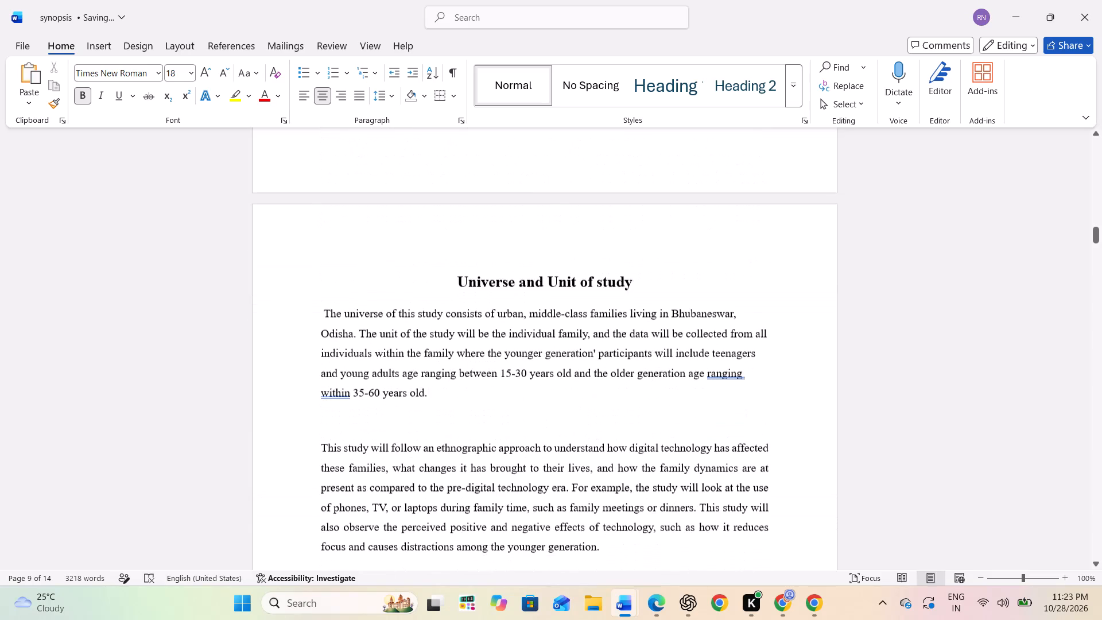
left_click(731, 369)
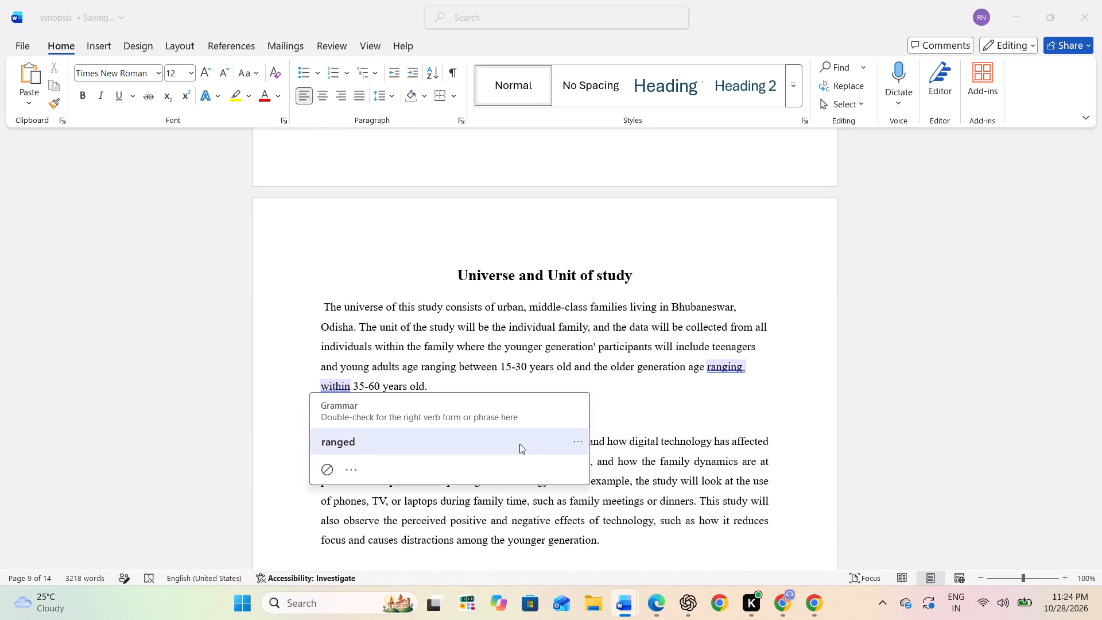
left_click(519, 444)
scroll(612, 373, "down", 1)
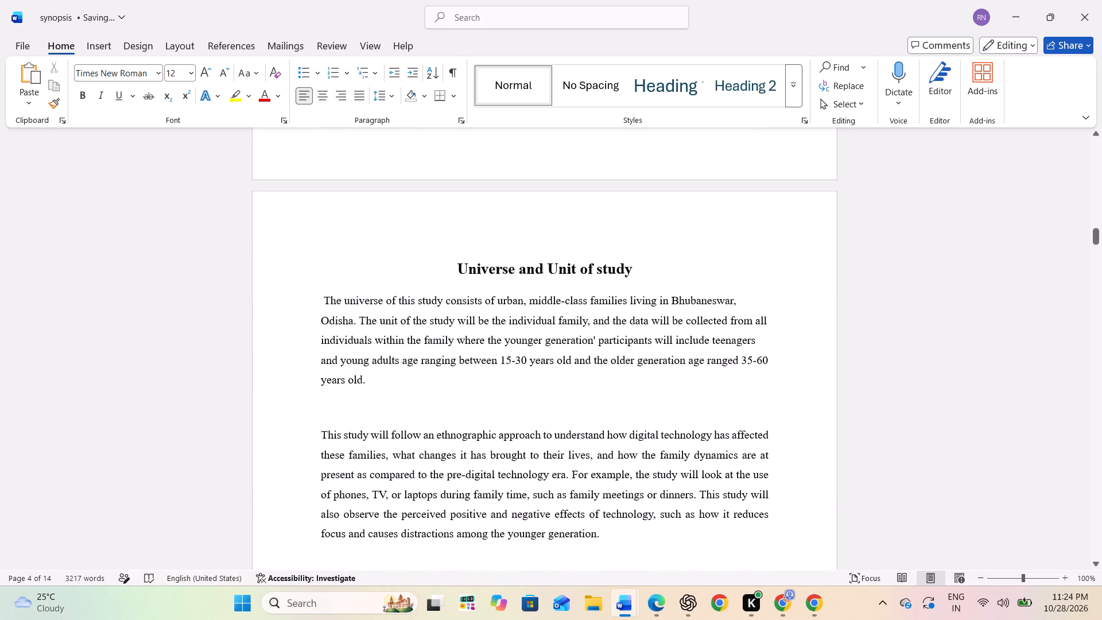
scroll(612, 373, "down", 1)
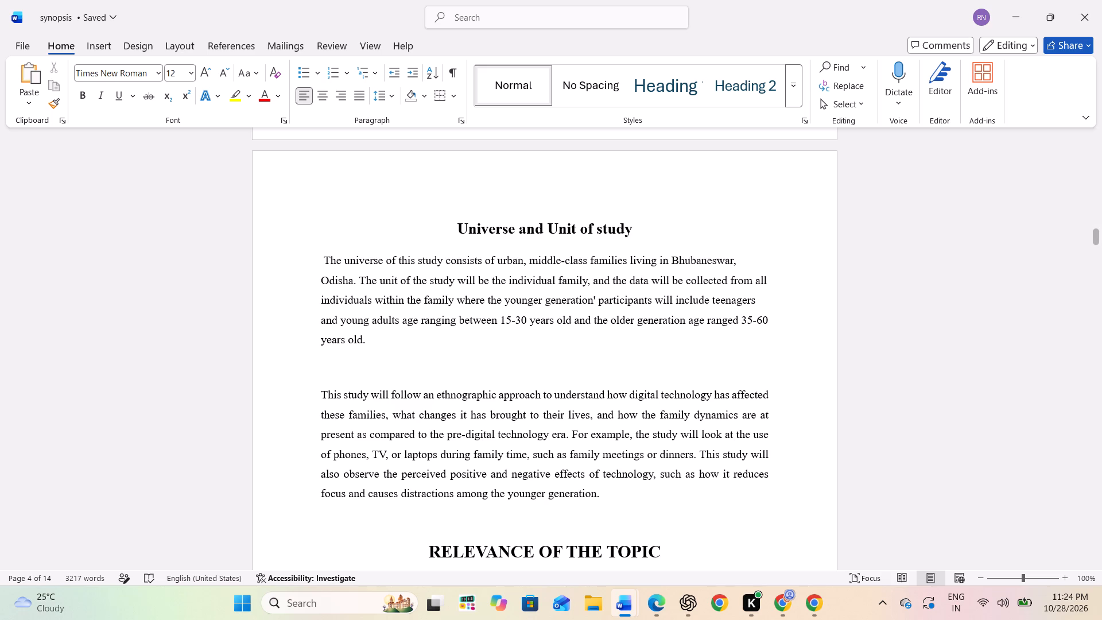
key("BackSpace")
key("BackSpace")
key("BackSpace")
type("ING")
key("space")
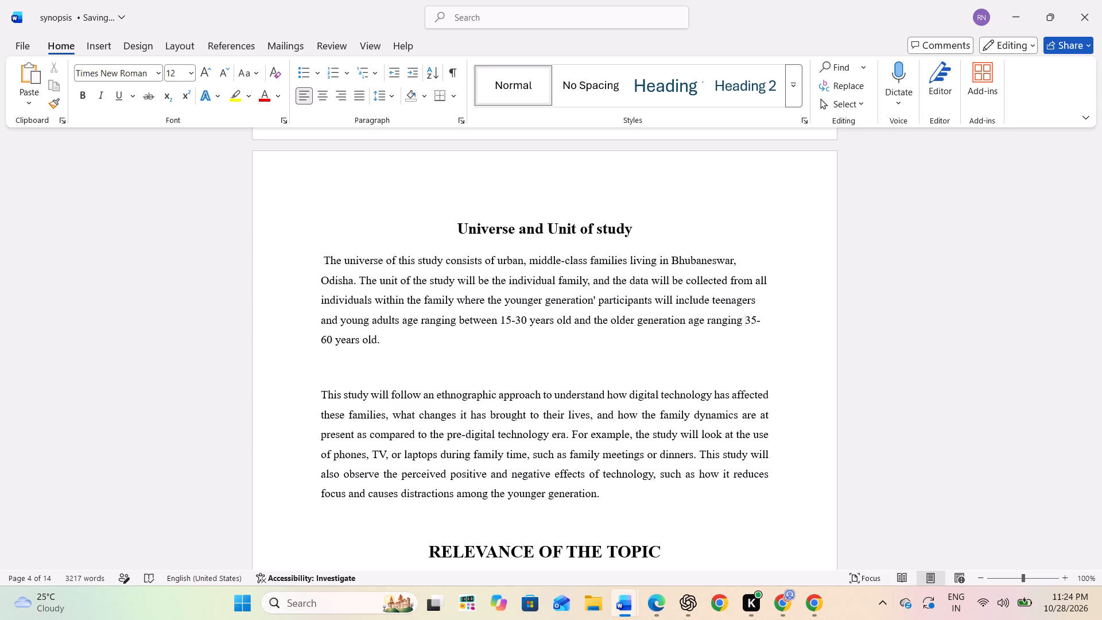
Check the page flow around the relevance and literature review sections and the details on the cover page.
scroll(653, 354, "down", 3)
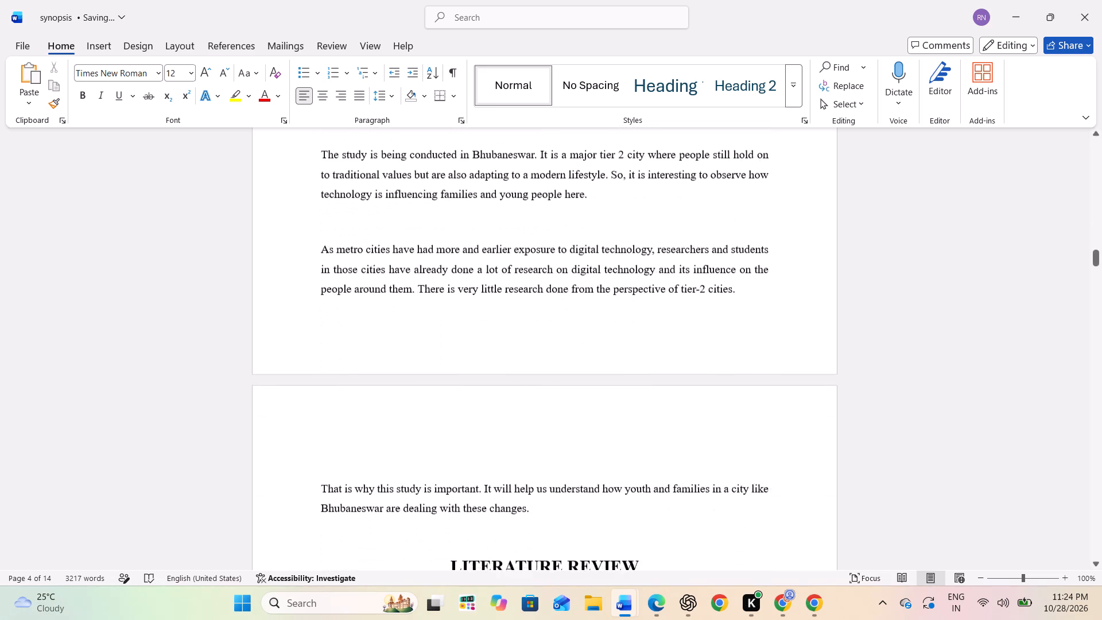
scroll(653, 354, "up", 9)
scroll(653, 354, "down", 2)
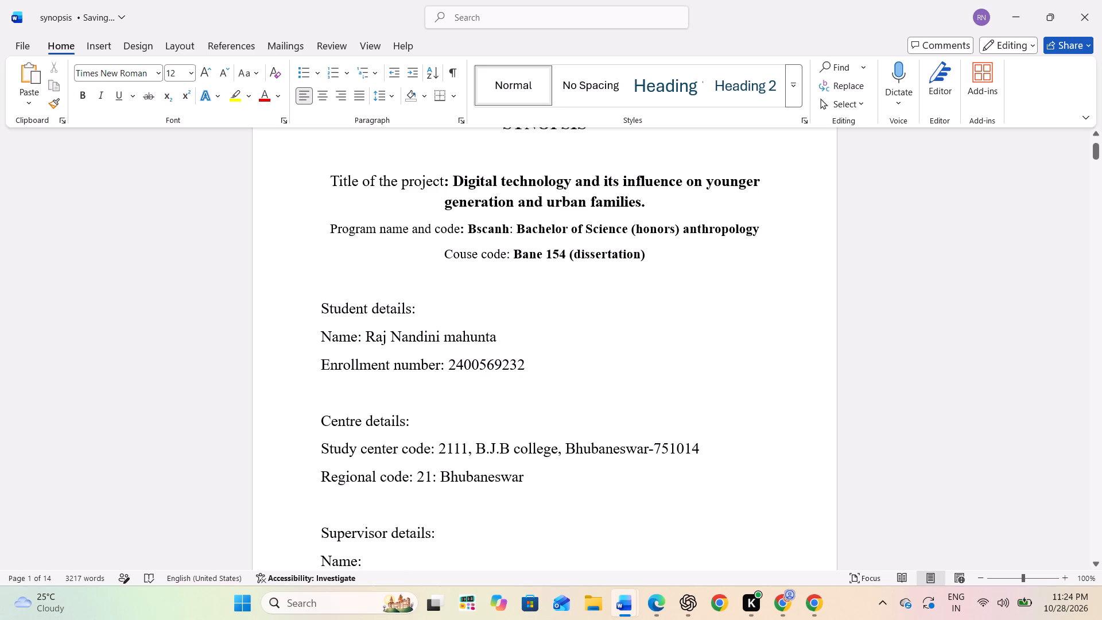
scroll(653, 354, "down", 1)
scroll(653, 354, "up", 1)
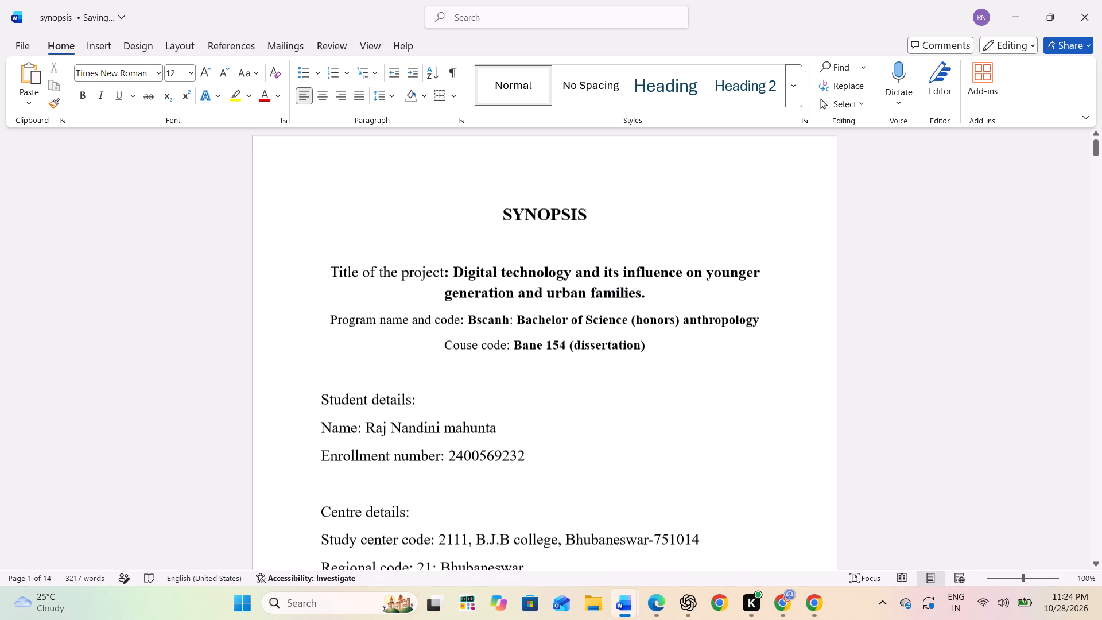
scroll(653, 354, "up", 2)
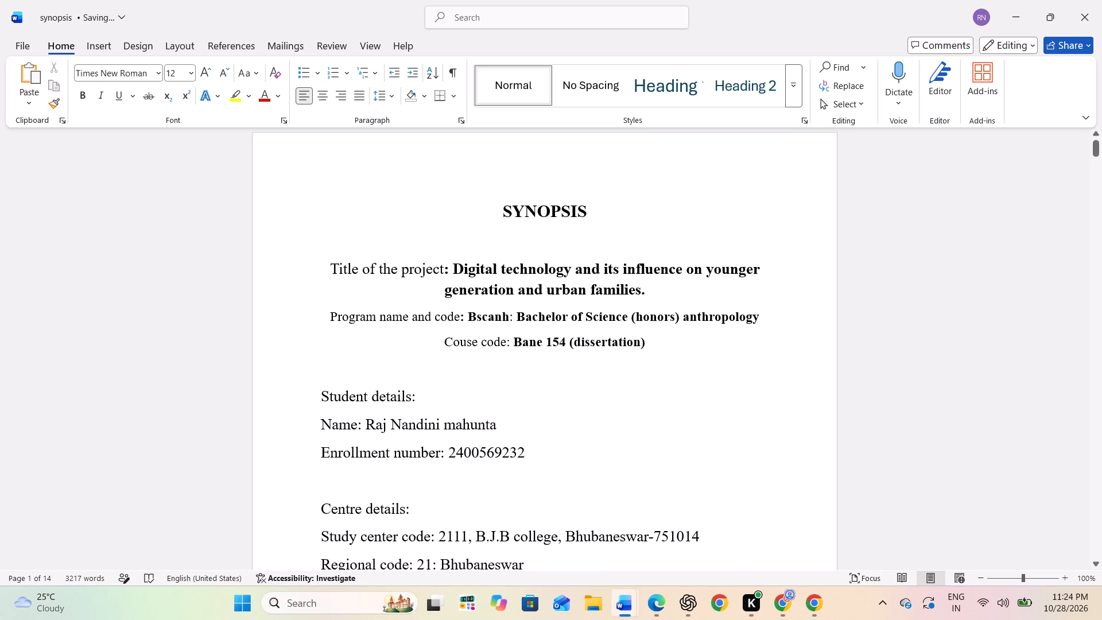
scroll(653, 354, "up", 1)
scroll(653, 354, "down", 1)
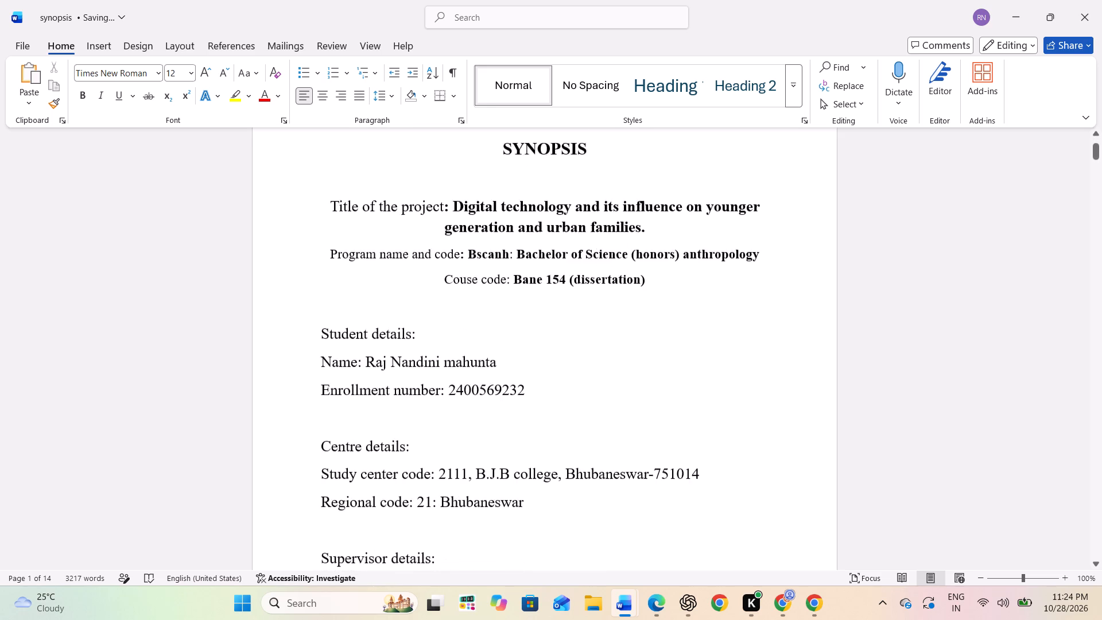
scroll(653, 354, "down", 3)
scroll(653, 354, "up", 1)
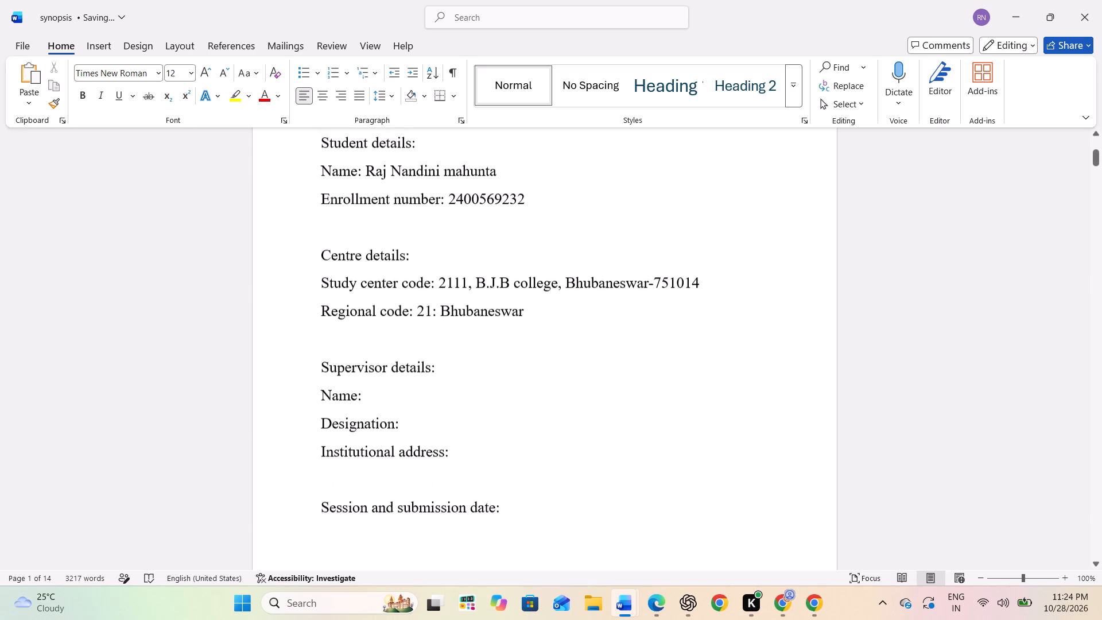
scroll(653, 354, "up", 1)
Review the layout of the introduction, selection criteria and objectives sections, and recheck the cover page.
scroll(653, 354, "down", 5)
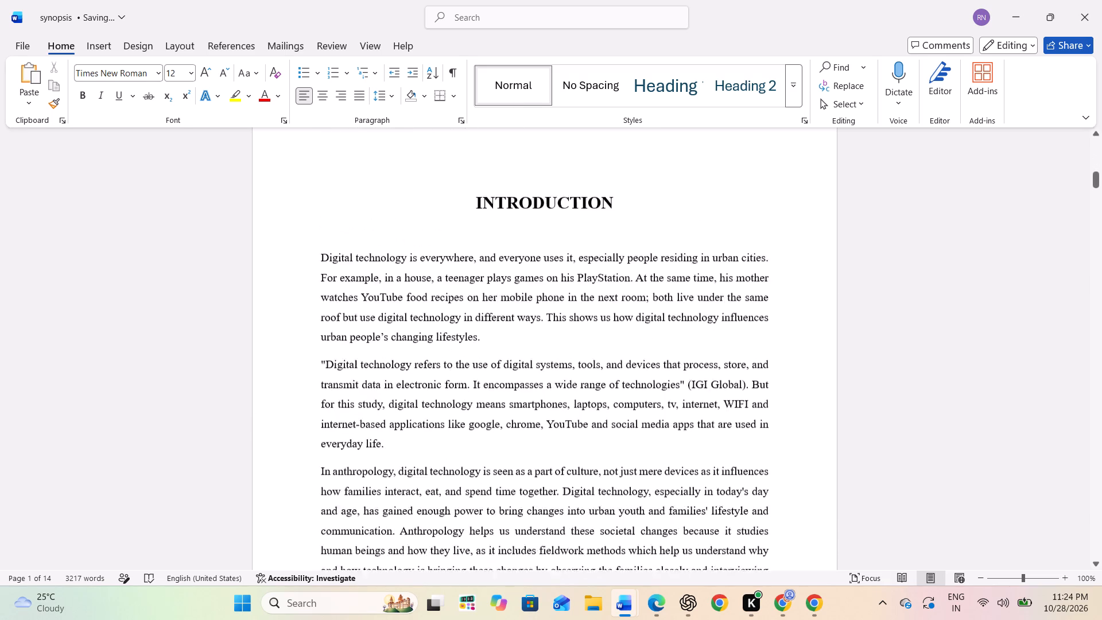
scroll(653, 354, "down", 9)
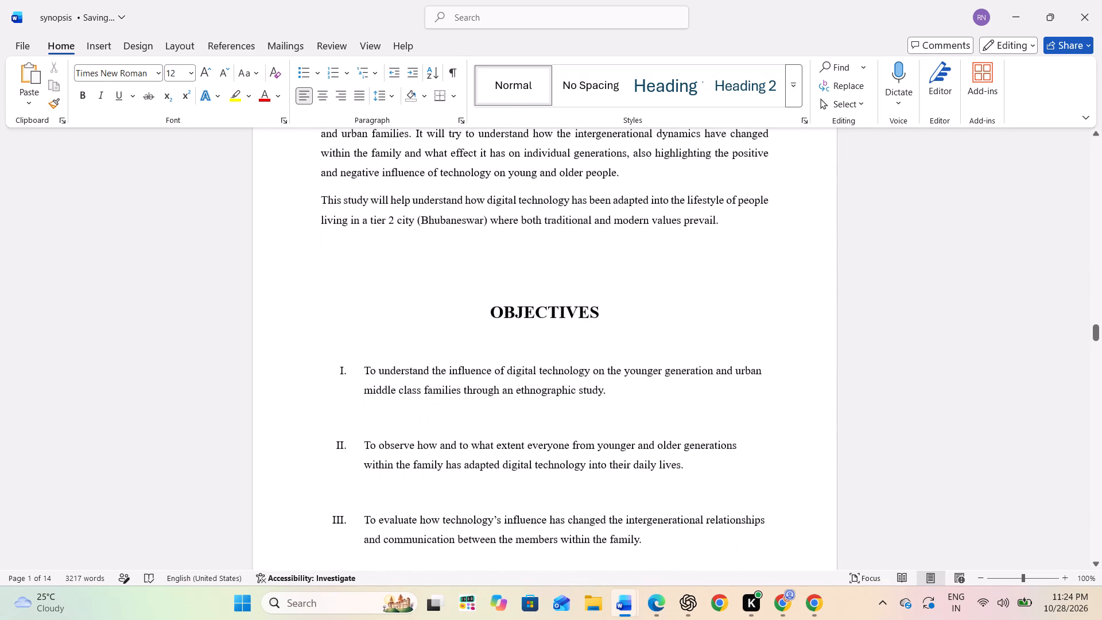
scroll(653, 354, "up", 12)
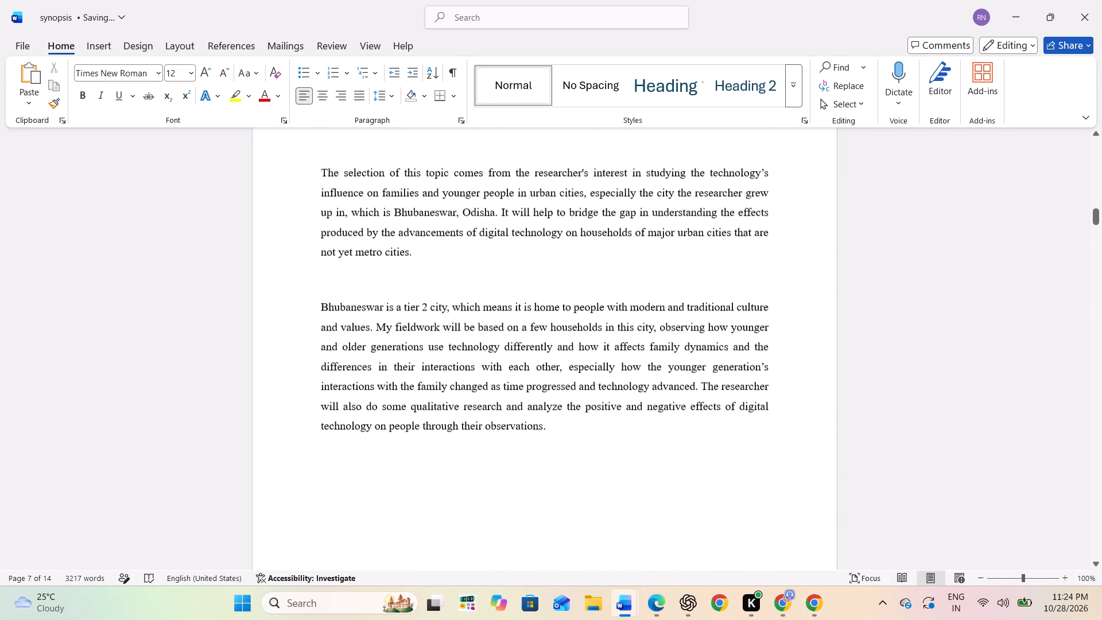
scroll(653, 354, "up", 10)
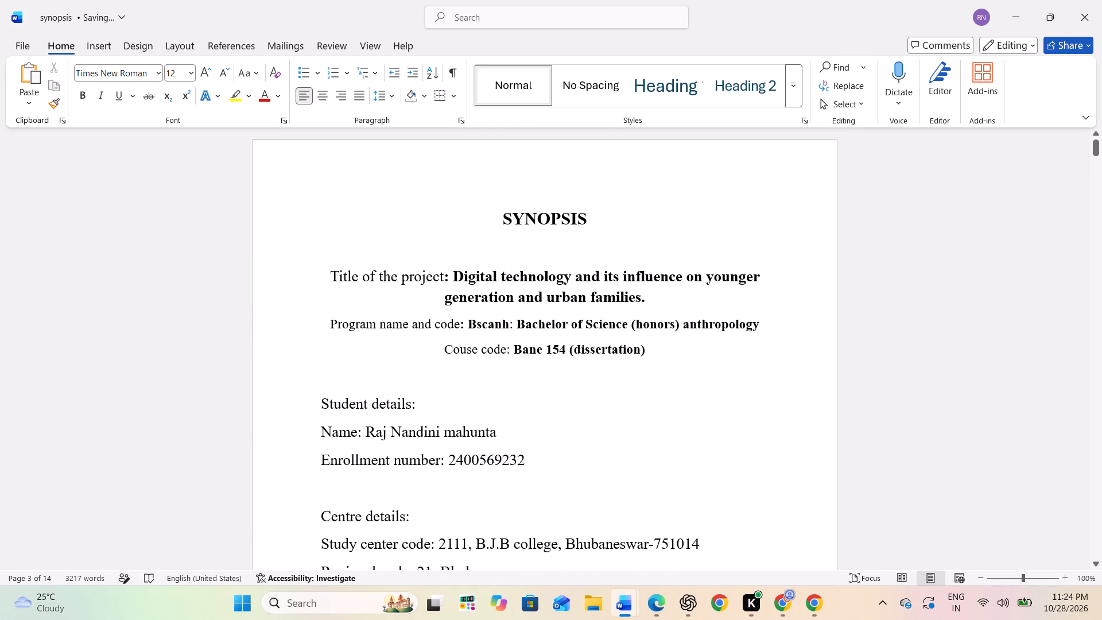
scroll(653, 354, "down", 2)
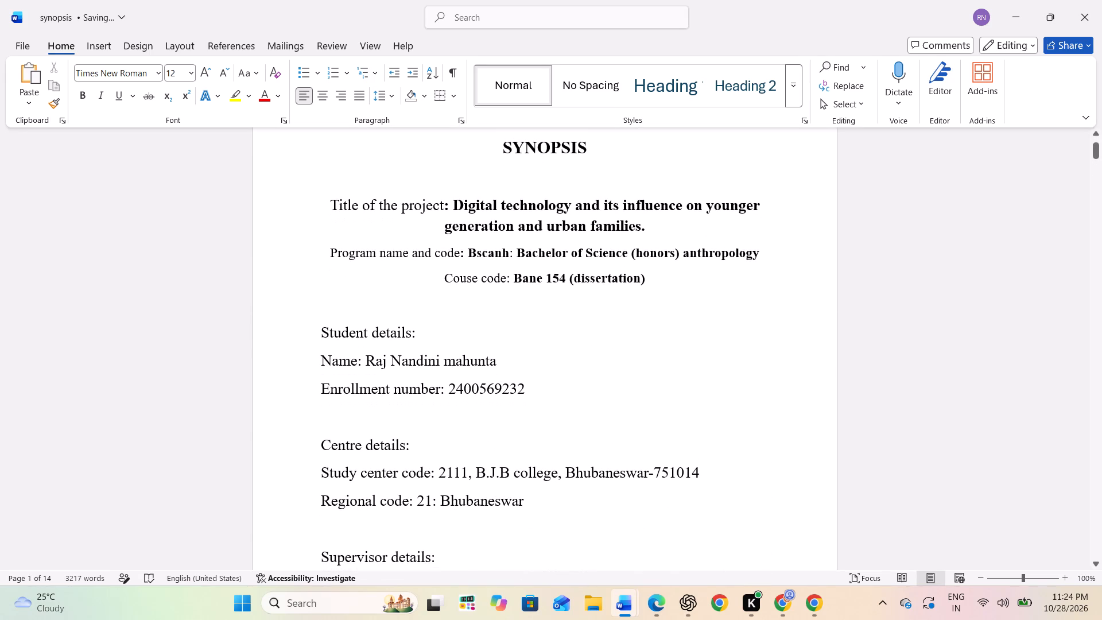
scroll(653, 354, "down", 2)
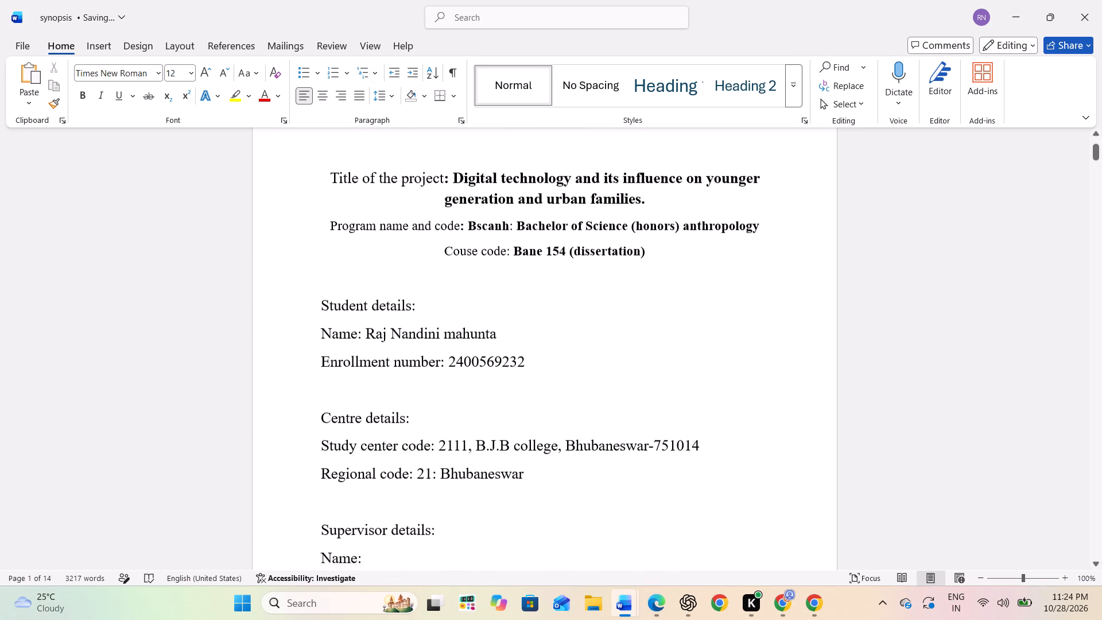
scroll(653, 354, "down", 4)
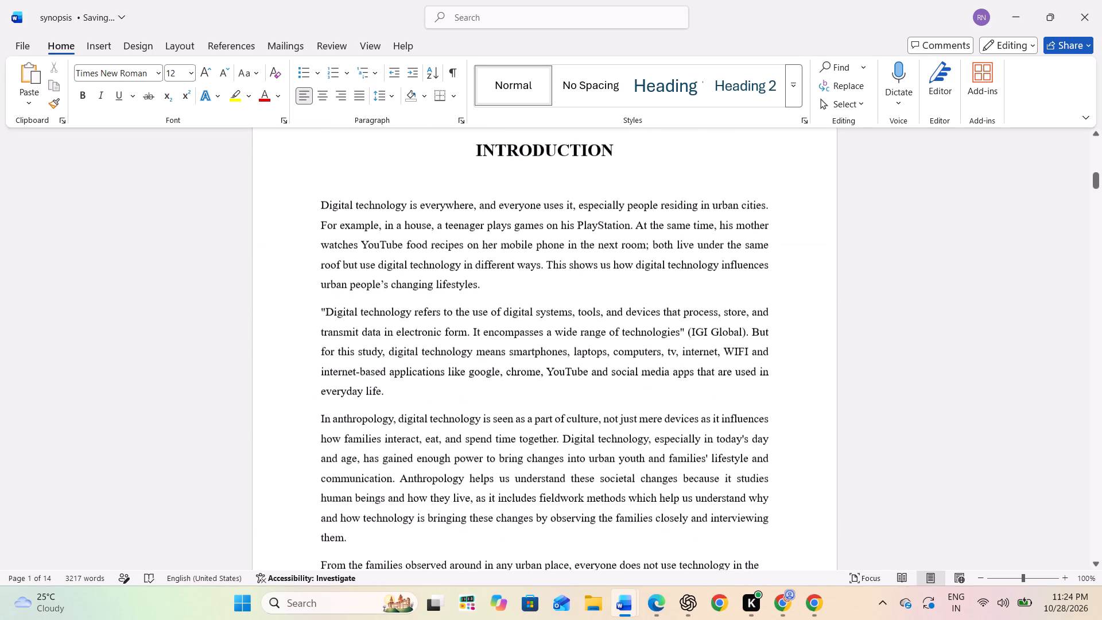
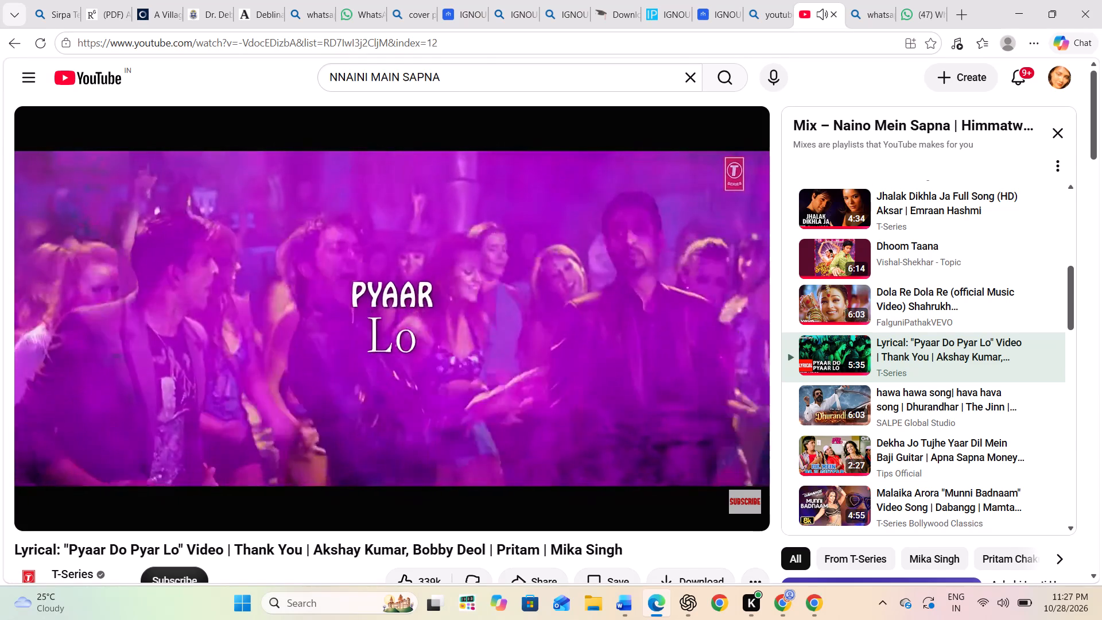
Pause the "Pyaar Do Pyar Lo" lyrical video.
left_click(615, 207)
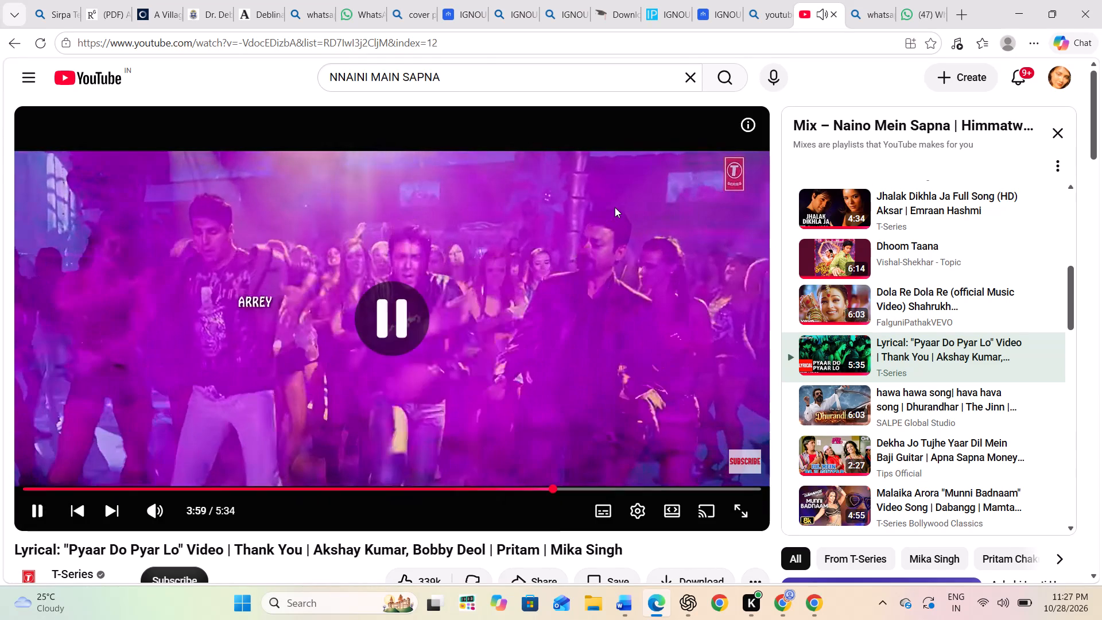
left_click(615, 207)
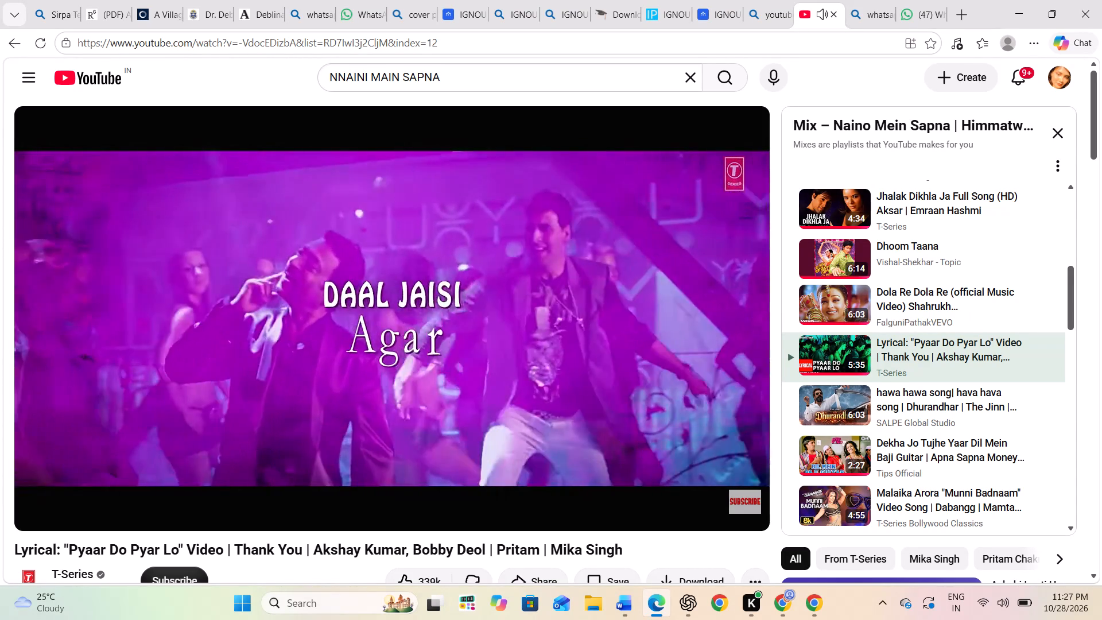
key("space")
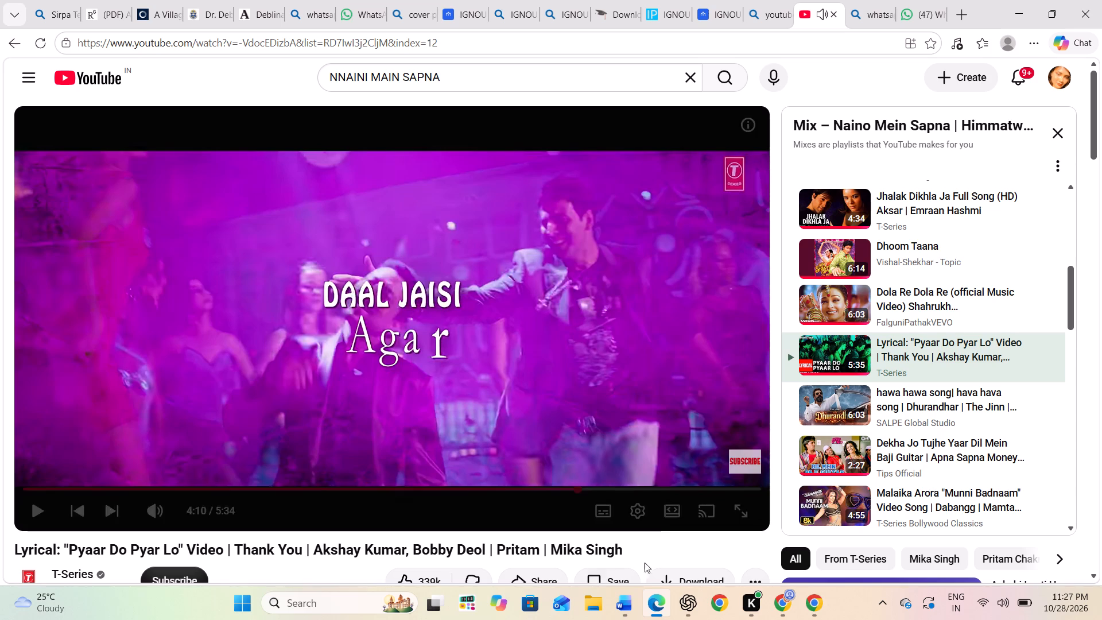
Switch to the synopsis document in Word and review the cover page details and the opening of the introduction.
left_click(630, 602)
left_click(591, 540)
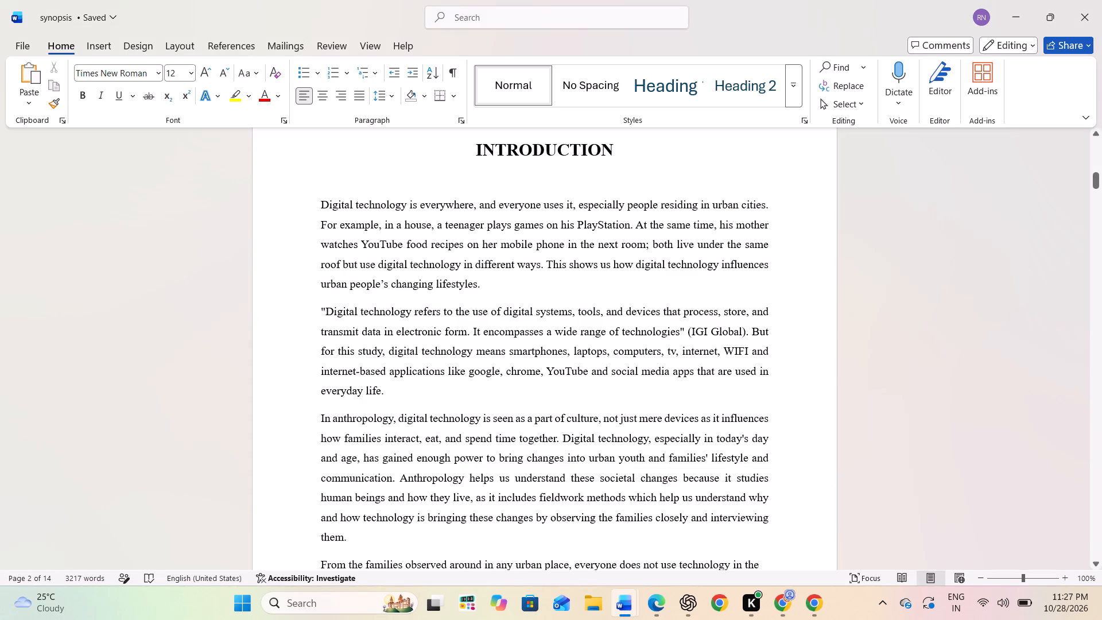
scroll(673, 431, "up", 5)
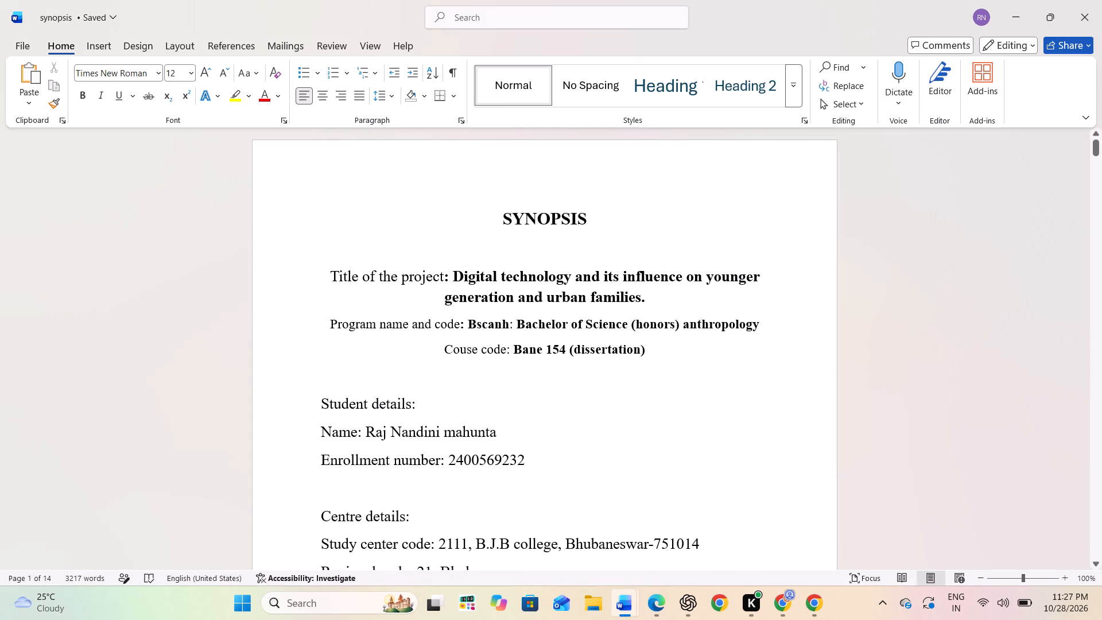
scroll(665, 290, "down", 2)
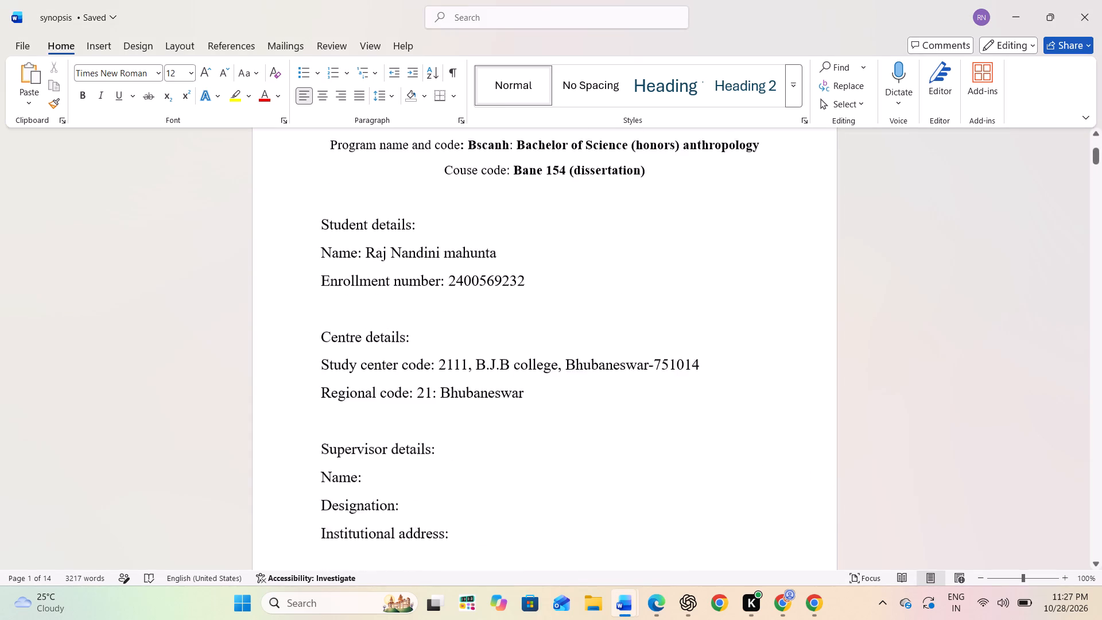
scroll(665, 290, "down", 3)
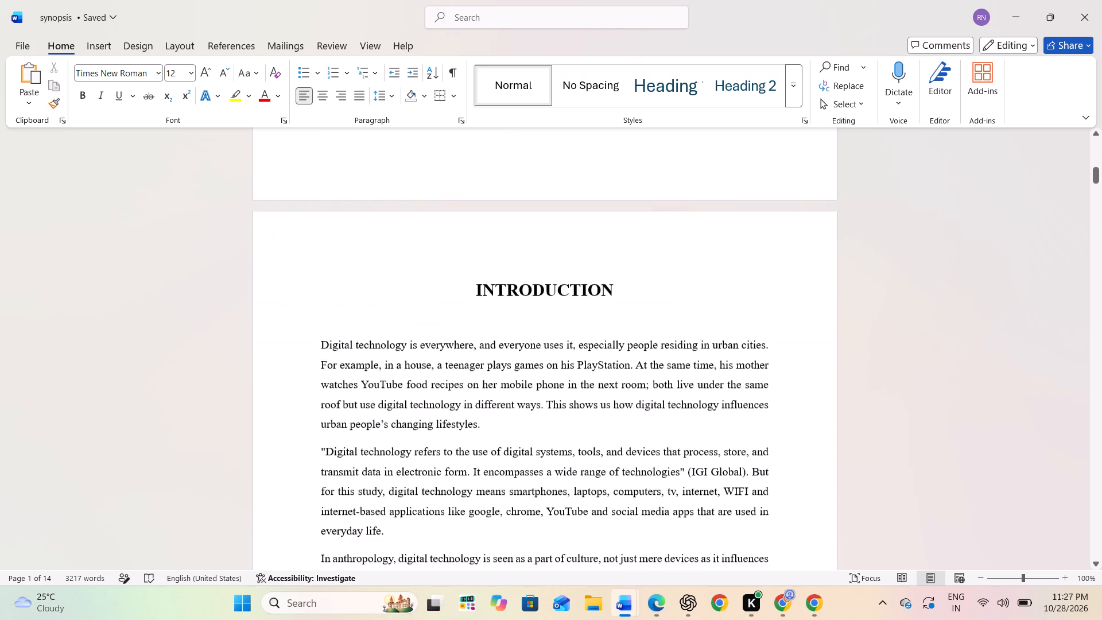
scroll(665, 290, "down", 2)
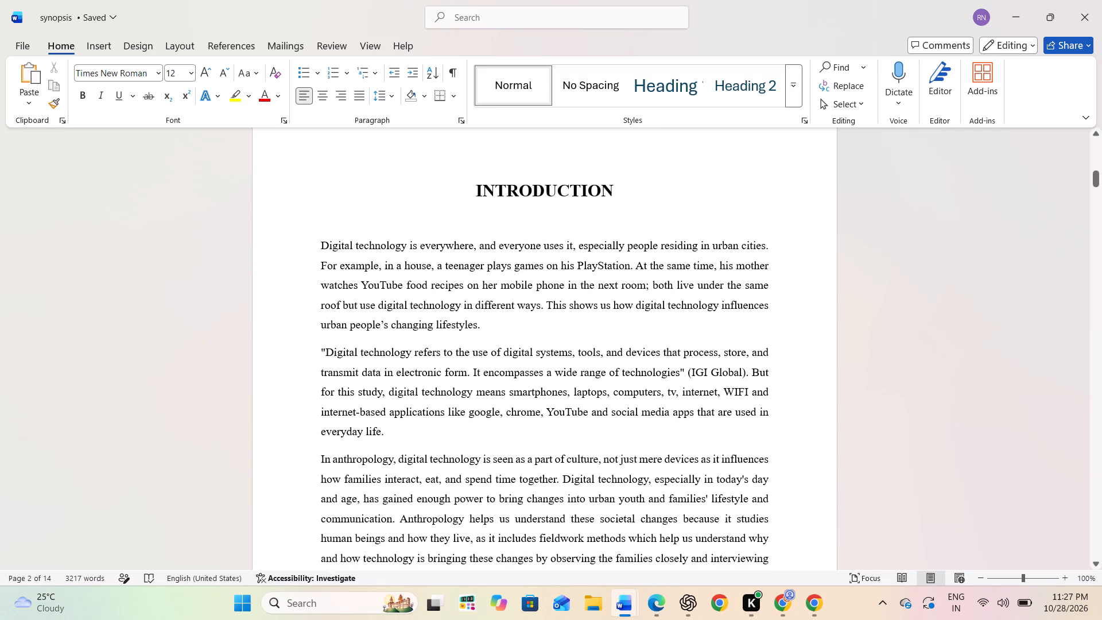
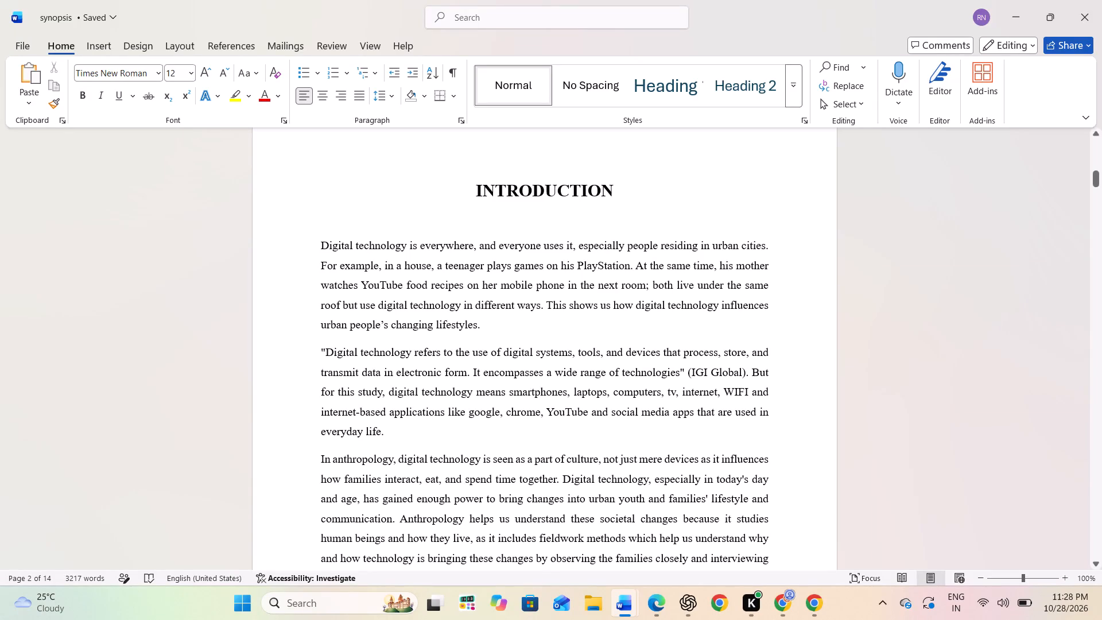
Read through the Introduction section of the synopsis, checking the wording of its paragraphs to the end of the page.
scroll(576, 259, "down", 1)
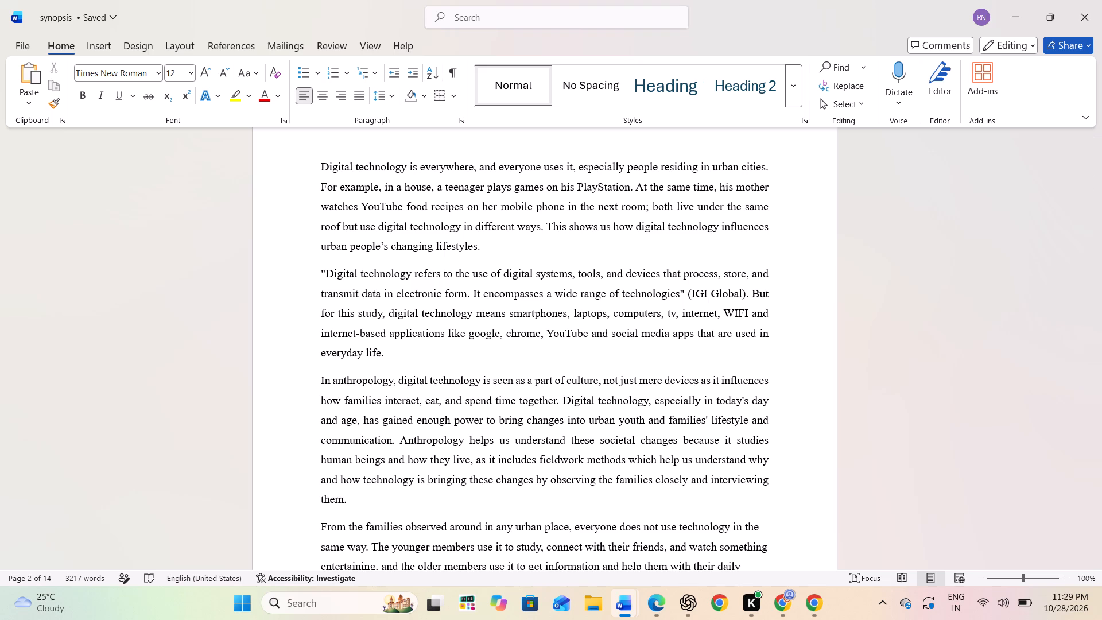
scroll(576, 258, "down", 1)
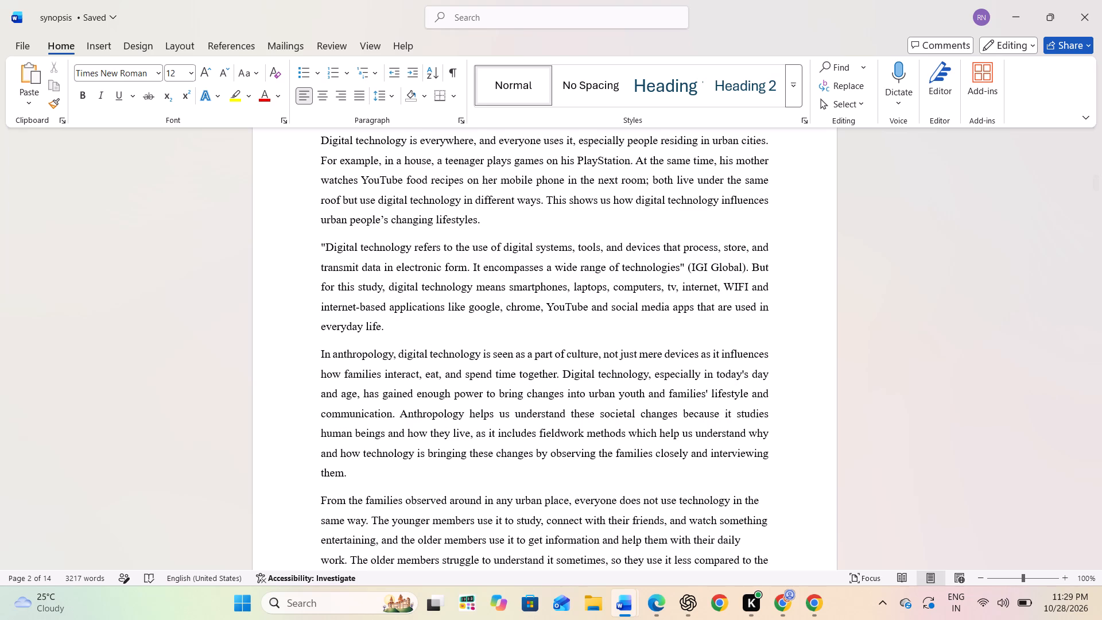
scroll(576, 258, "down", 1)
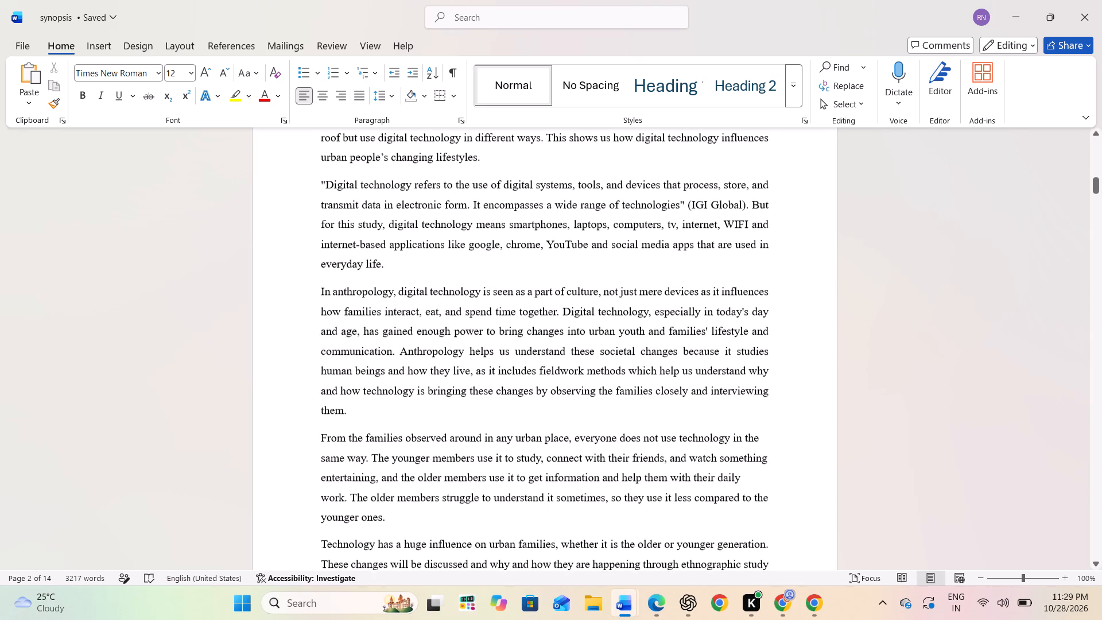
scroll(576, 258, "down", 1)
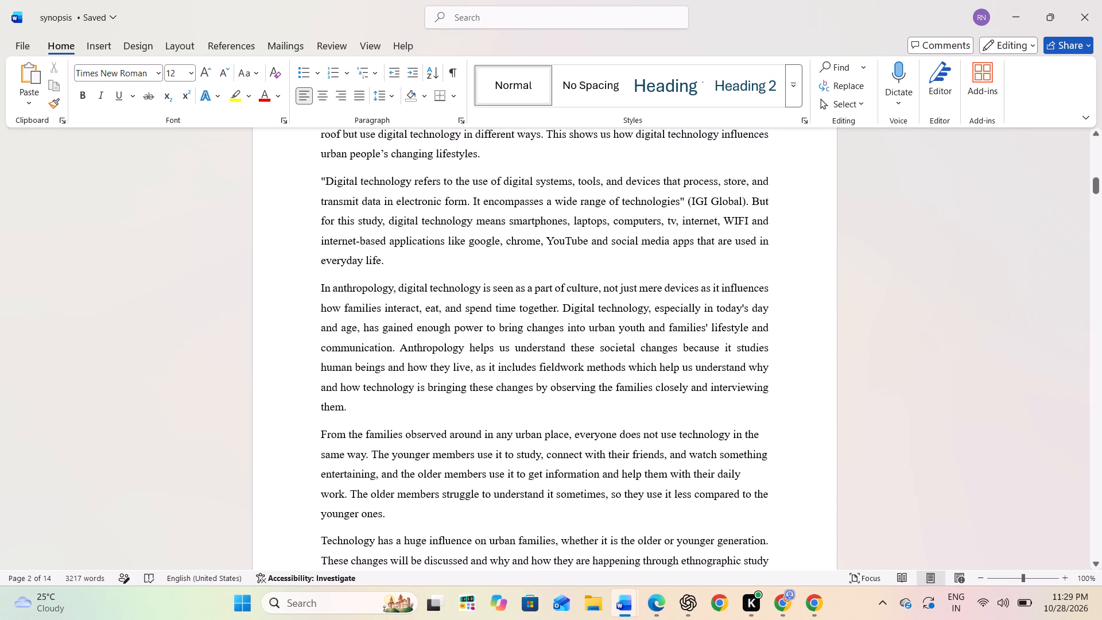
scroll(576, 258, "down", 1)
scroll(660, 269, "down", 1)
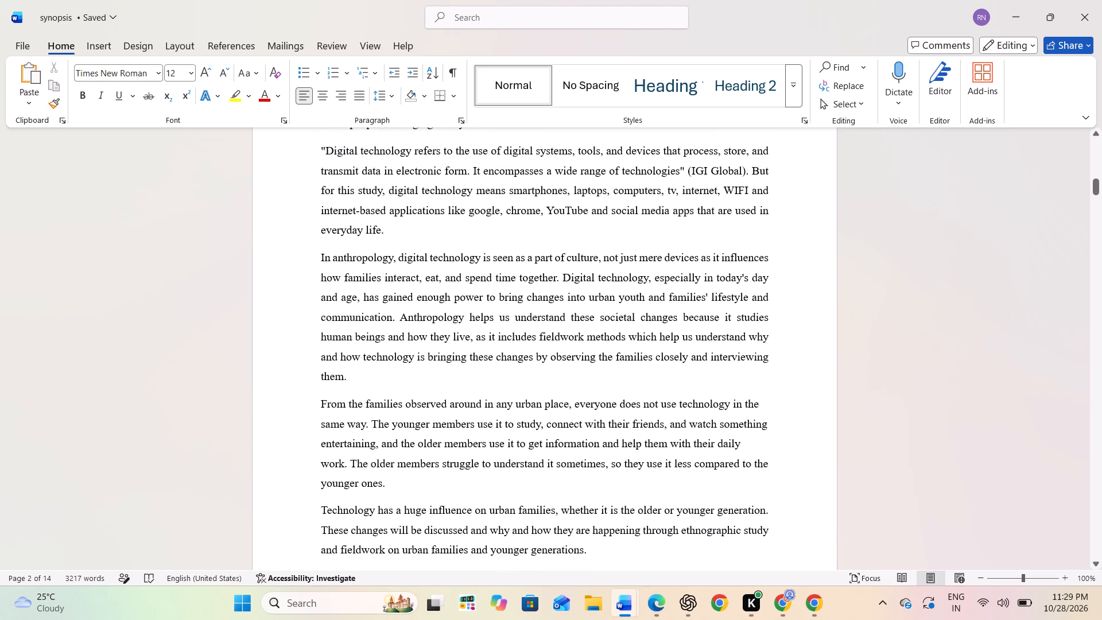
scroll(660, 269, "down", 1)
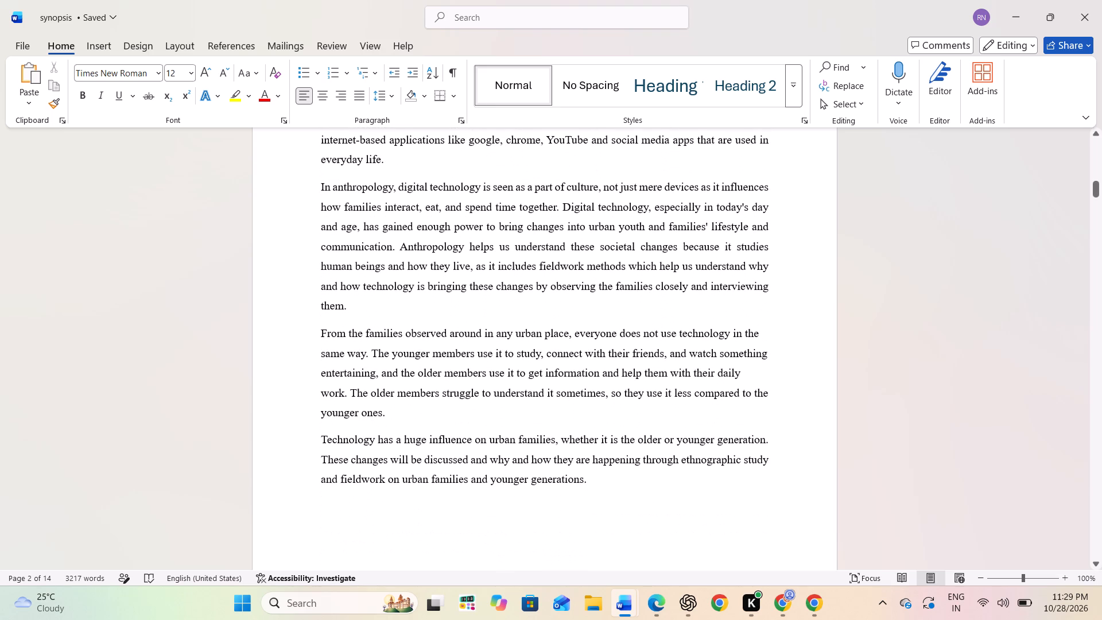
scroll(660, 269, "up", 1)
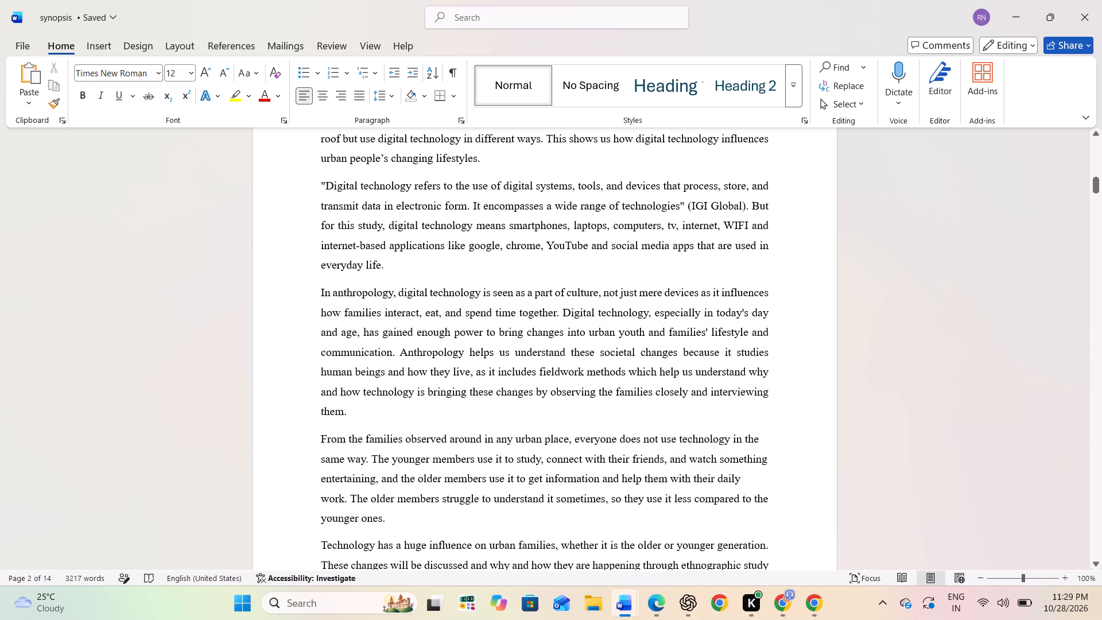
scroll(437, 242, "down", 1)
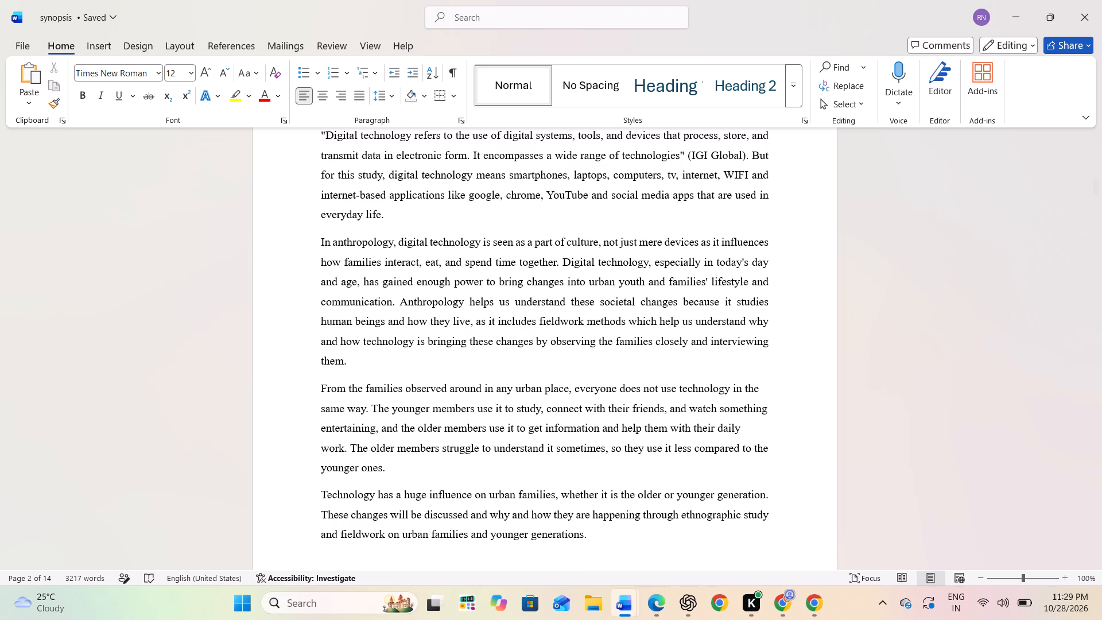
scroll(437, 242, "down", 1)
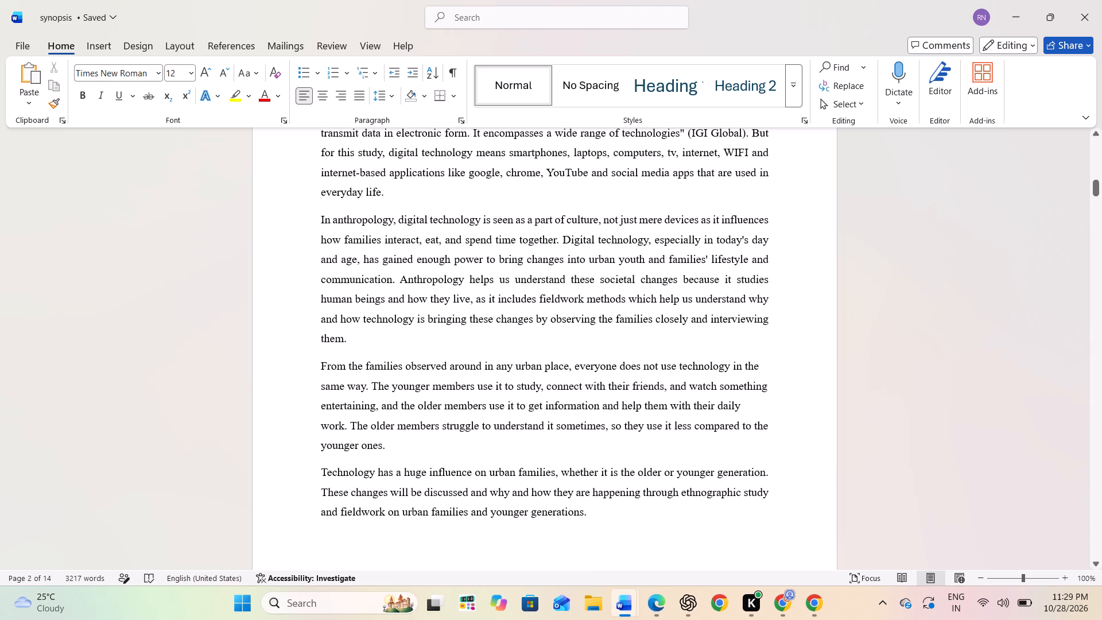
scroll(437, 242, "down", 1)
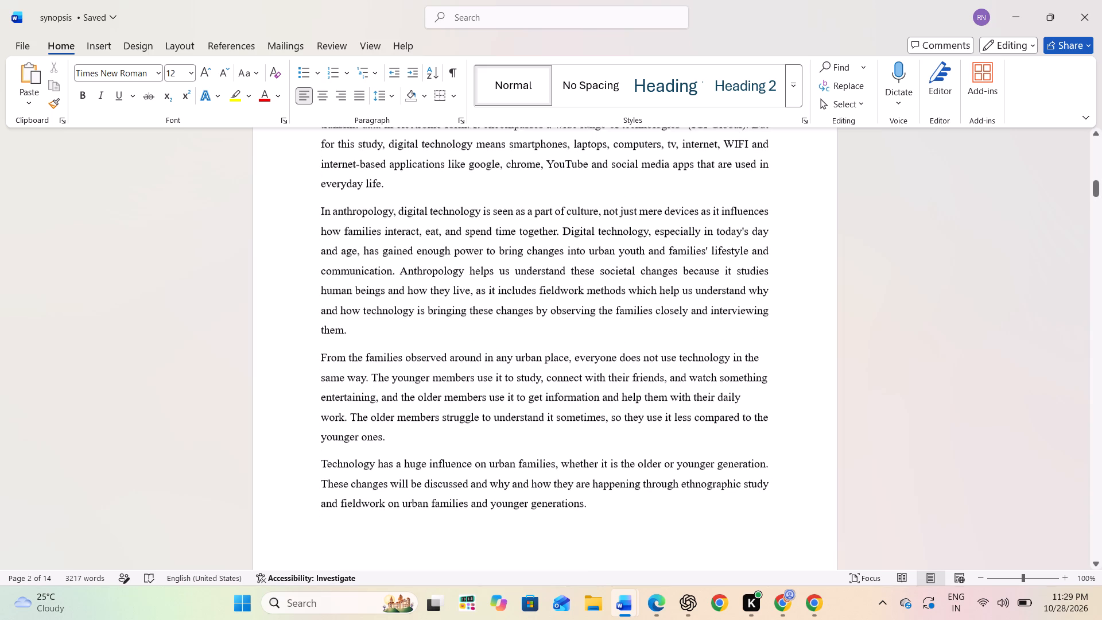
scroll(437, 242, "down", 1)
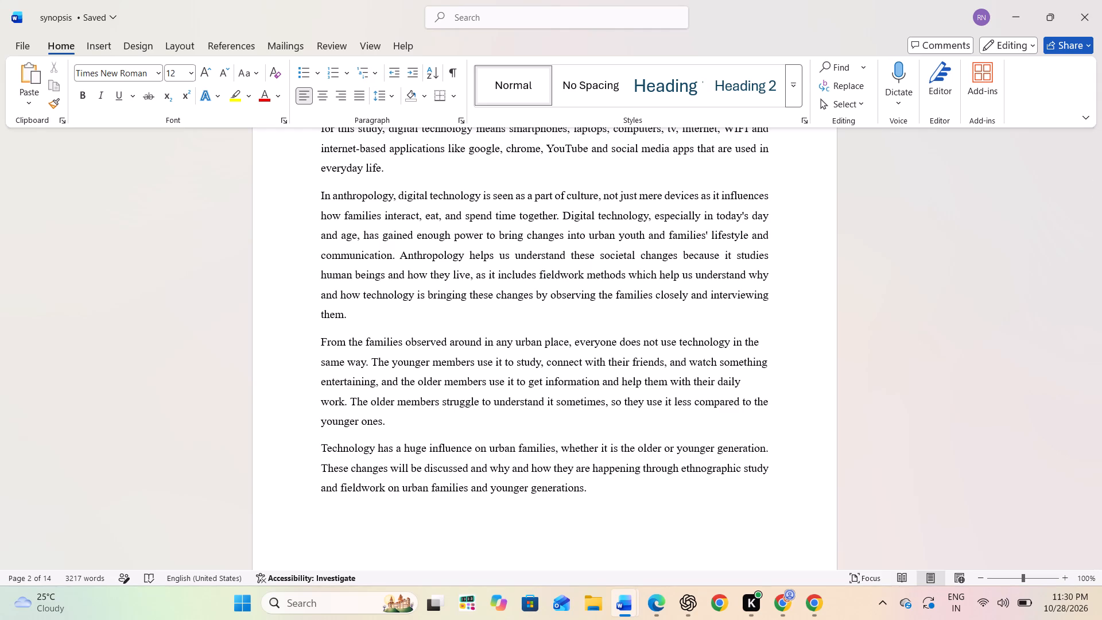
scroll(437, 242, "down", 1)
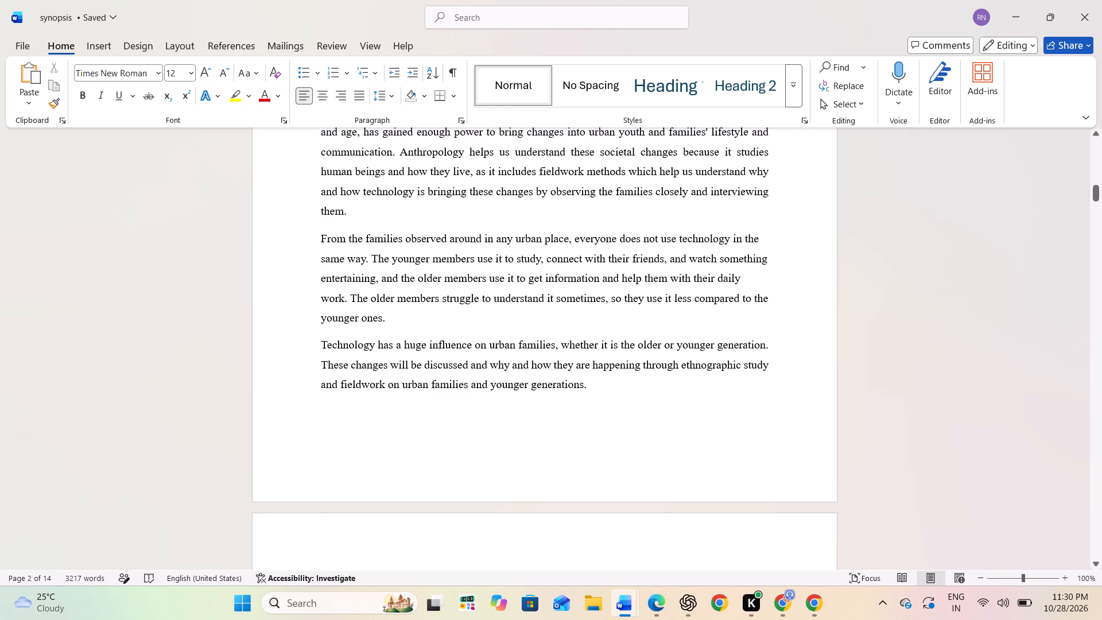
scroll(437, 242, "down", 1)
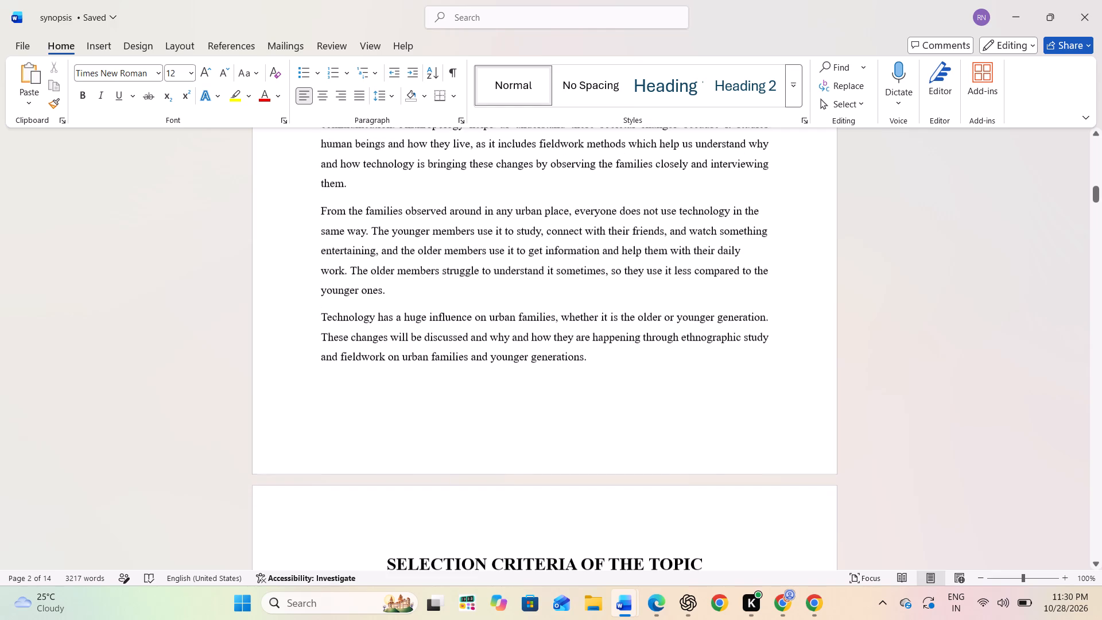
scroll(437, 242, "down", 1)
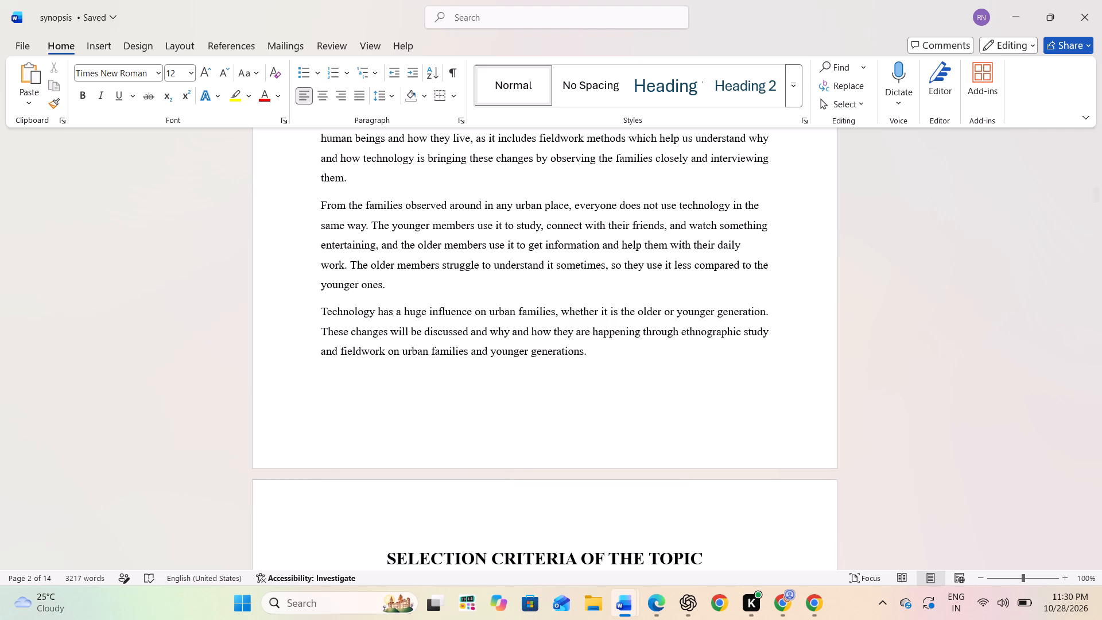
scroll(437, 242, "down", 1)
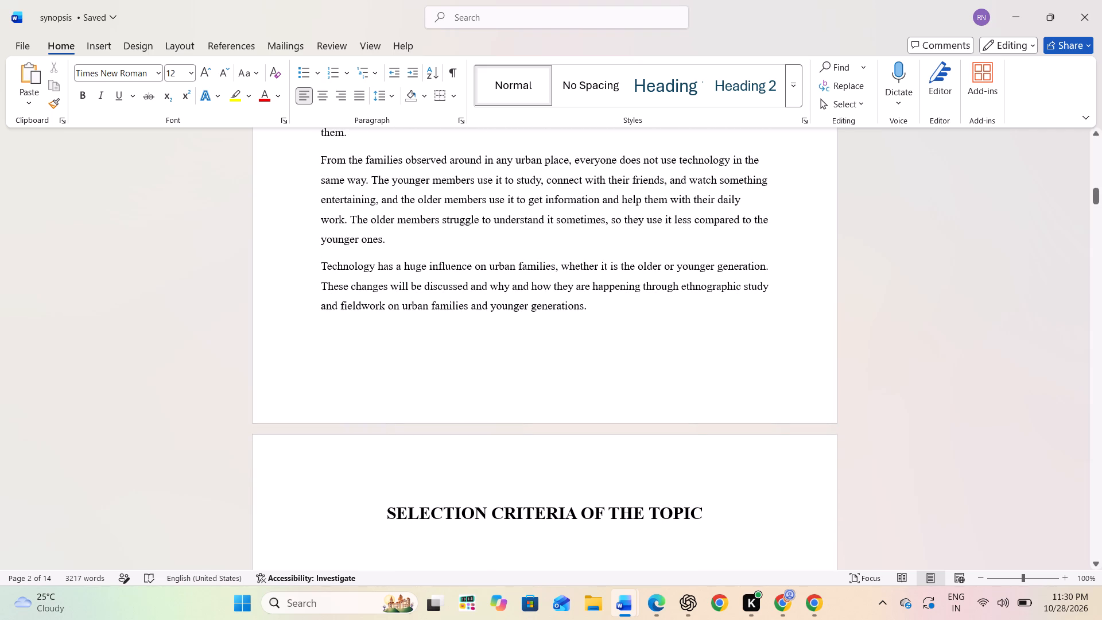
Delete the sentence about older members struggling to understand technology from the introduction, ending the paragraph with a period after "daily work".
left_click_drag(348, 221, 393, 239)
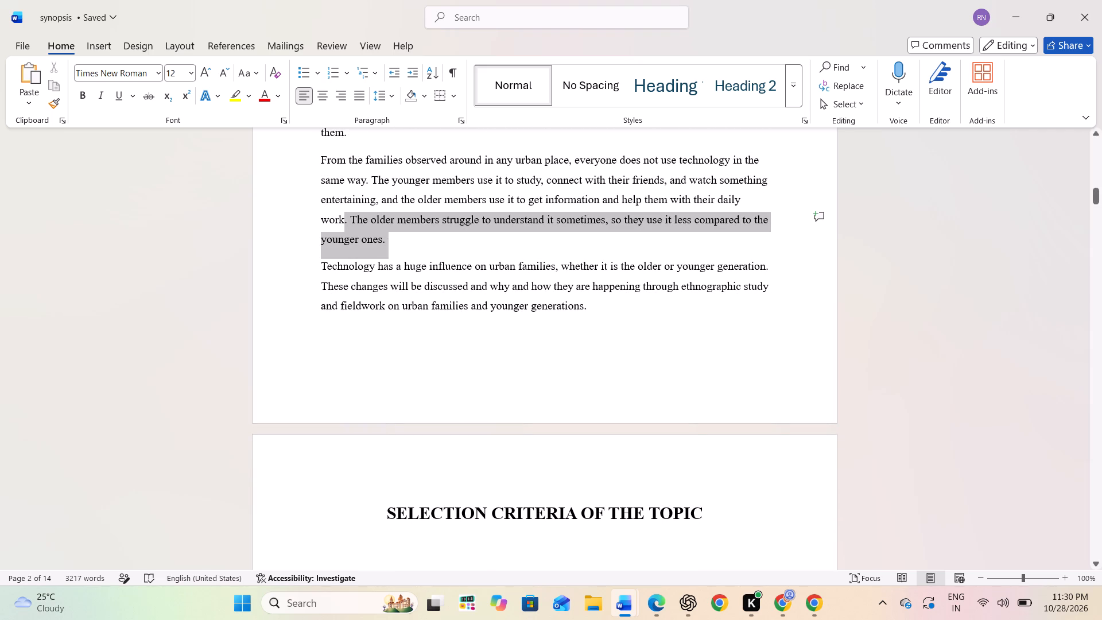
left_click_drag(393, 239, 402, 243)
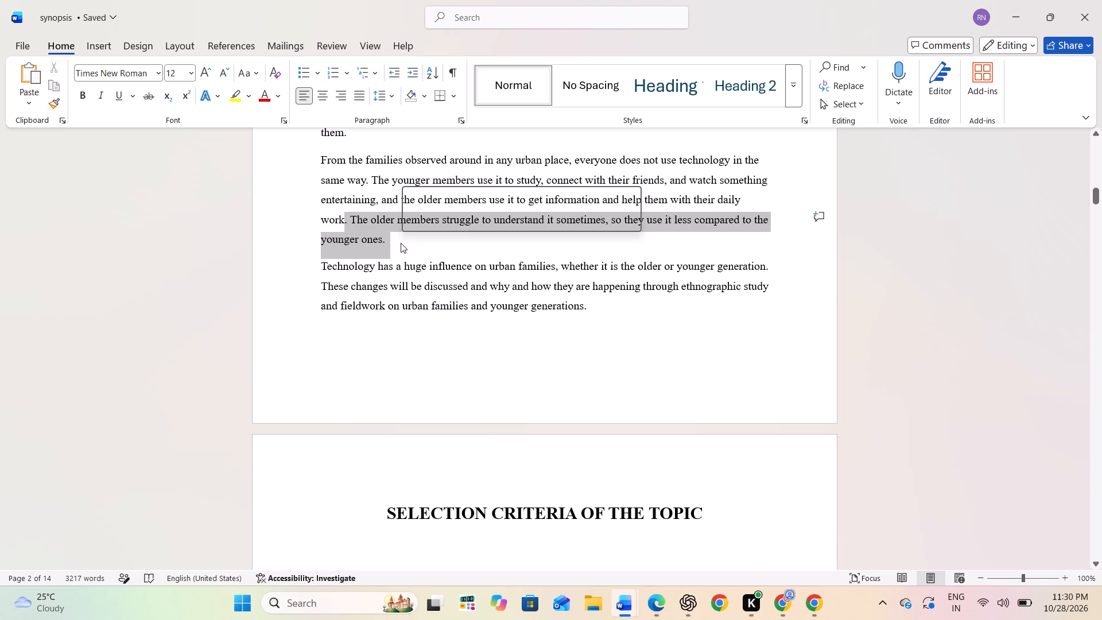
key("Delete")
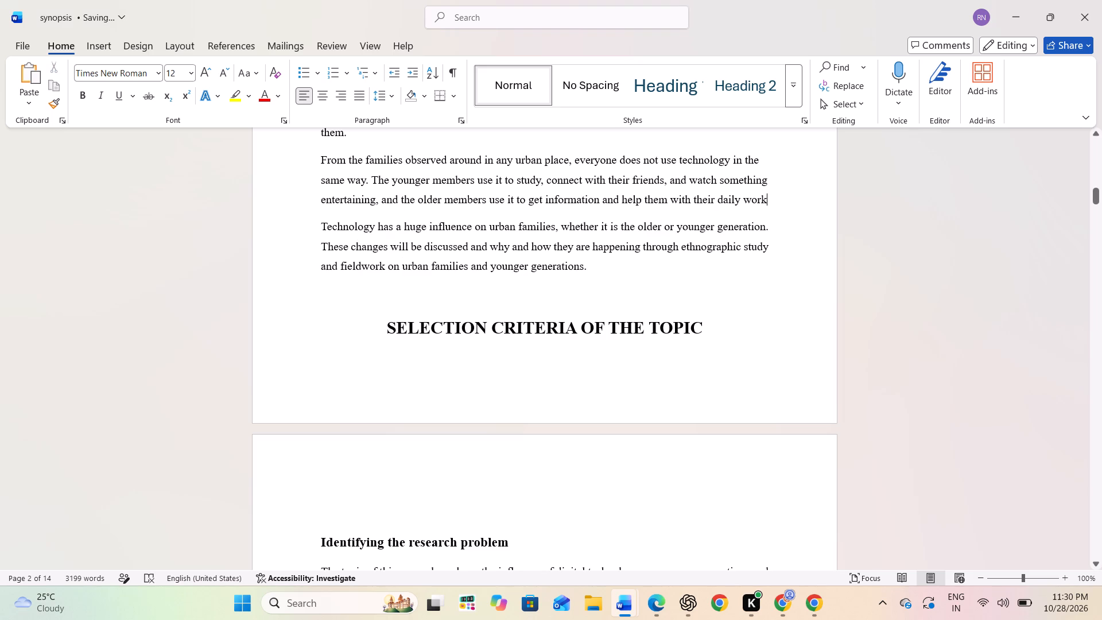
key("period")
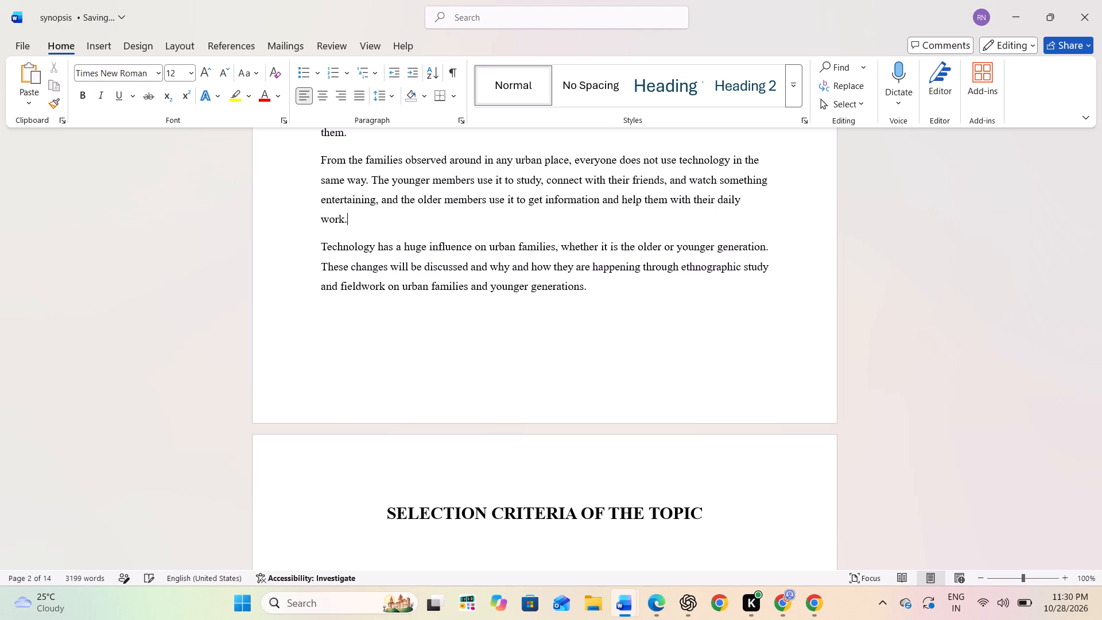
Review the Selection Criteria of the Topic page, reading the paragraphs under "Identifying the research problem".
scroll(707, 307, "down", 1)
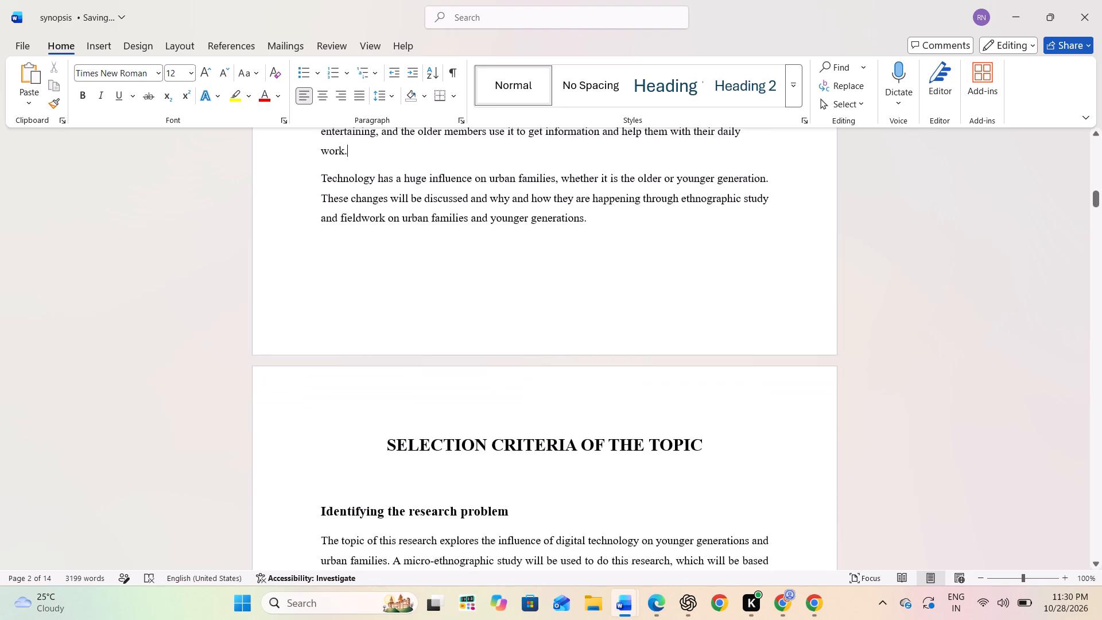
scroll(707, 307, "down", 2)
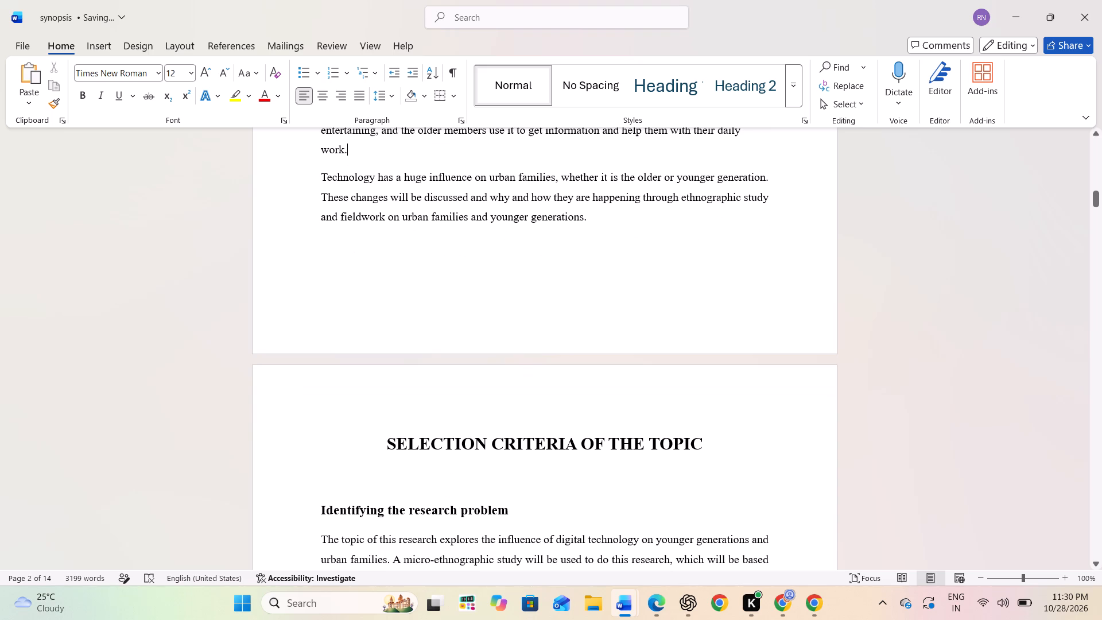
scroll(707, 307, "down", 1)
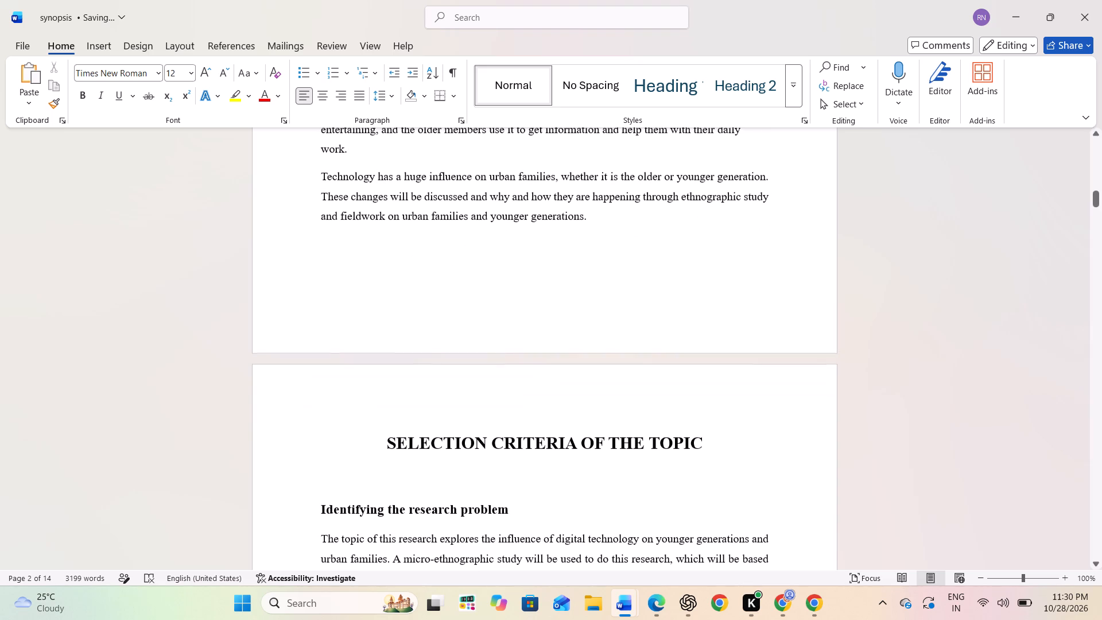
scroll(707, 307, "down", 1)
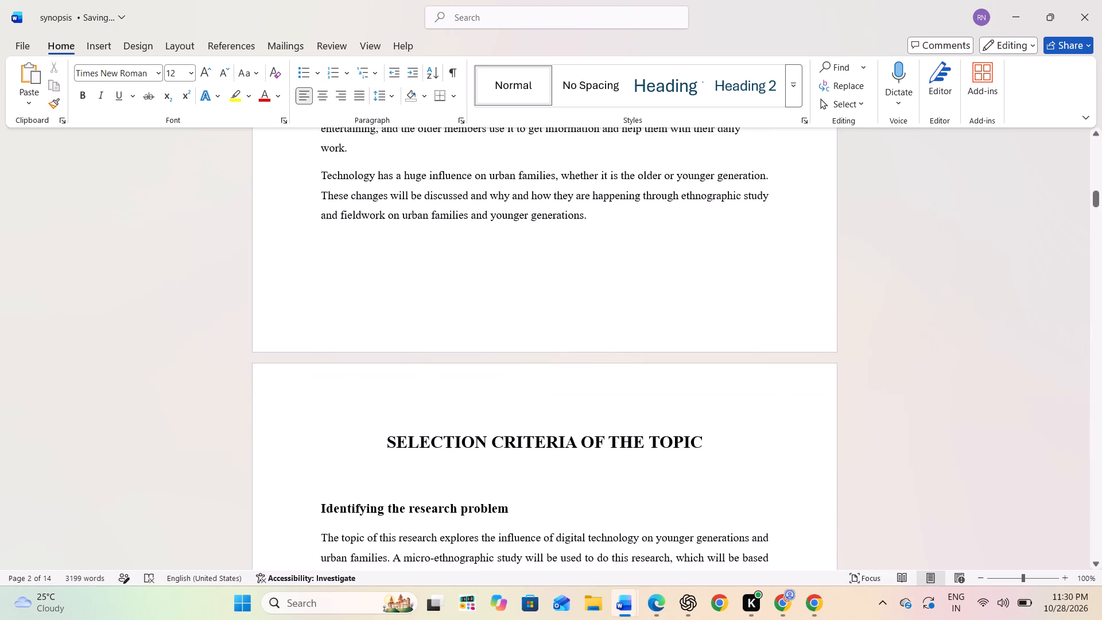
scroll(707, 307, "down", 3)
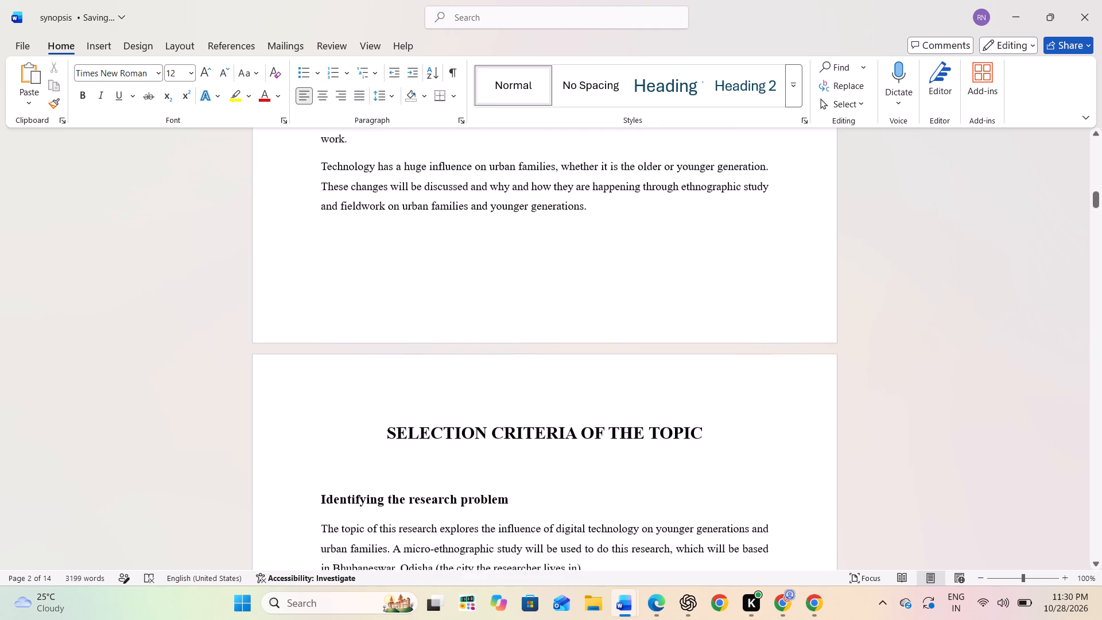
scroll(707, 307, "down", 2)
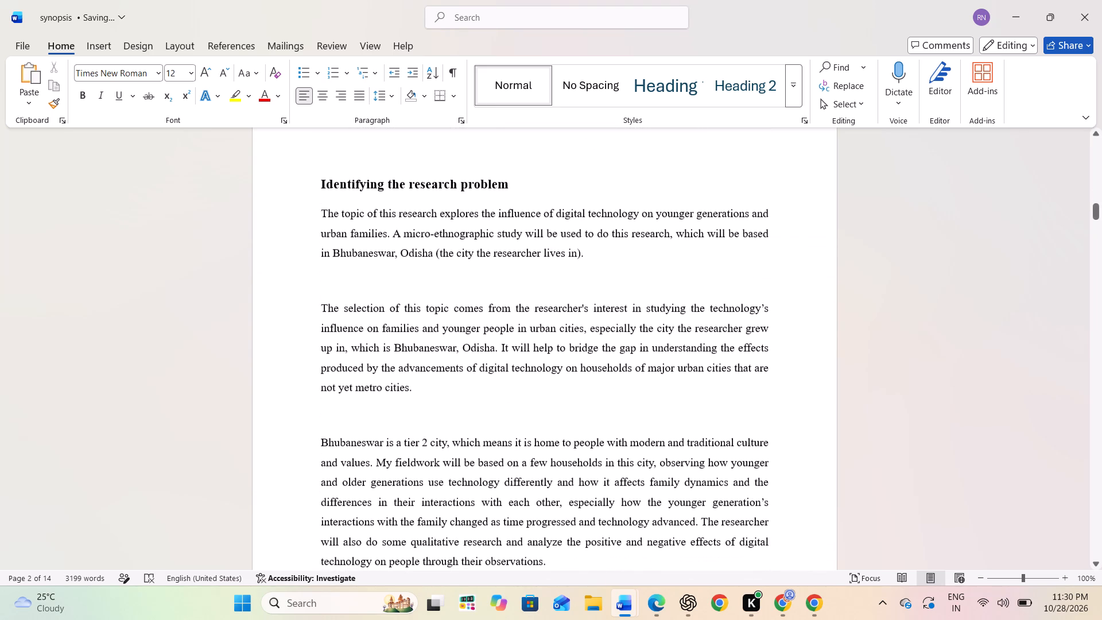
scroll(707, 307, "down", 1)
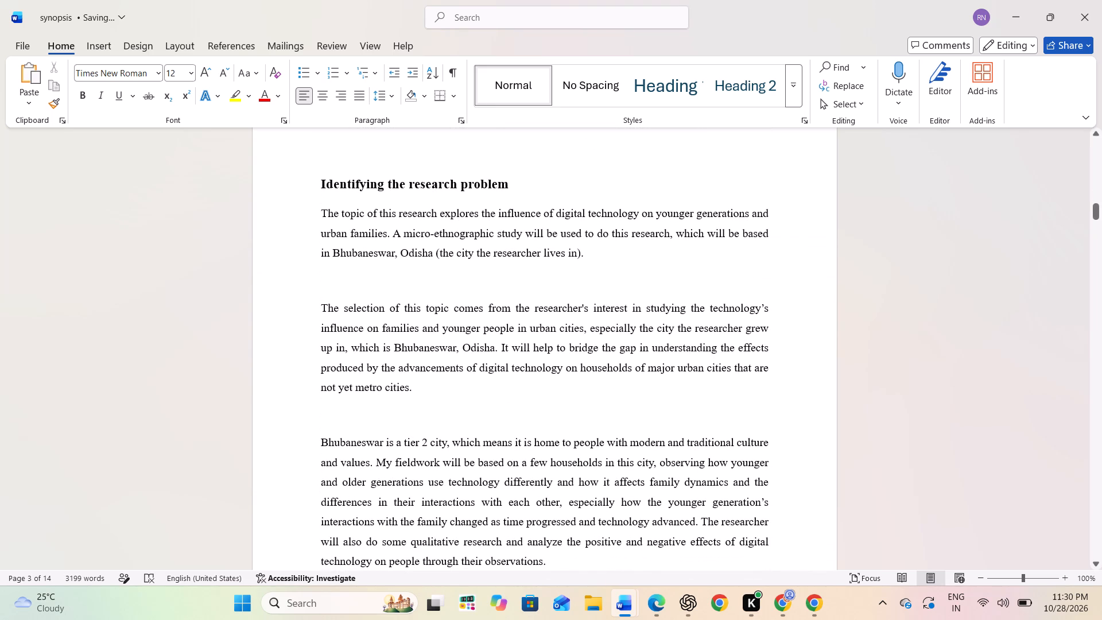
scroll(707, 307, "down", 1)
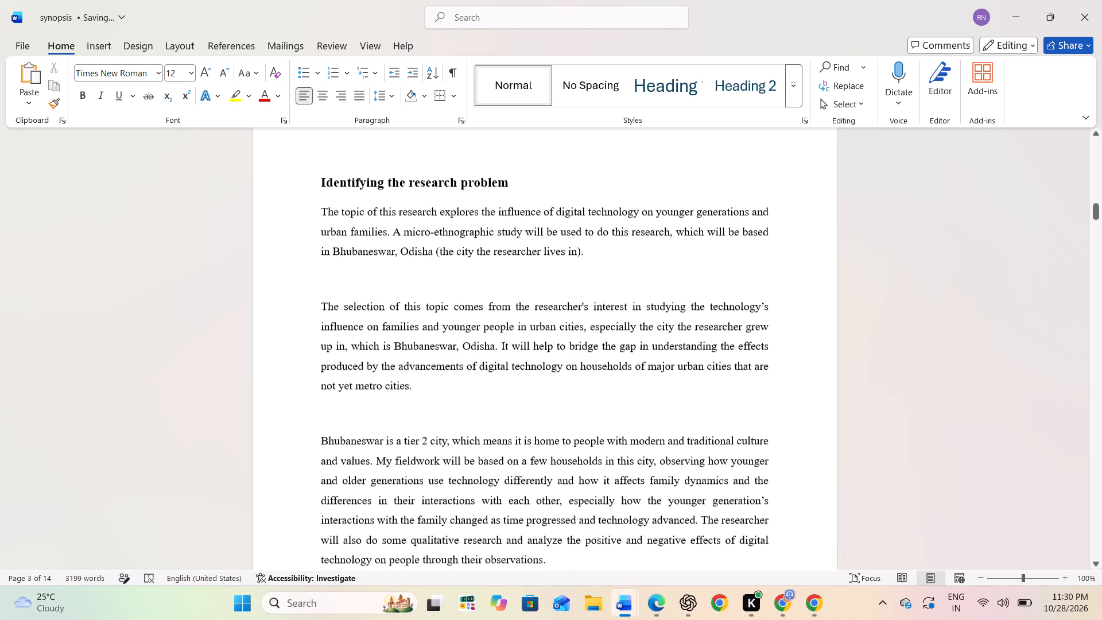
scroll(707, 307, "down", 2)
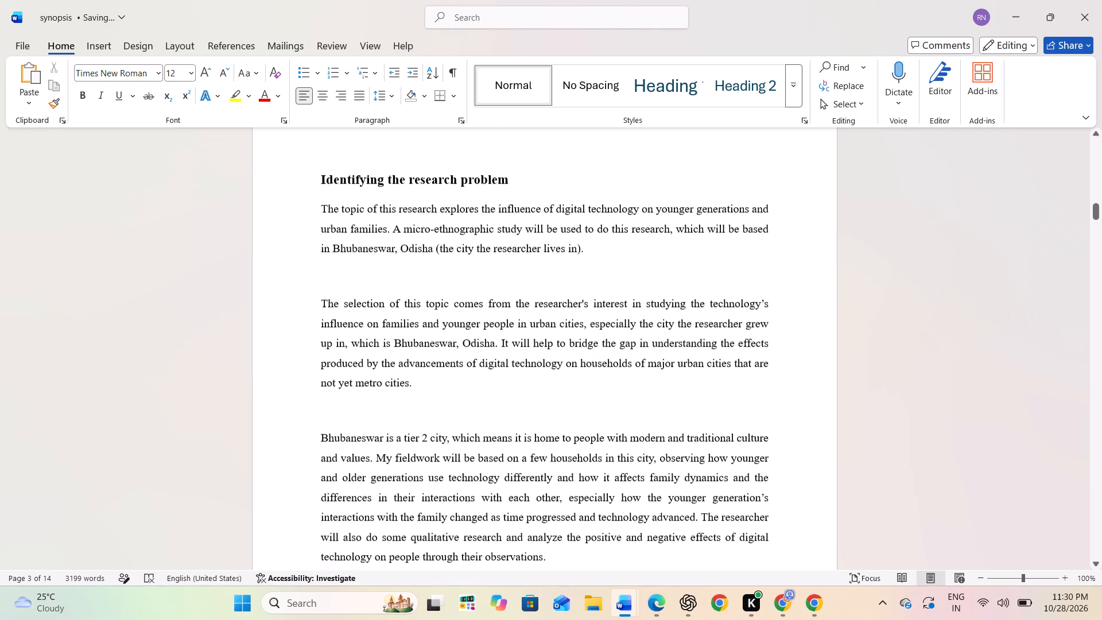
scroll(707, 307, "down", 1)
scroll(707, 307, "up", 1)
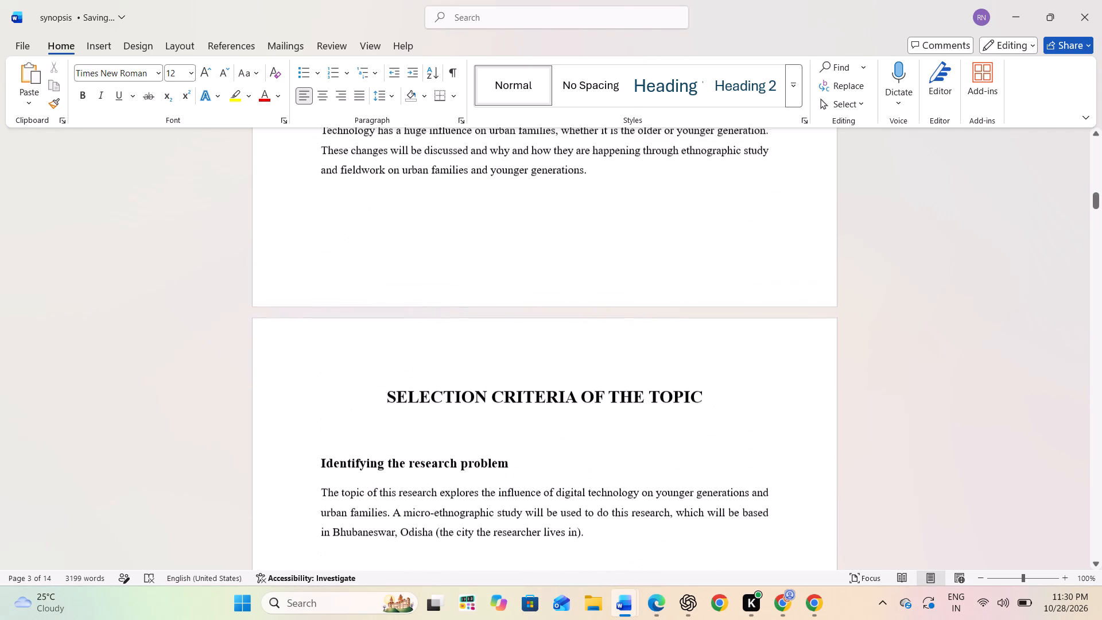
scroll(707, 307, "up", 1)
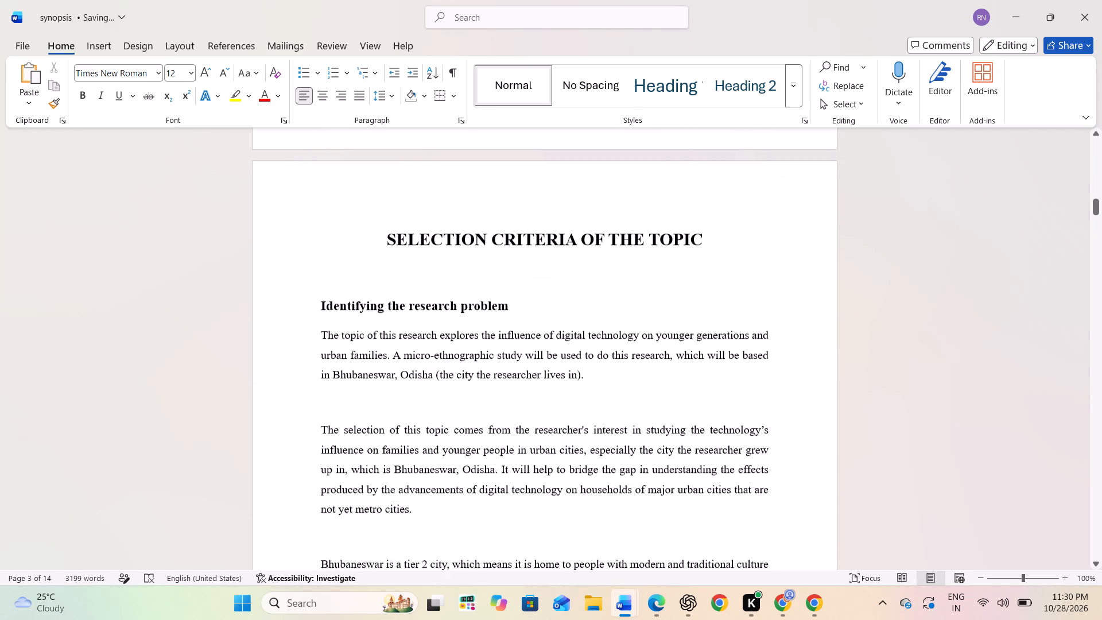
scroll(707, 307, "down", 2)
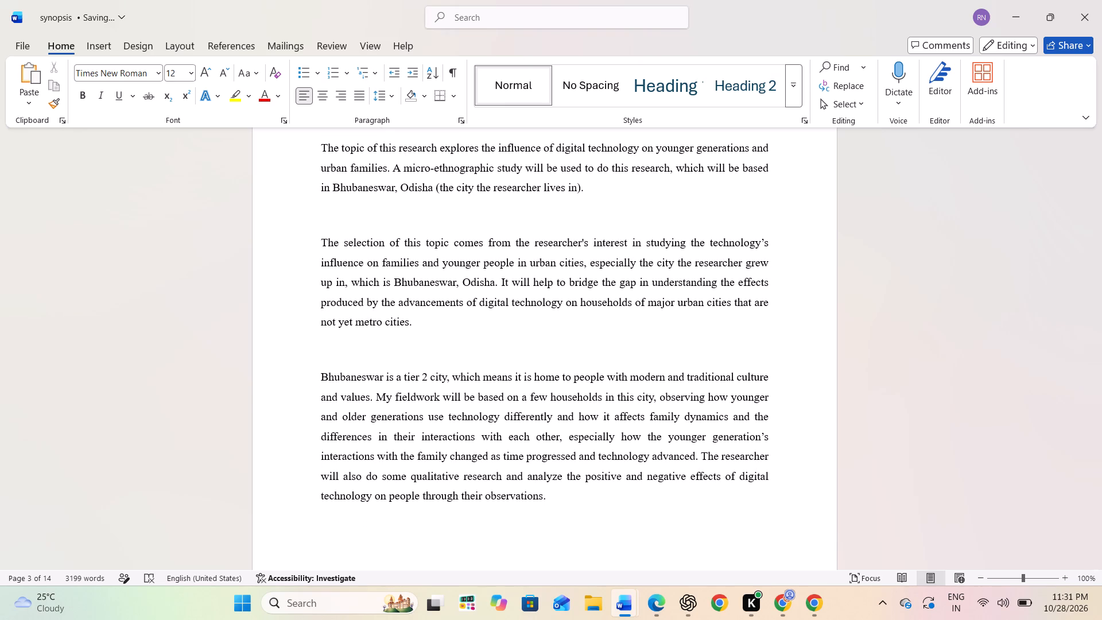
scroll(707, 307, "down", 1)
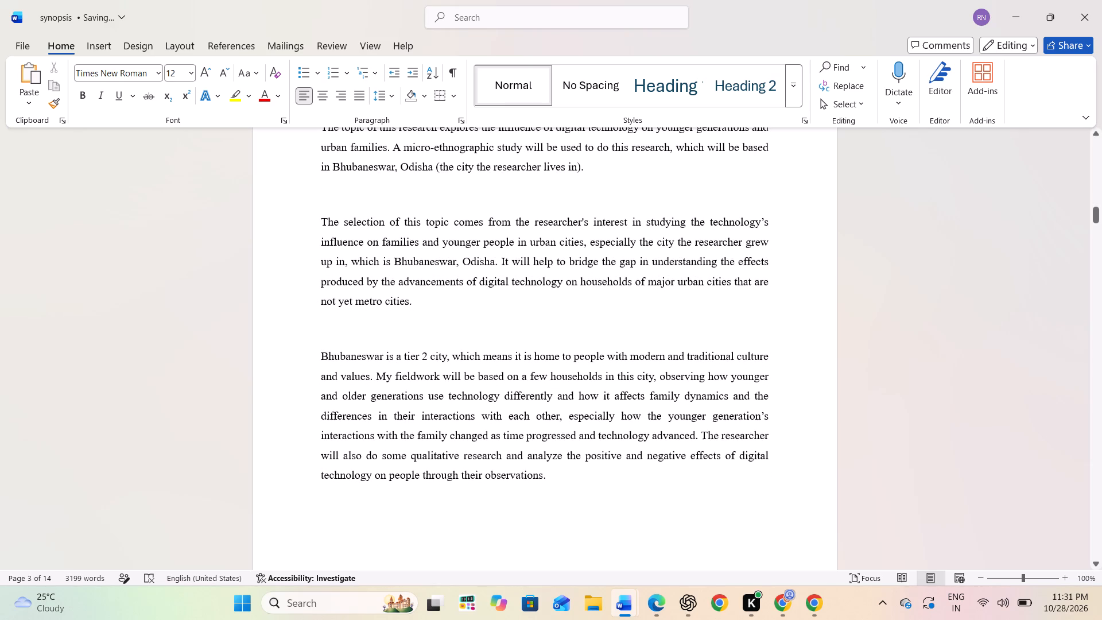
scroll(707, 307, "down", 1)
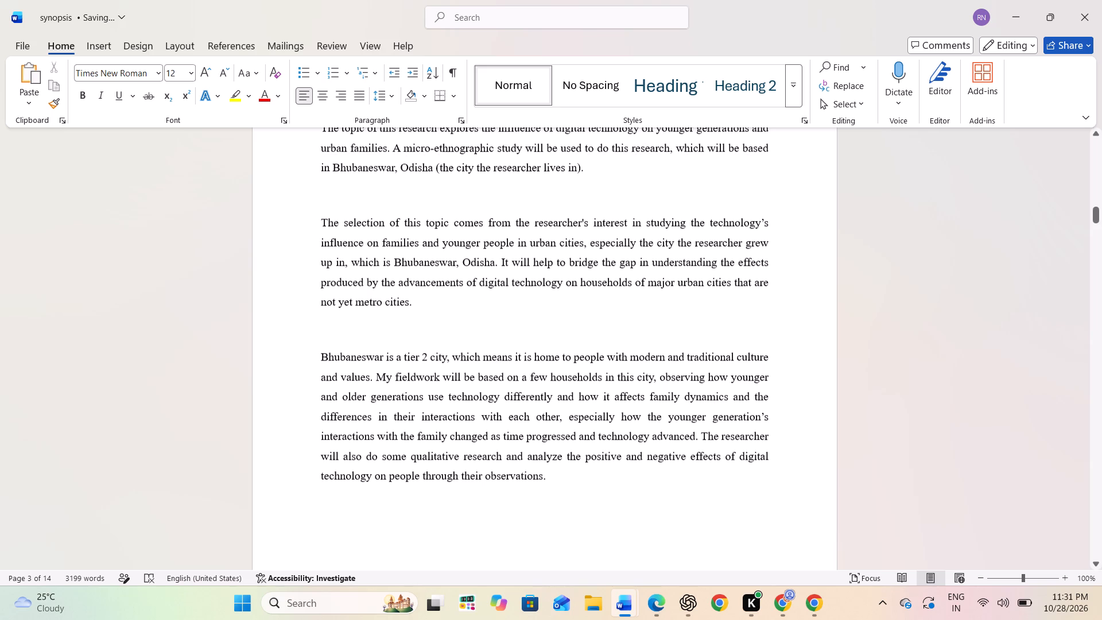
Correct the flagged possessive in the first paragraph of Universe and Unit of study to "generation's".
scroll(707, 307, "down", 3)
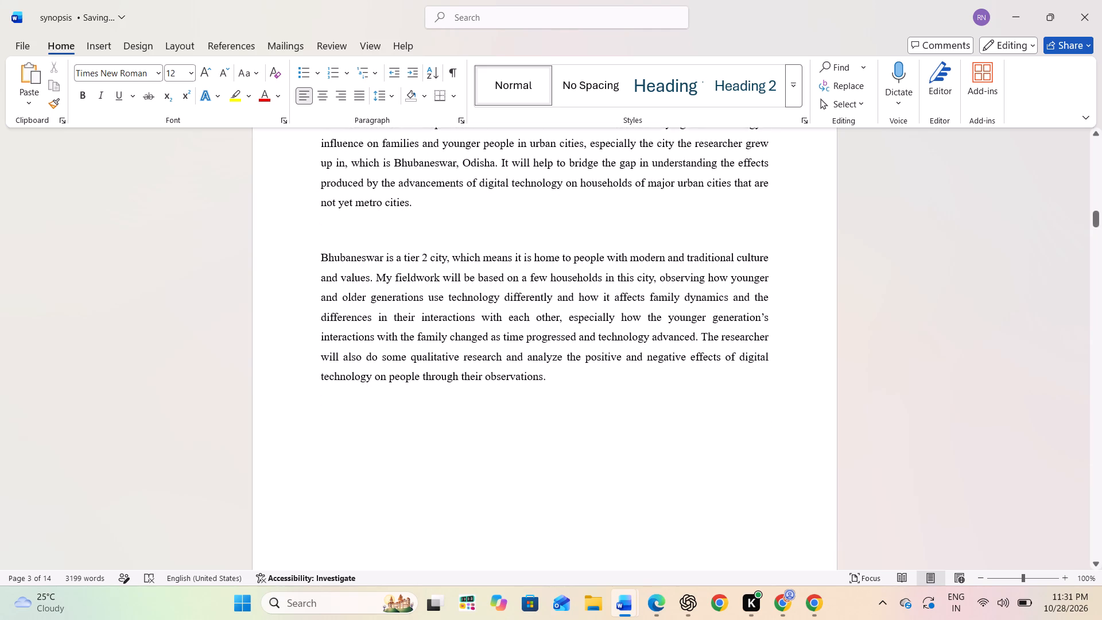
scroll(707, 307, "down", 3)
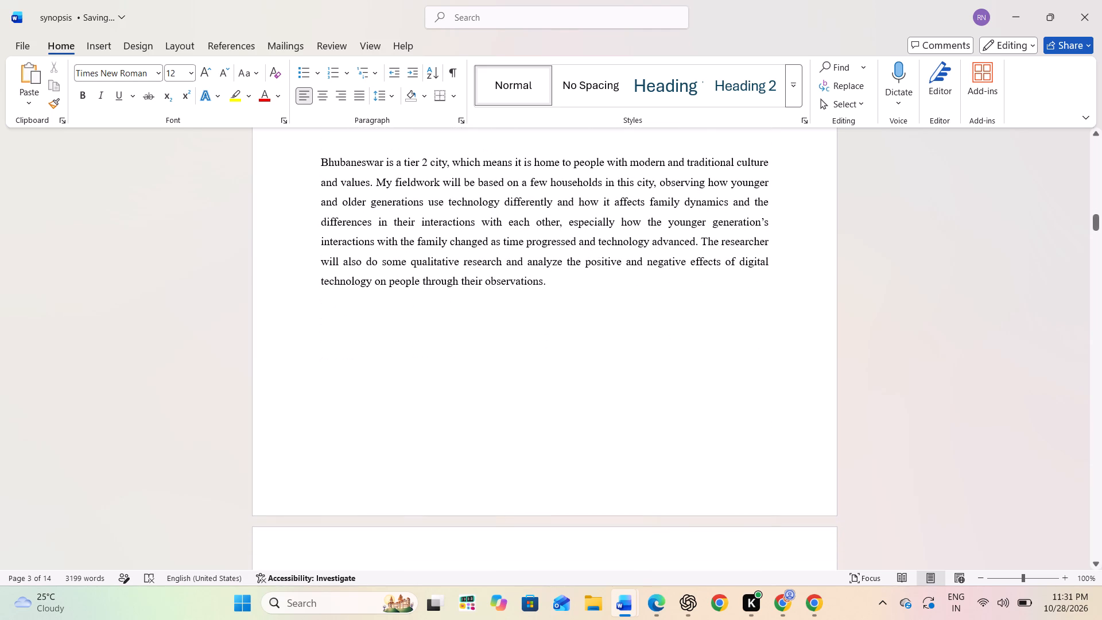
scroll(707, 307, "down", 3)
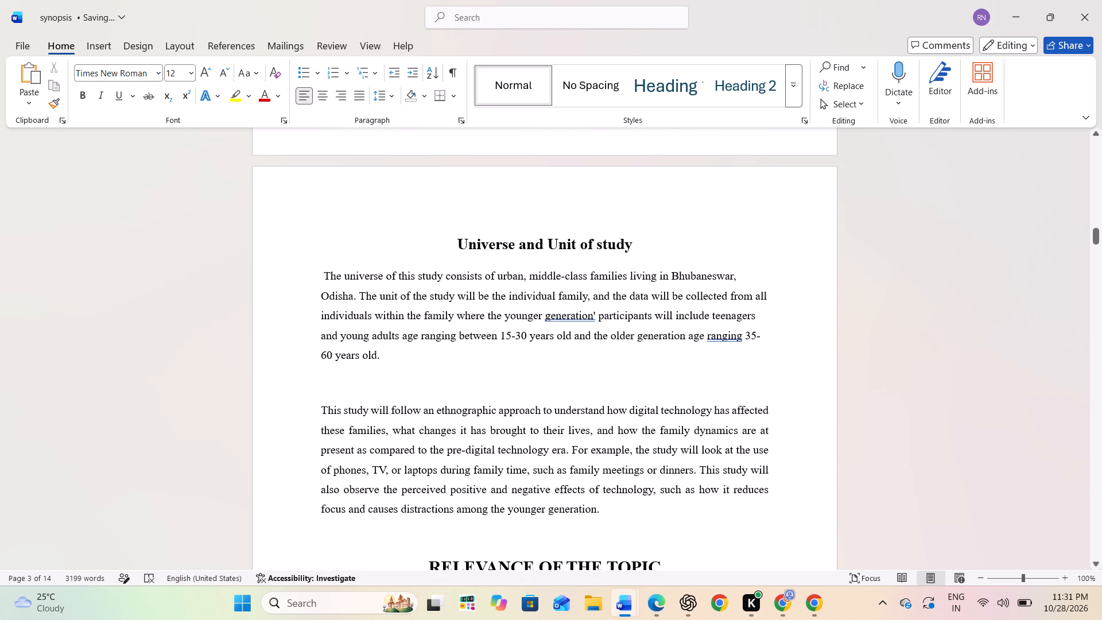
left_click(572, 316)
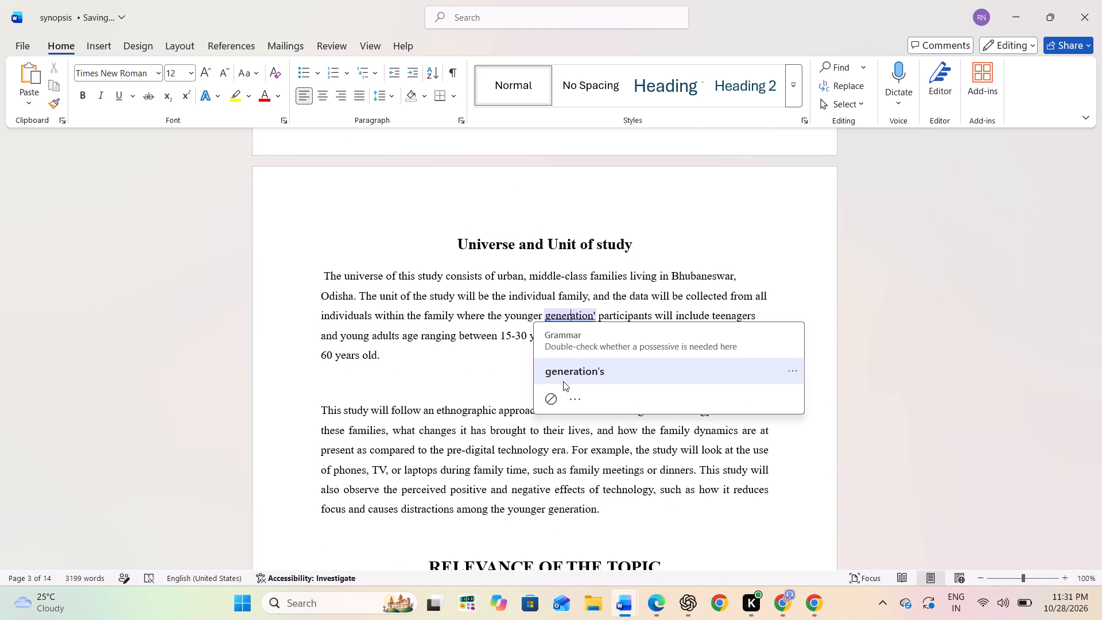
left_click(565, 377)
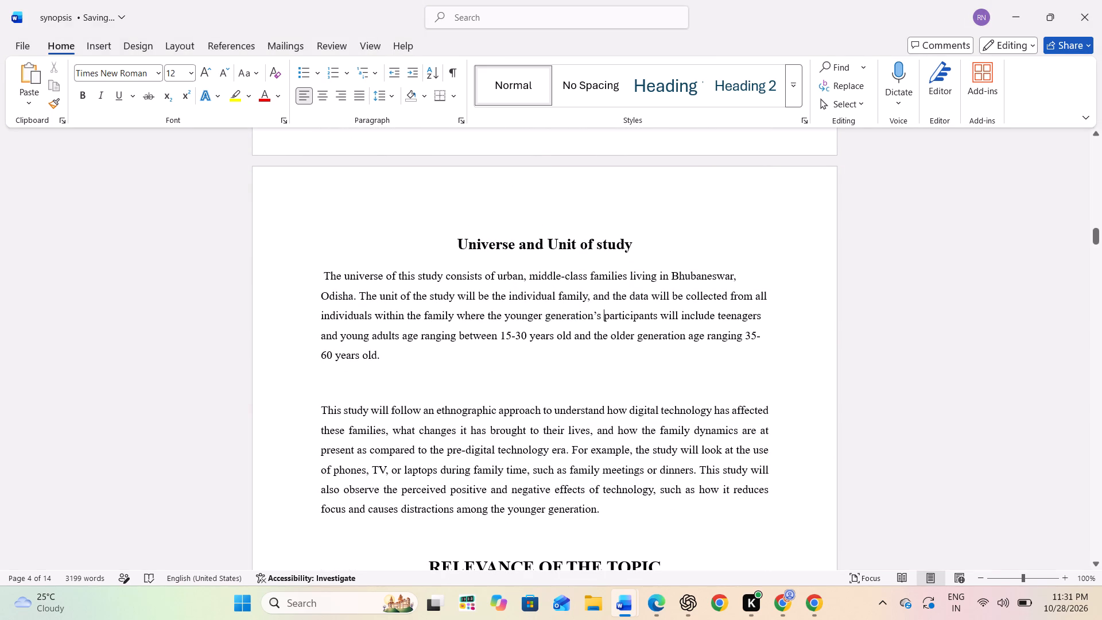
Delete "follow an ethnographic approach to" from the second Universe and Unit of study paragraph so it begins "This study will understand how".
scroll(628, 376, "down", 2)
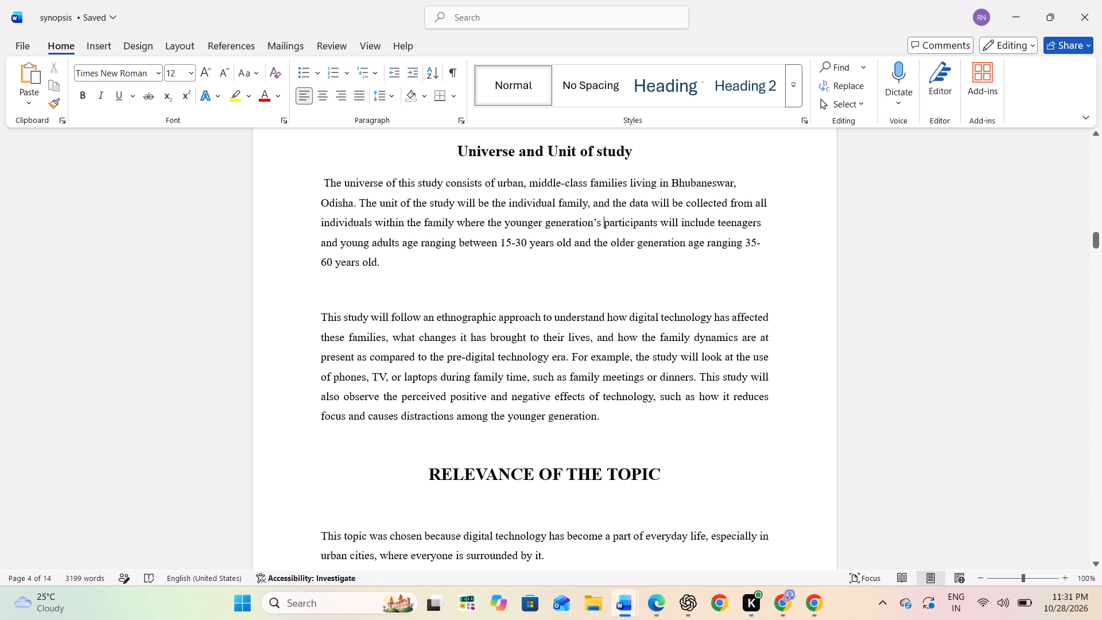
left_click(553, 316)
key("BackSpace")
key("BackSpace")
key("BackSpace")
key("BackSpace")
key("BackSpace")
key("BackSpace")
key("BackSpace")
key("BackSpace")
key("BackSpace")
key("BackSpace")
key("BackSpace")
key("BackSpace")
key("BackSpace")
key("BackSpace")
key("BackSpace")
key("BackSpace")
key("BackSpace")
key("BackSpace")
key("BackSpace")
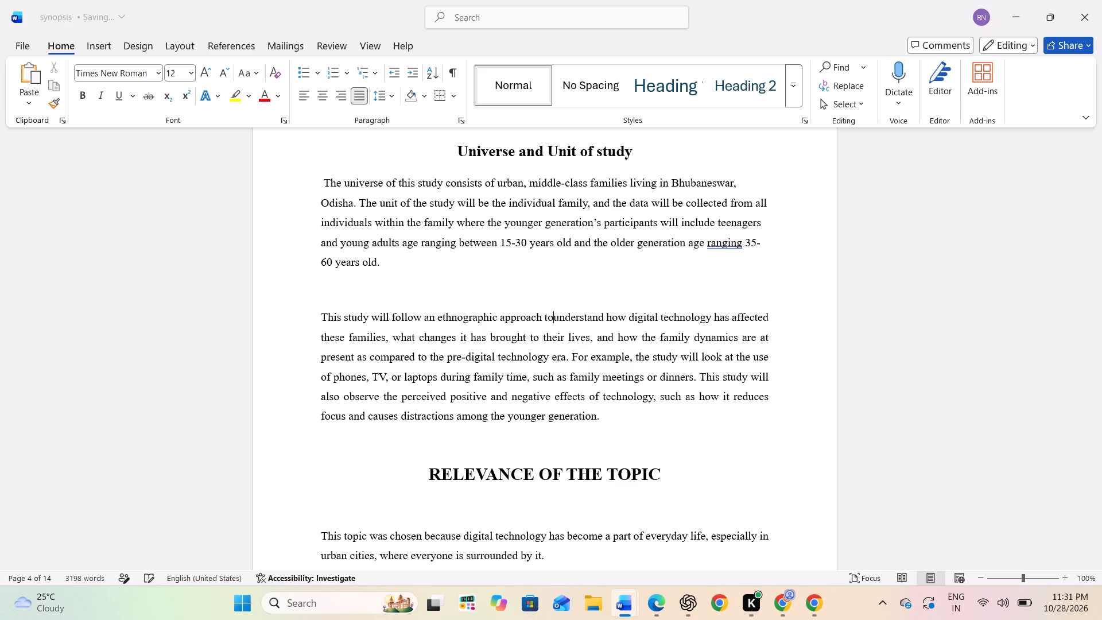
key("BackSpace")
key("BackSpace")
key("BackSpace")
key("BackSpace")
key("BackSpace")
key("BackSpace")
key("BackSpace")
key("BackSpace")
key("BackSpace")
key("BackSpace")
key("BackSpace")
key("BackSpace")
key("BackSpace")
key("BackSpace")
key("BackSpace")
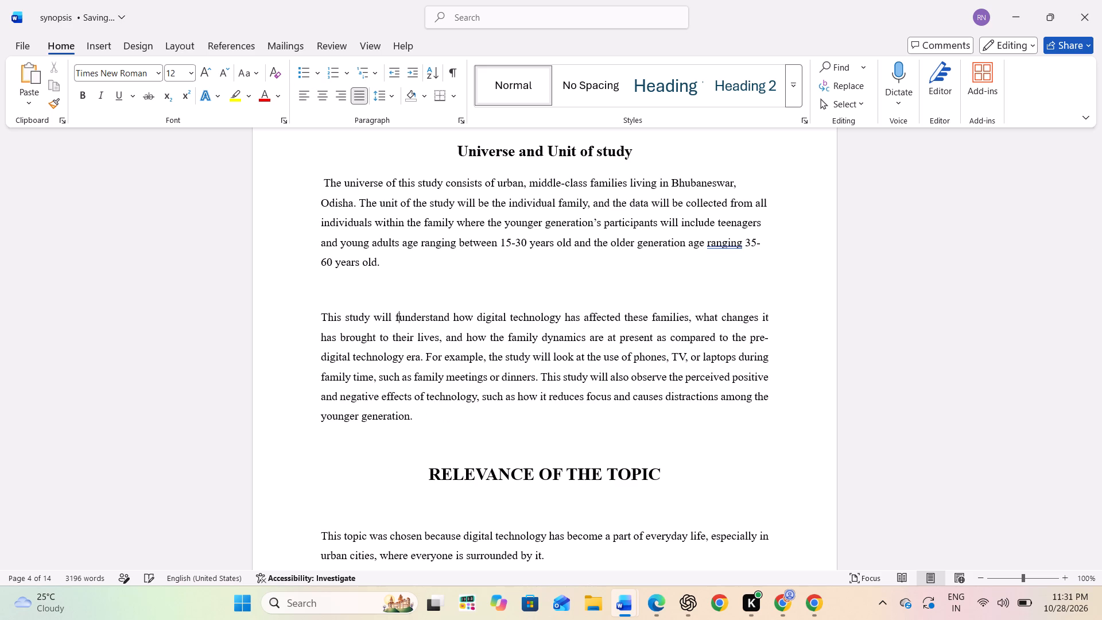
key("BackSpace")
key("BackSpace")
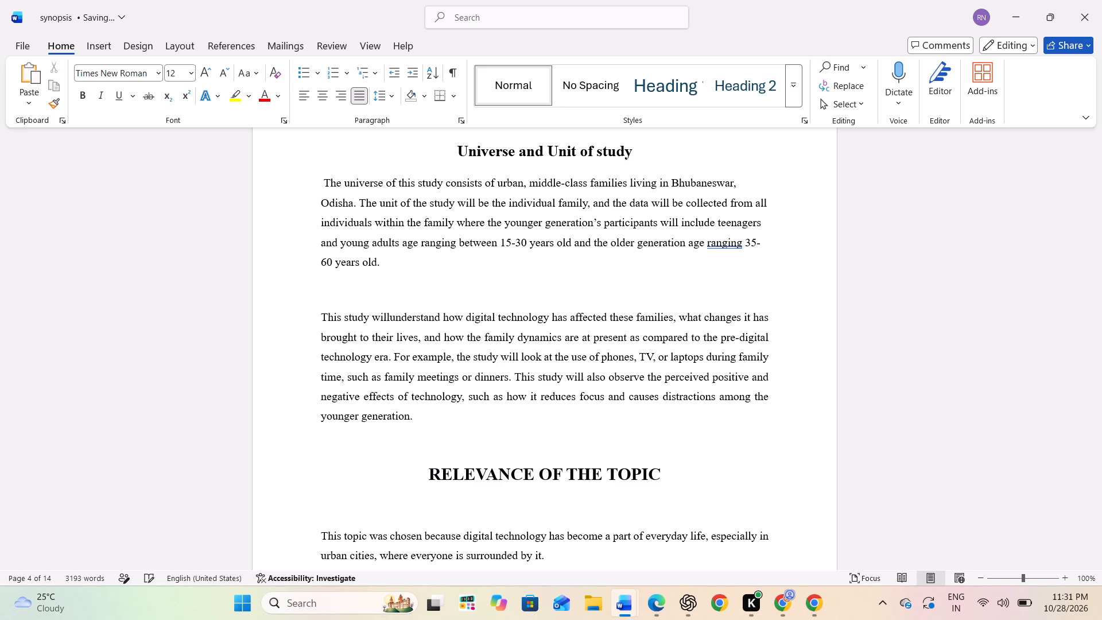
key("space")
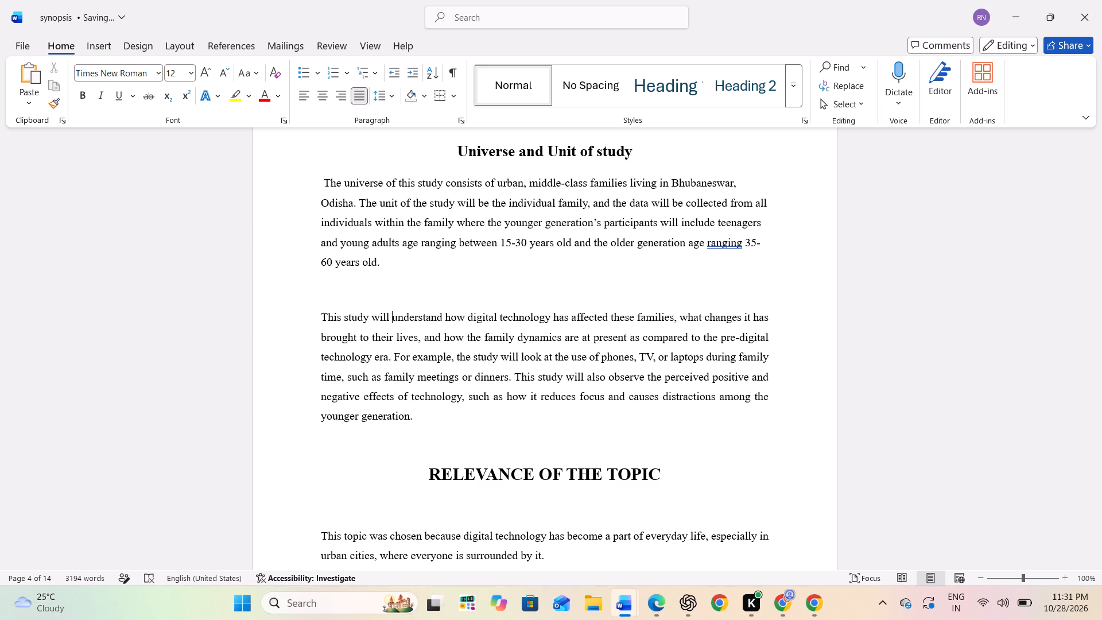
key("r")
key("BackSpace")
key("BackSpace")
key("space")
key("BackSpace")
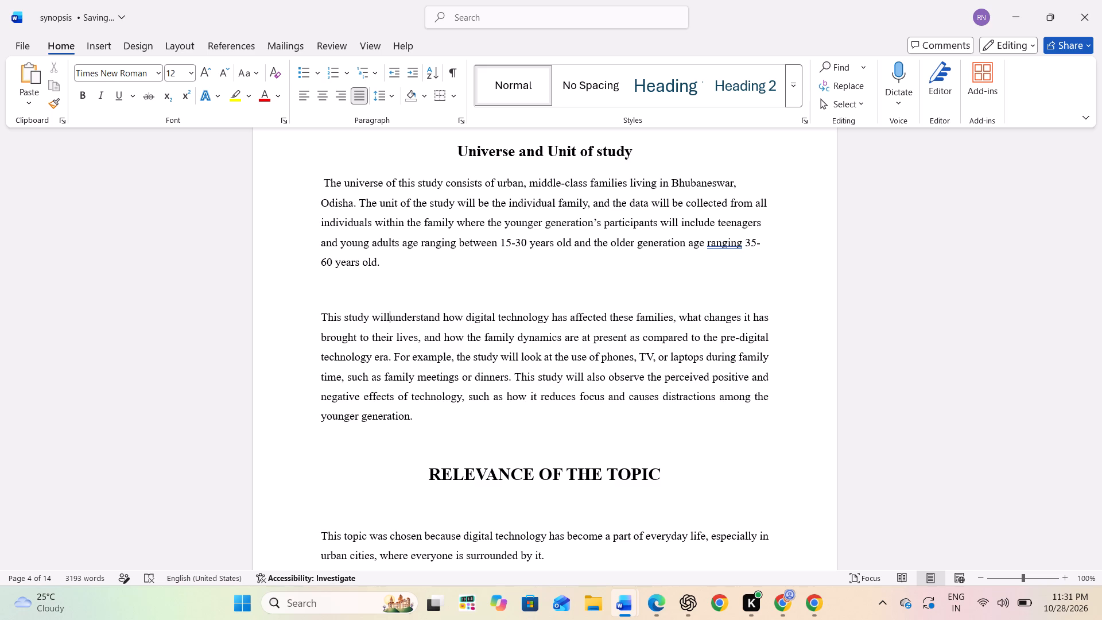
key("space")
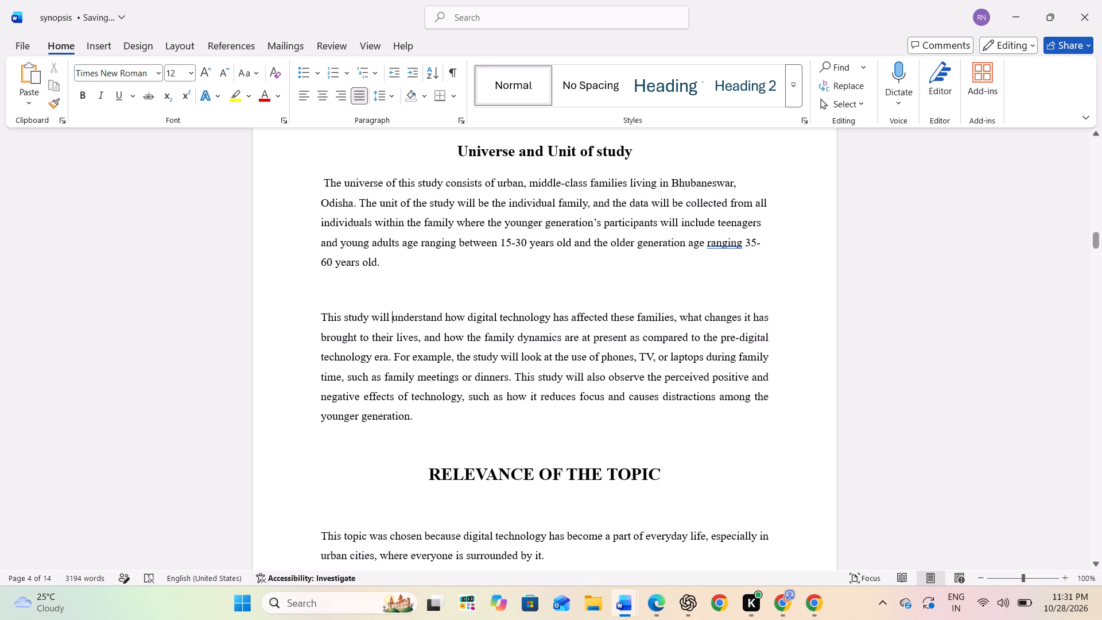
Accept the grammar suggestion "ranged" for the flagged word before the older generation's age range in Universe and Unit of study.
scroll(768, 323, "down", 1)
left_click(730, 196)
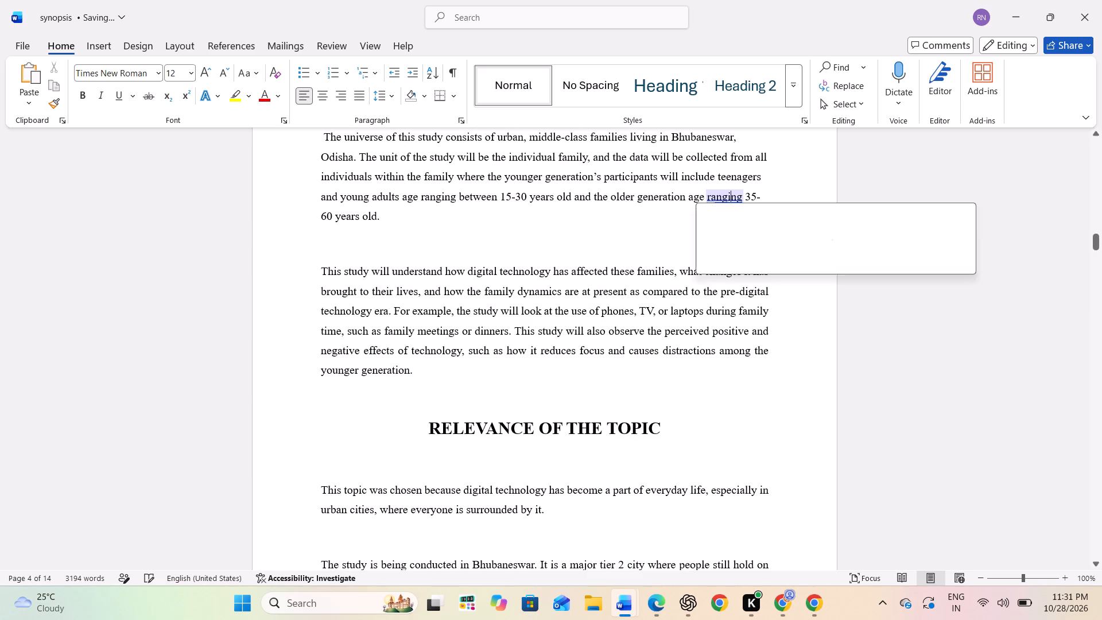
left_click(713, 253)
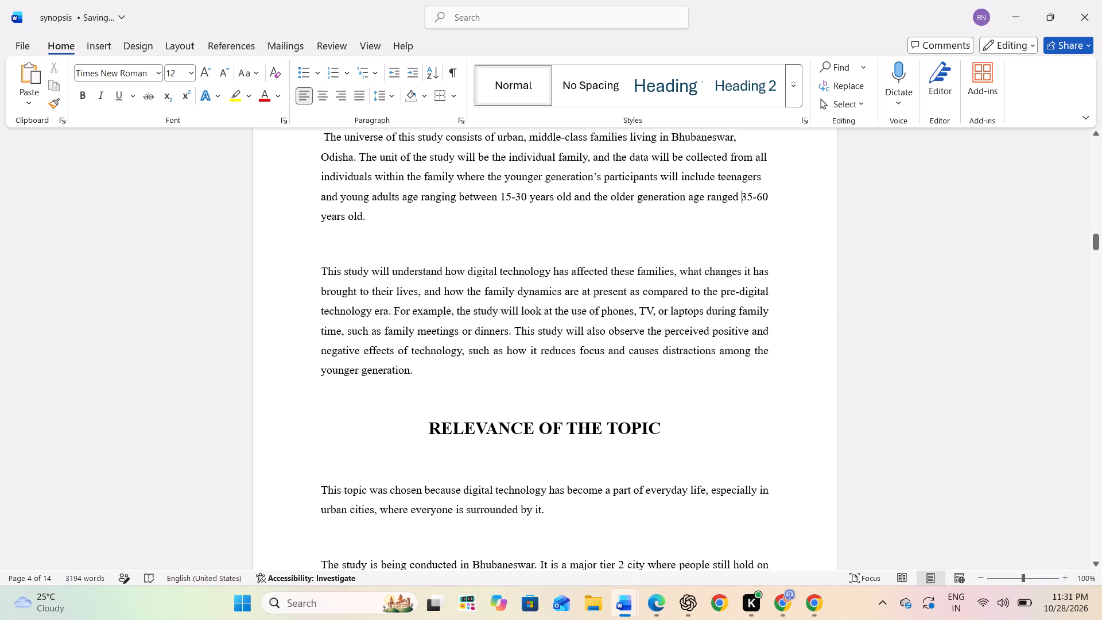
Remove the blank line between the RELEVANCE OF THE TOPIC heading and its first paragraph.
scroll(753, 243, "down", 1)
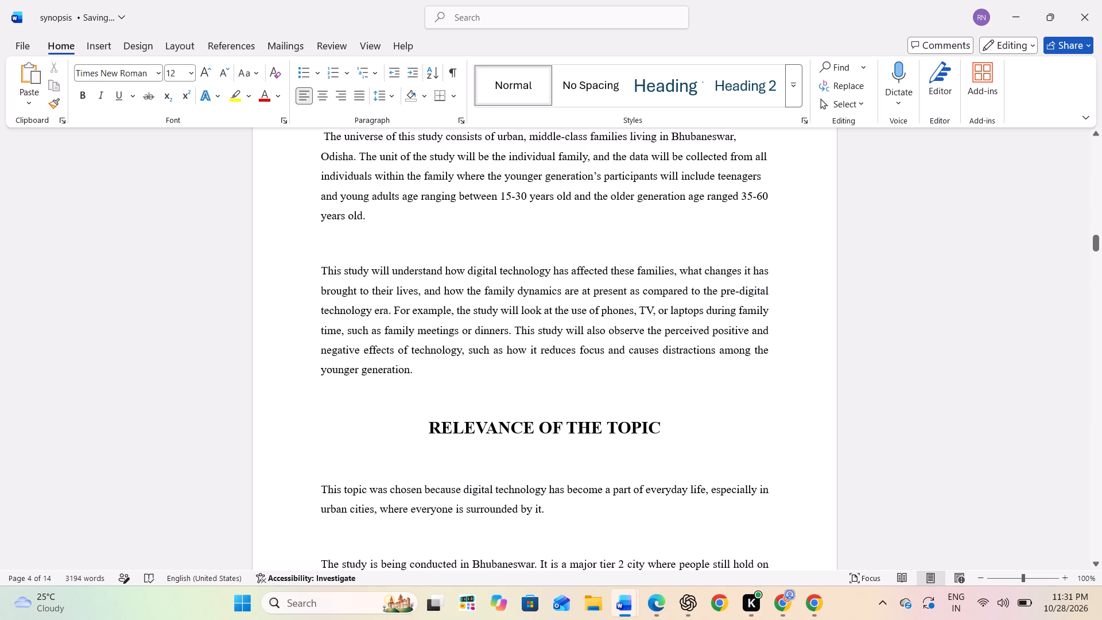
scroll(753, 243, "down", 1)
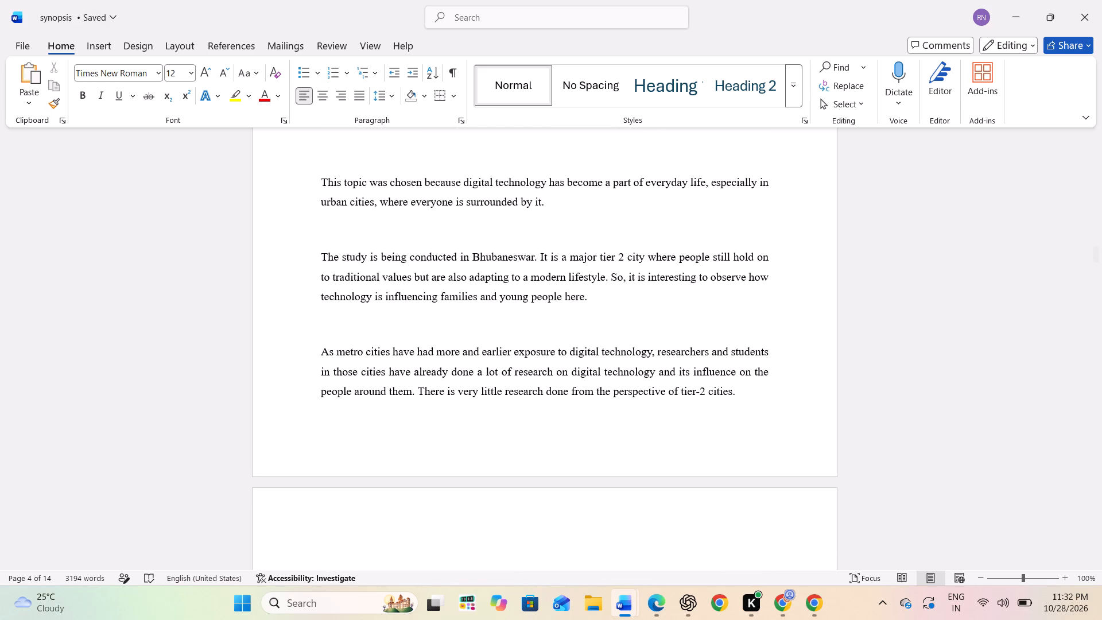
scroll(434, 296, "up", 1)
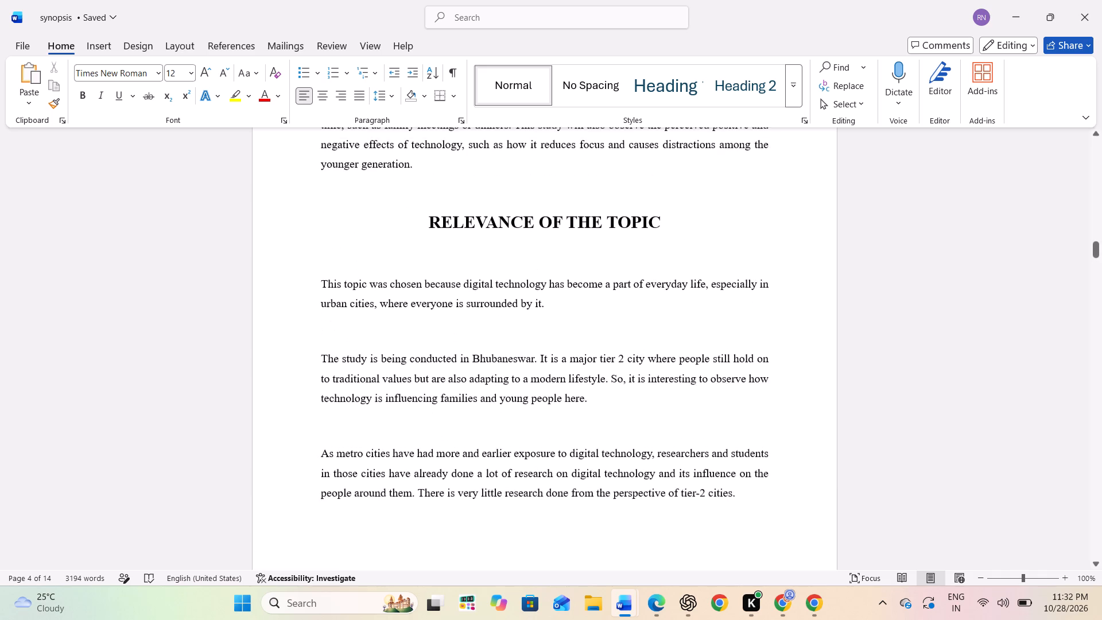
scroll(434, 296, "up", 1)
left_click(320, 368)
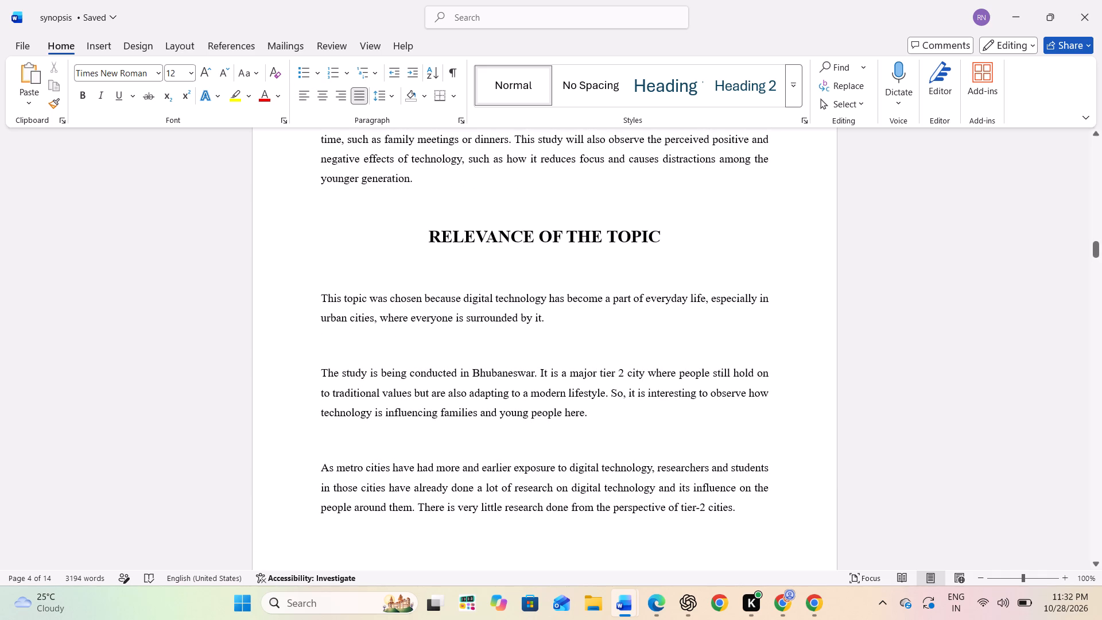
left_click(321, 292)
key("BackSpace")
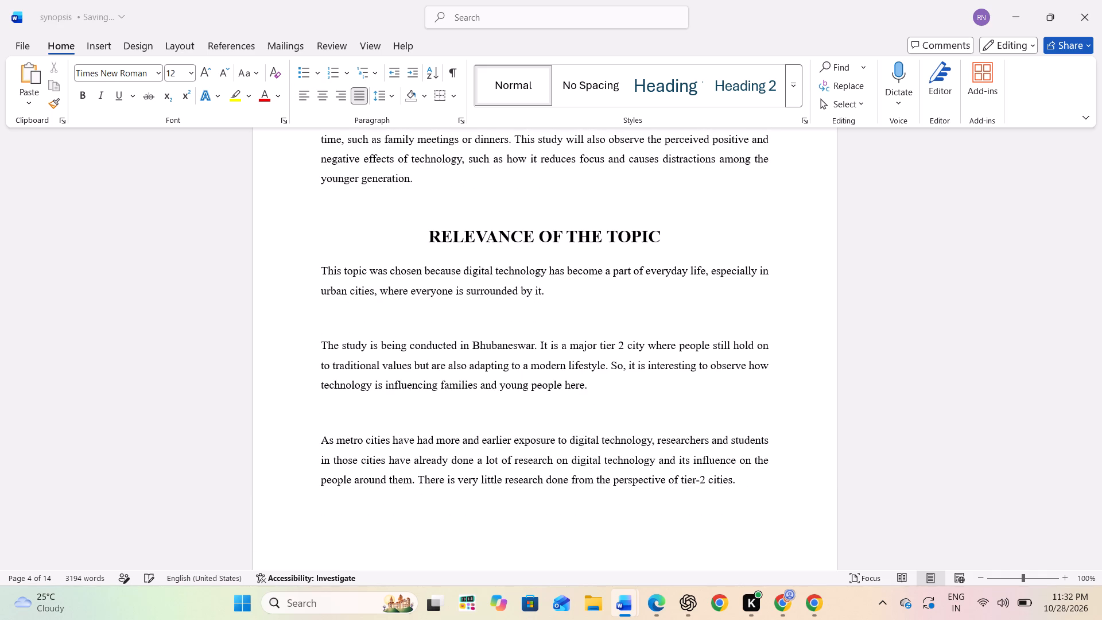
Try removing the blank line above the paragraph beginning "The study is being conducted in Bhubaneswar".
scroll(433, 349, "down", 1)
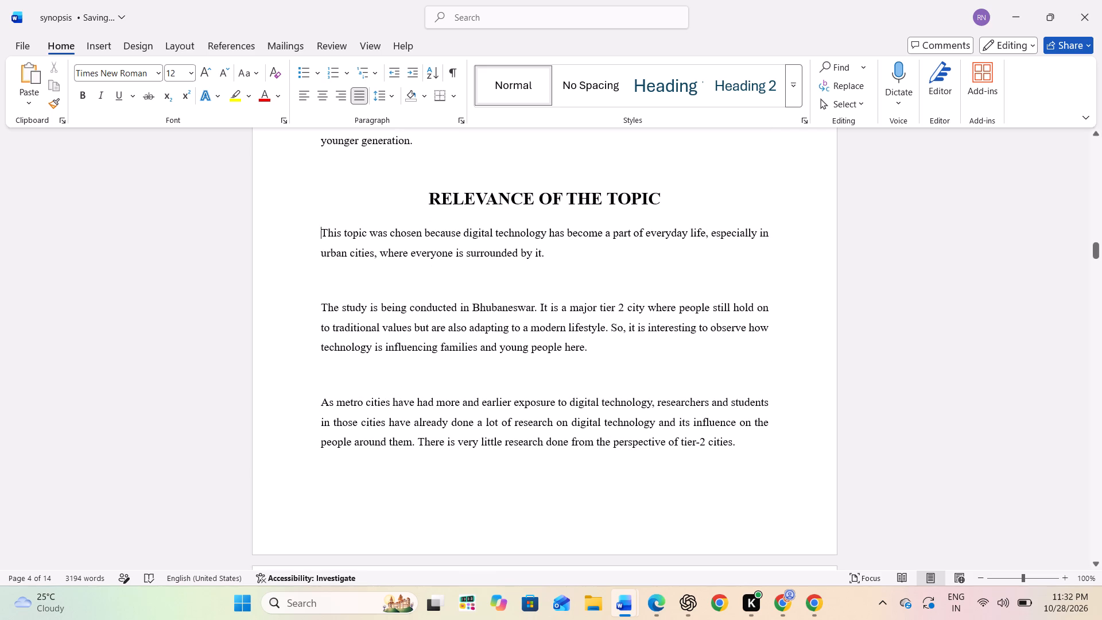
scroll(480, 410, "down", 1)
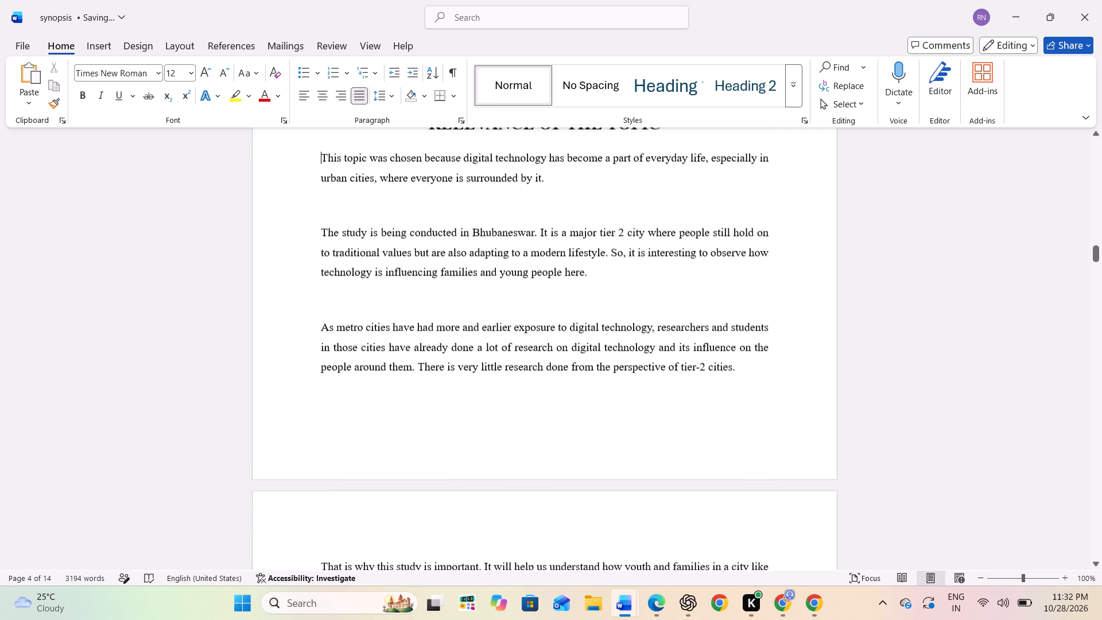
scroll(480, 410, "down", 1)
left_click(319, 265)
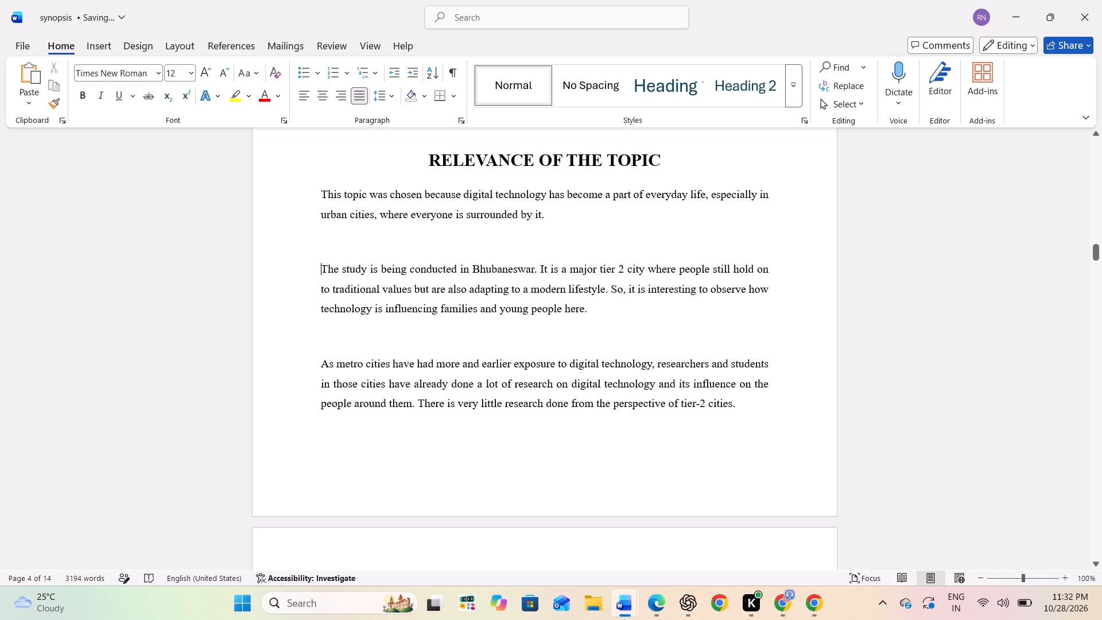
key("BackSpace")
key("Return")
Insert an empty line above the AIMS heading to separate it from the last Literature Review paragraph.
scroll(319, 265, "down", 2)
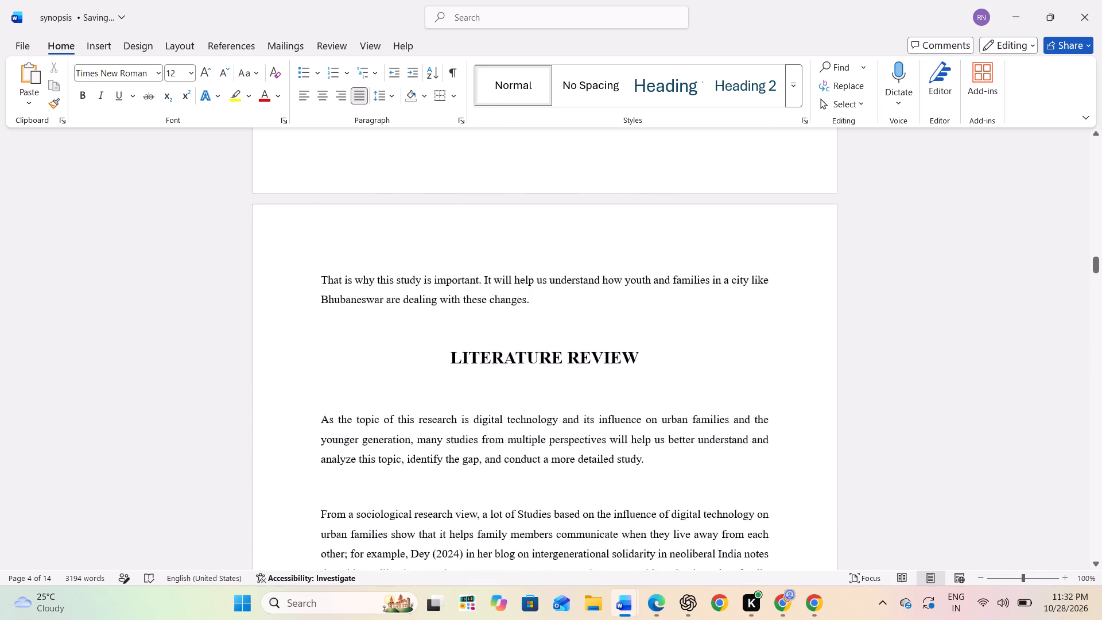
scroll(319, 265, "down", 1)
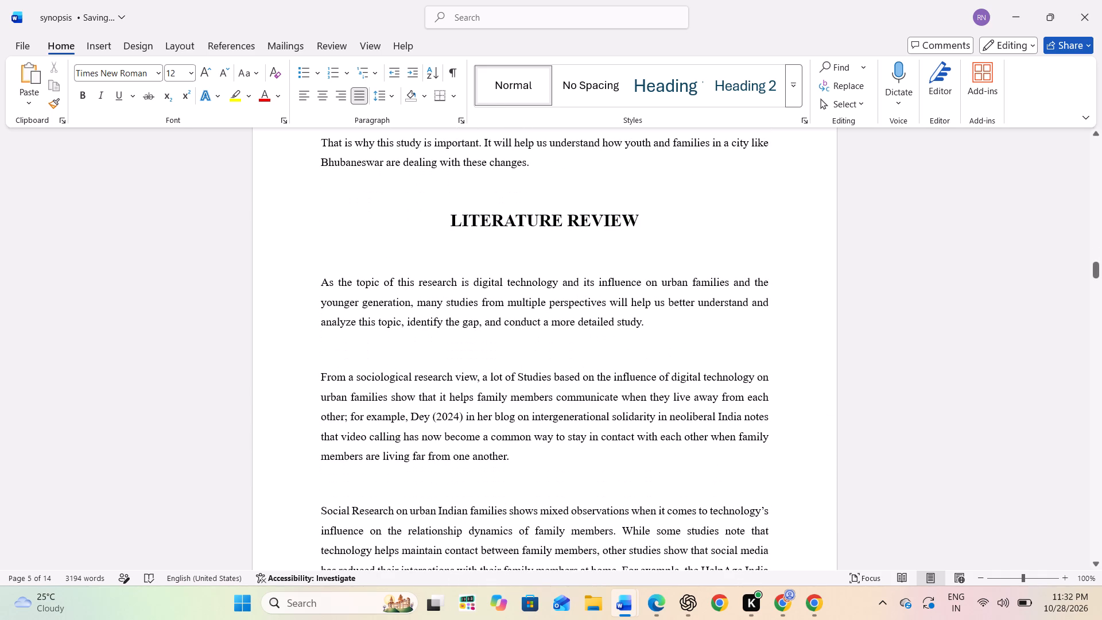
scroll(319, 265, "down", 1)
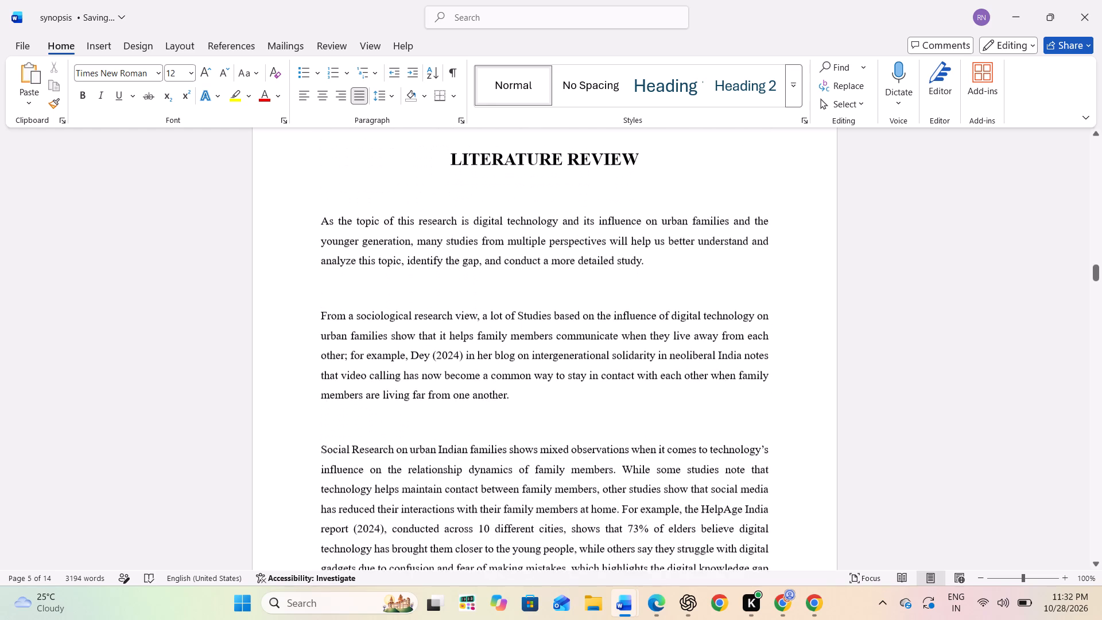
scroll(319, 265, "down", 3)
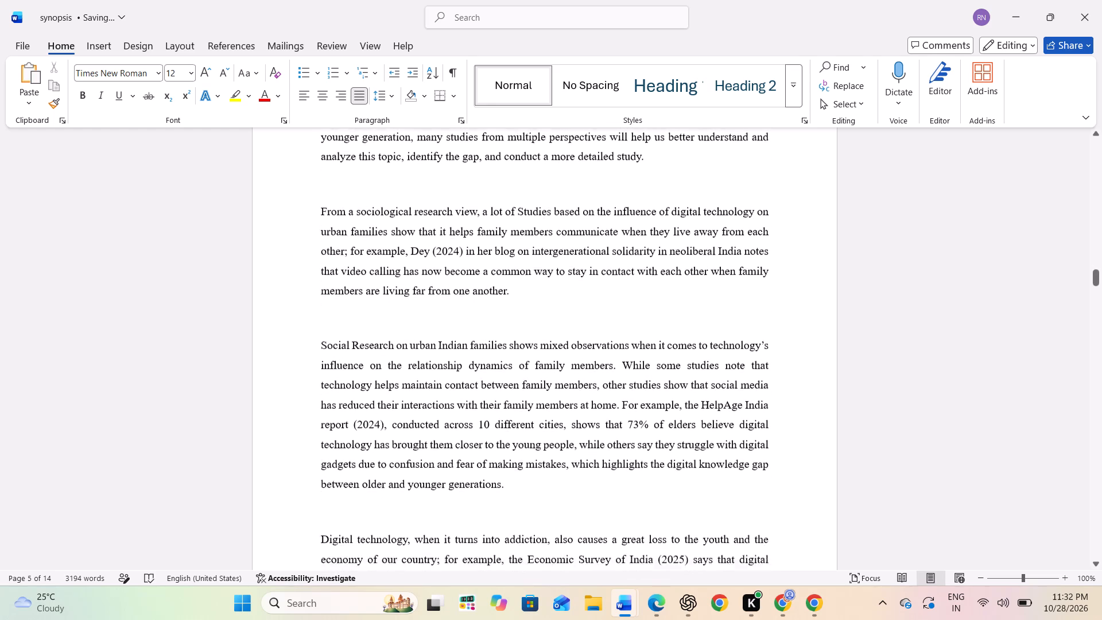
scroll(319, 265, "down", 2)
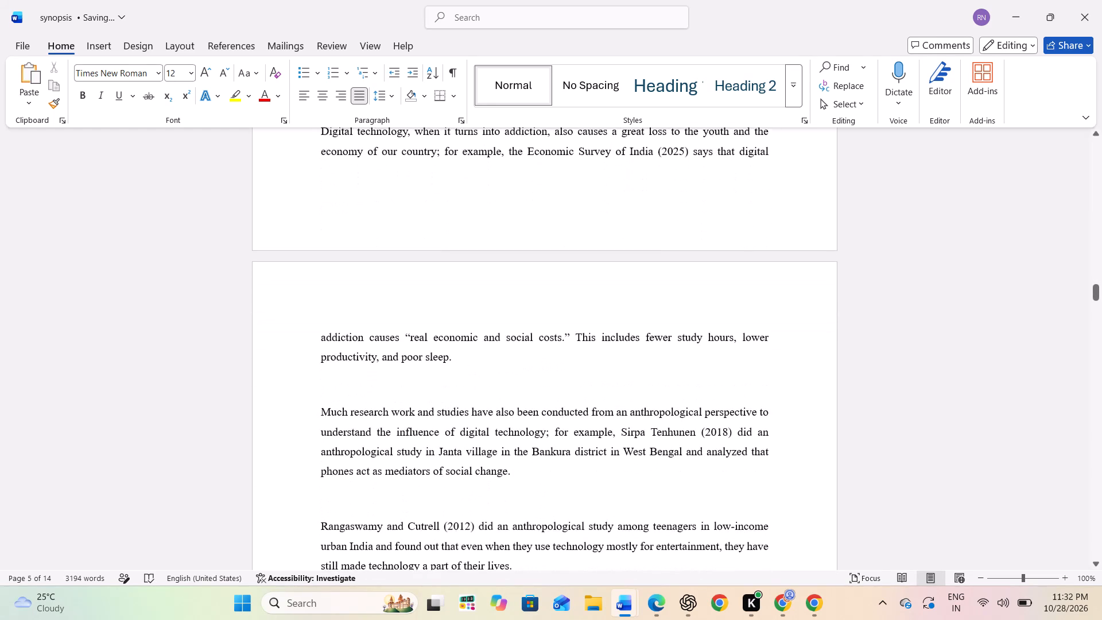
scroll(319, 265, "down", 2)
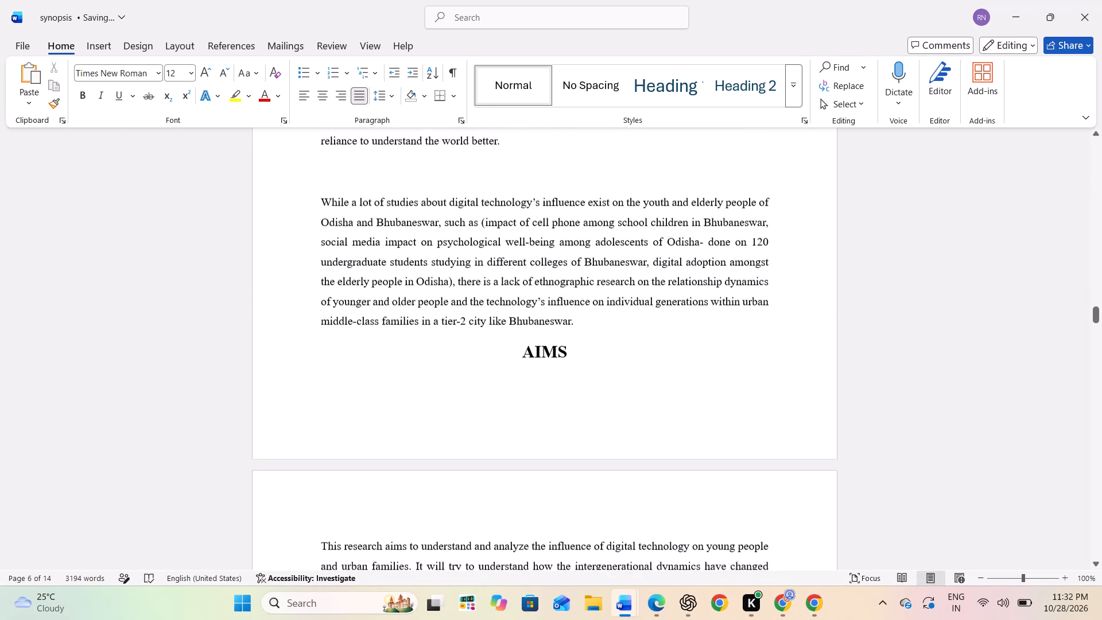
left_click(511, 331)
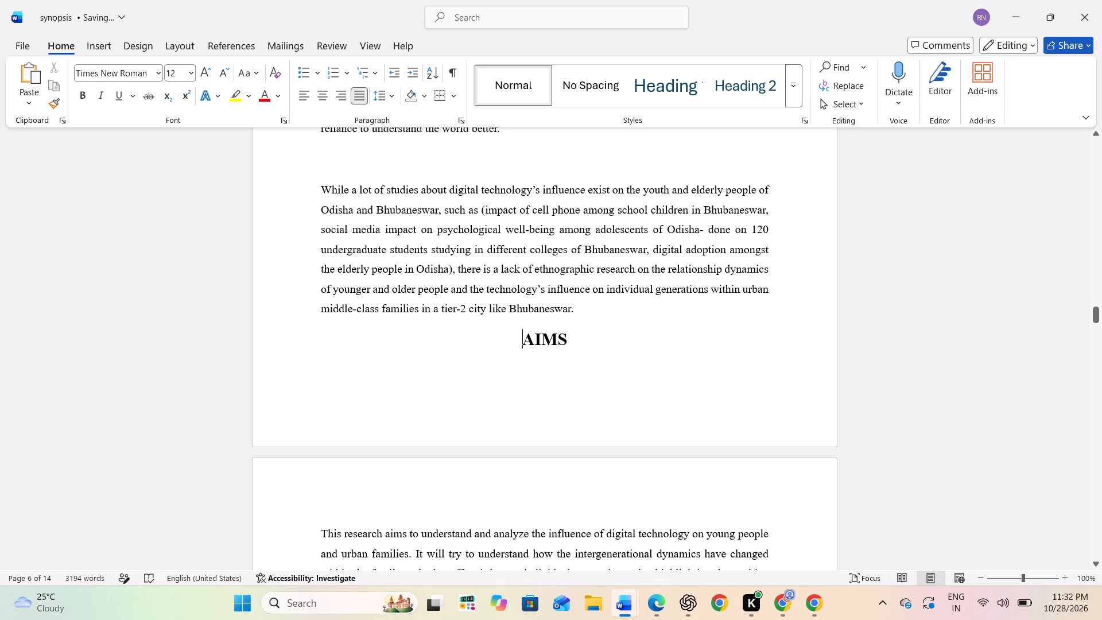
key("Return")
Review the Objectives, Pilot Study and observation sections through "Personal life history and autoethnographic reflection".
scroll(511, 331, "down", 3)
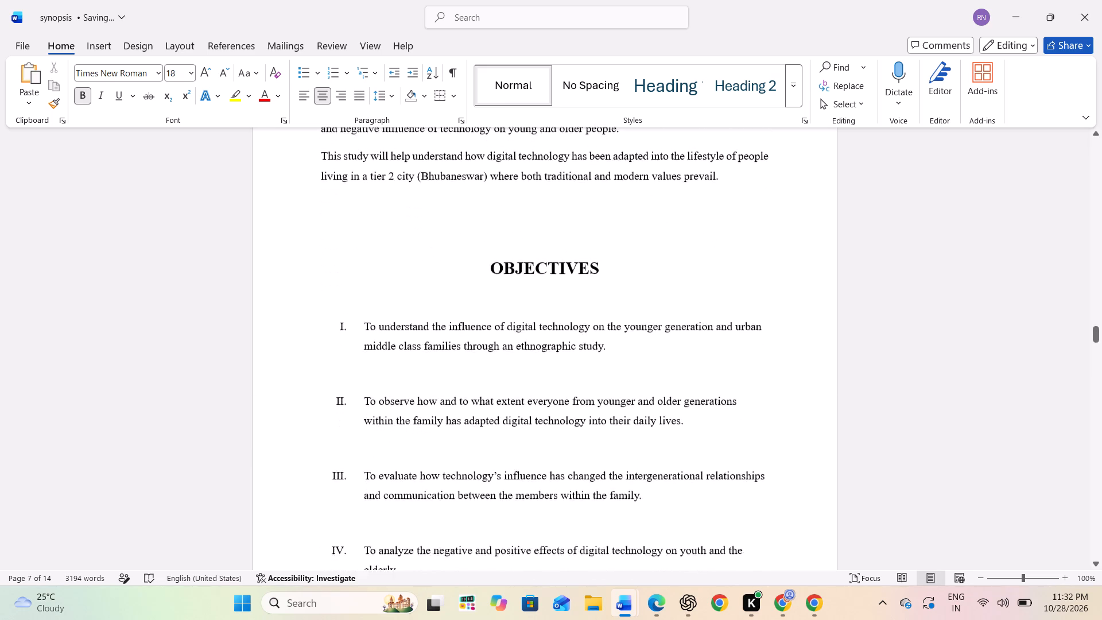
scroll(511, 331, "down", 5)
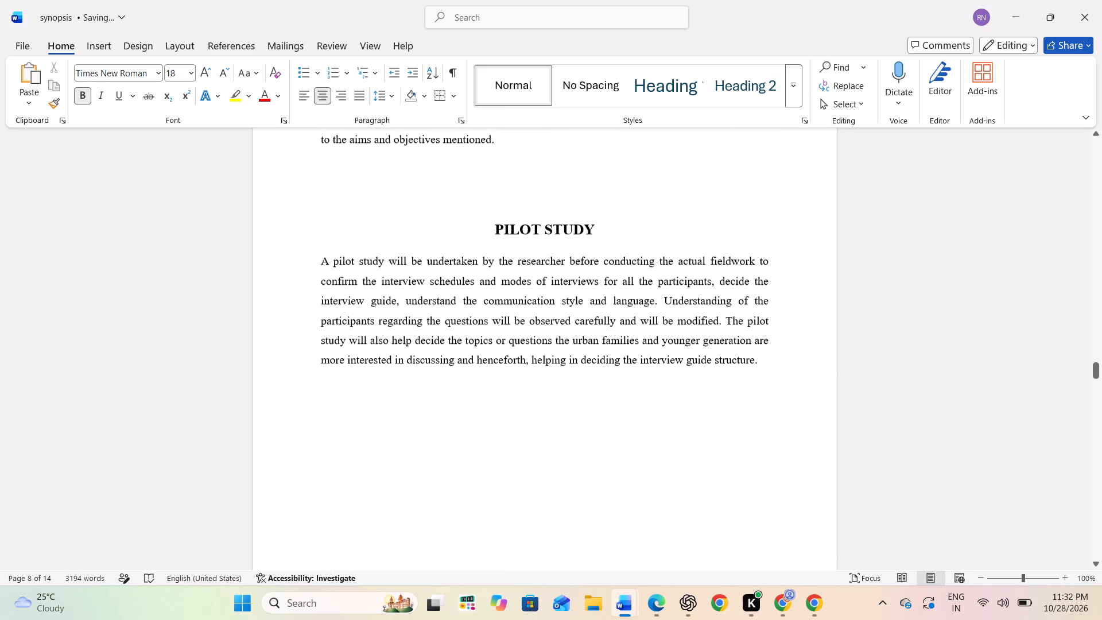
scroll(511, 331, "down", 7)
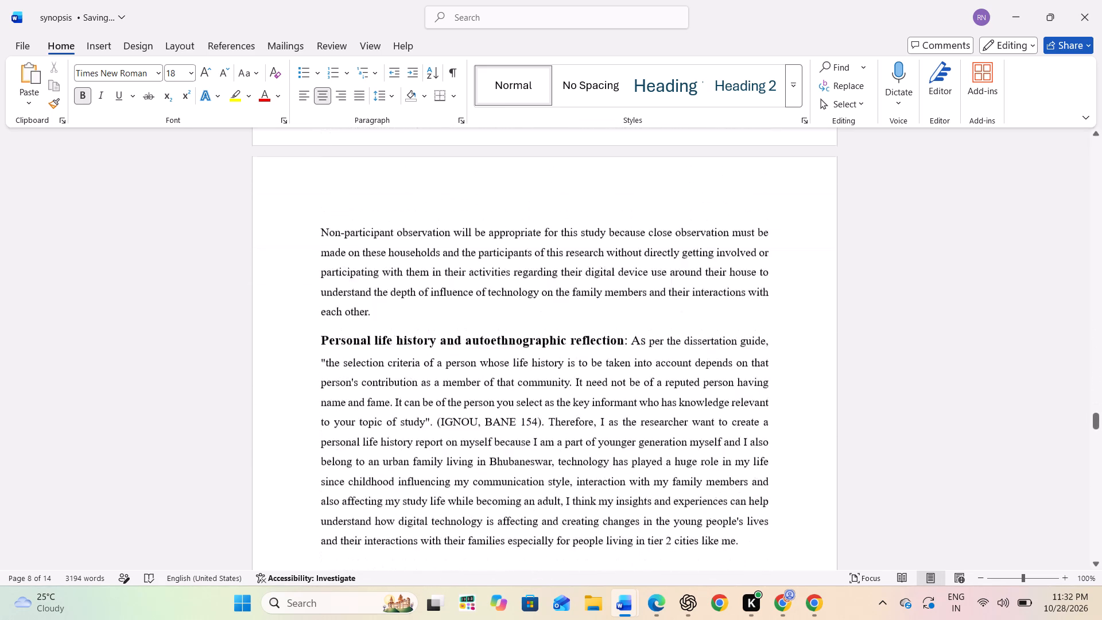
Review the data analysis paragraphs and the appendix interview schedule through the "Final questions for everyone" section.
scroll(511, 331, "down", 6)
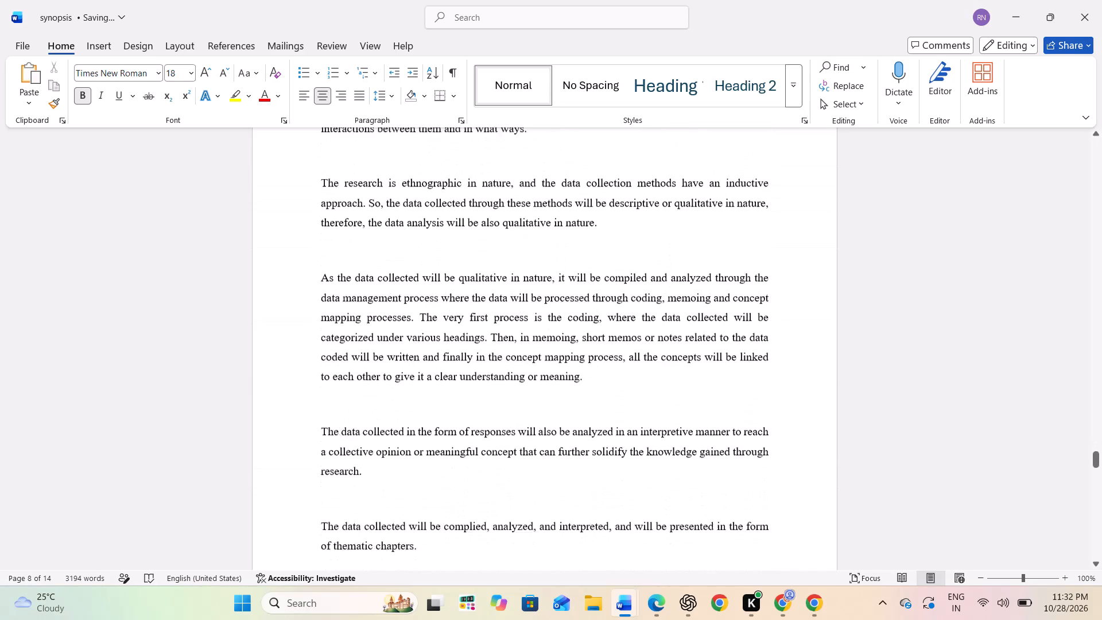
scroll(511, 331, "down", 6)
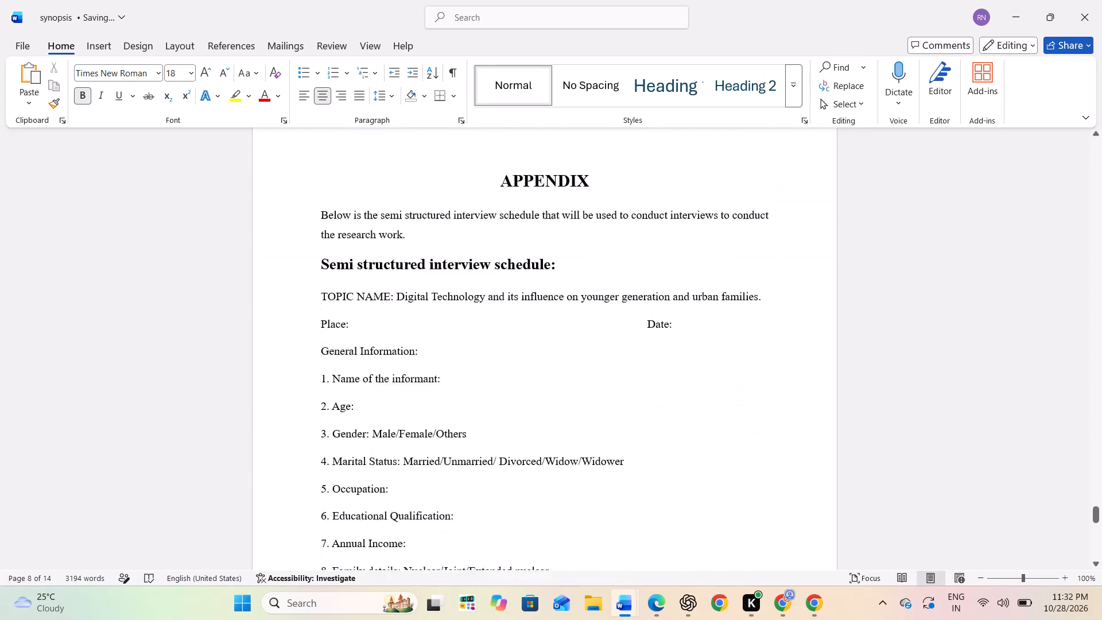
scroll(511, 331, "down", 6)
scroll(511, 331, "up", 5)
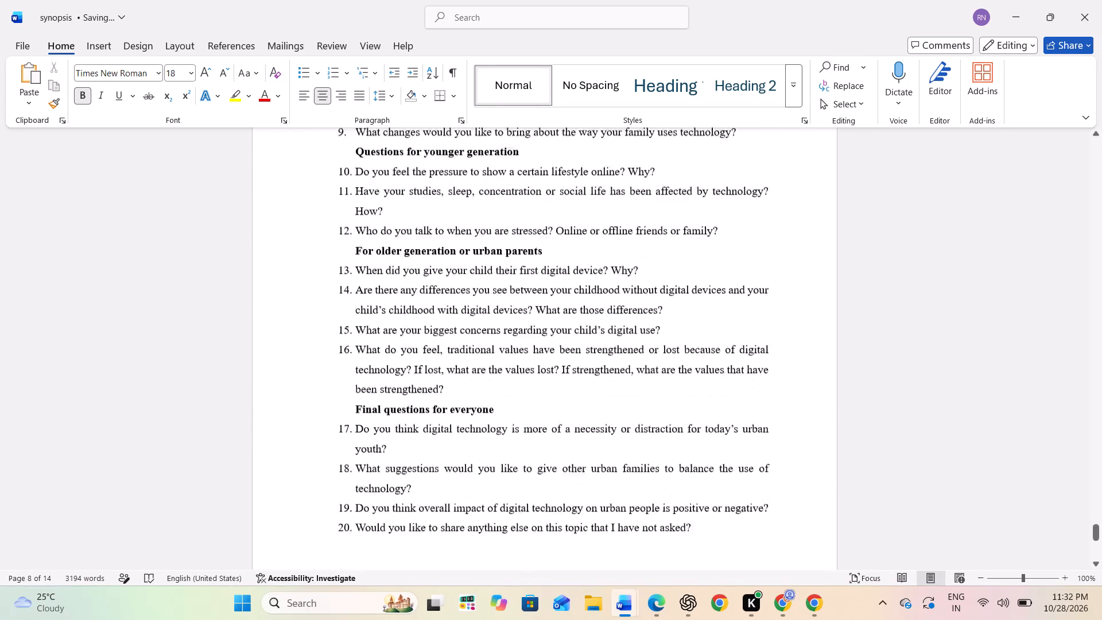
Recheck the layout from the title page through Literature Review, Objectives, Hypothesis and Pilot Study to Fieldwork Methodology, and return to the title page.
scroll(511, 331, "up", 16)
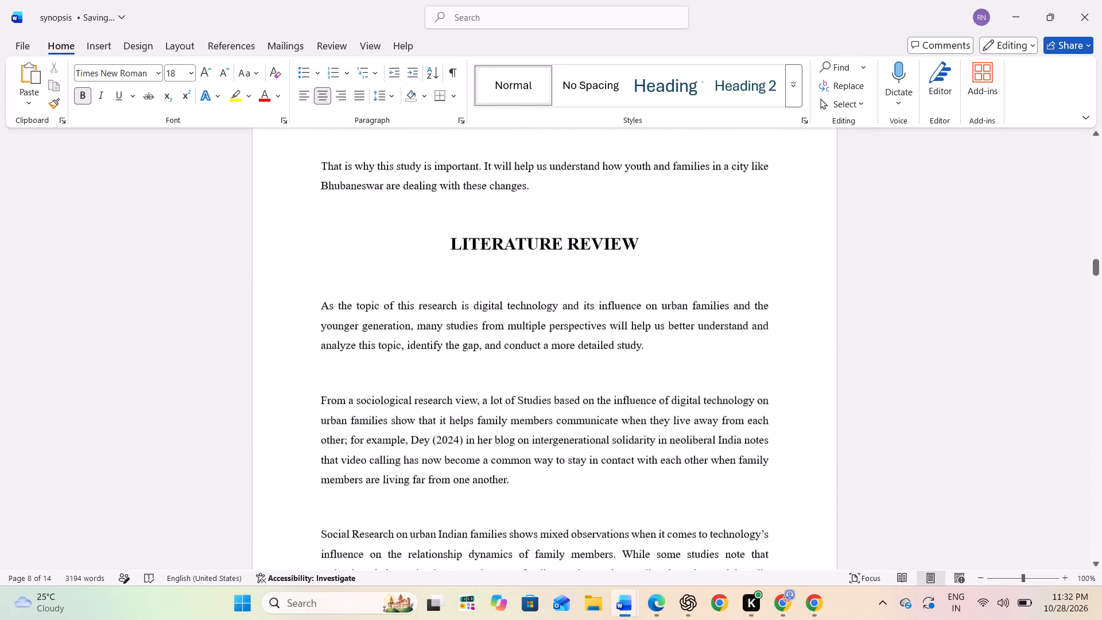
scroll(511, 331, "up", 6)
scroll(511, 331, "down", 3)
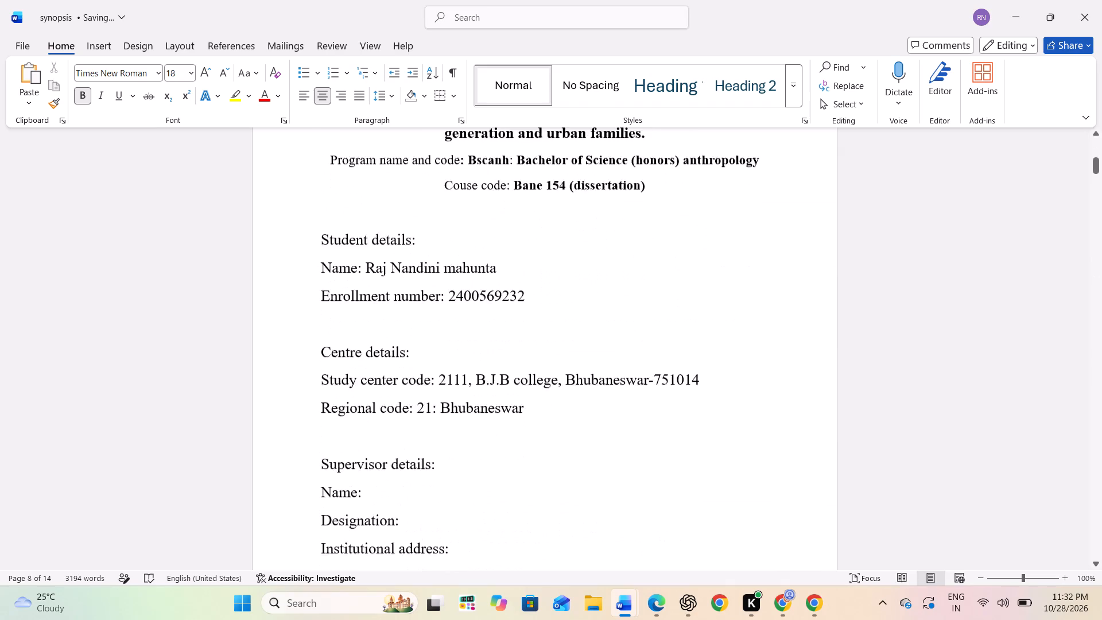
scroll(511, 331, "down", 9)
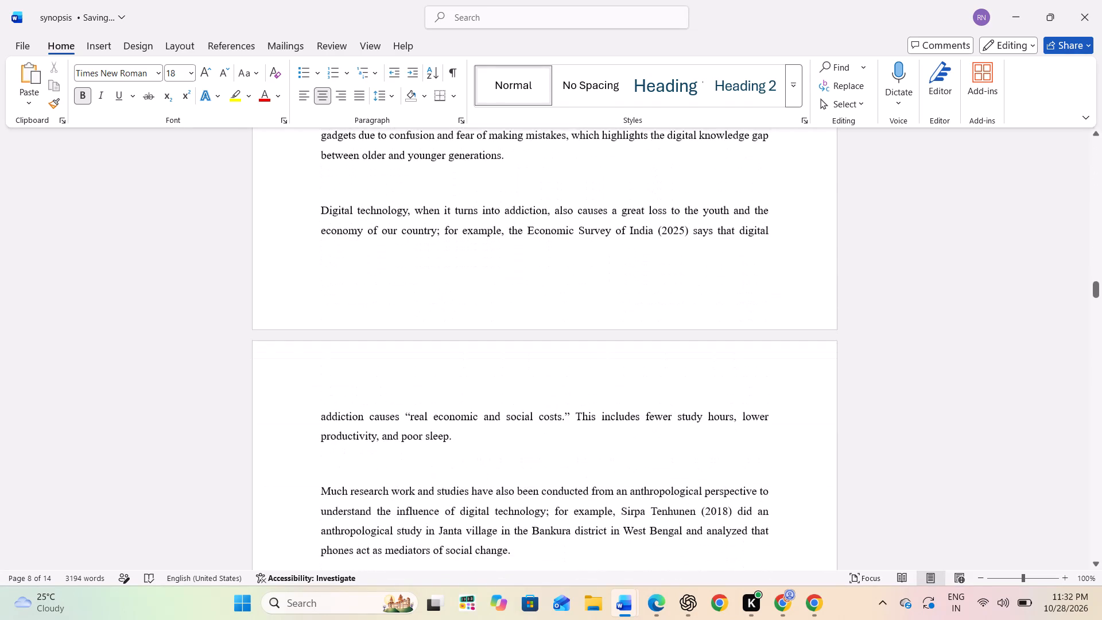
scroll(511, 331, "down", 4)
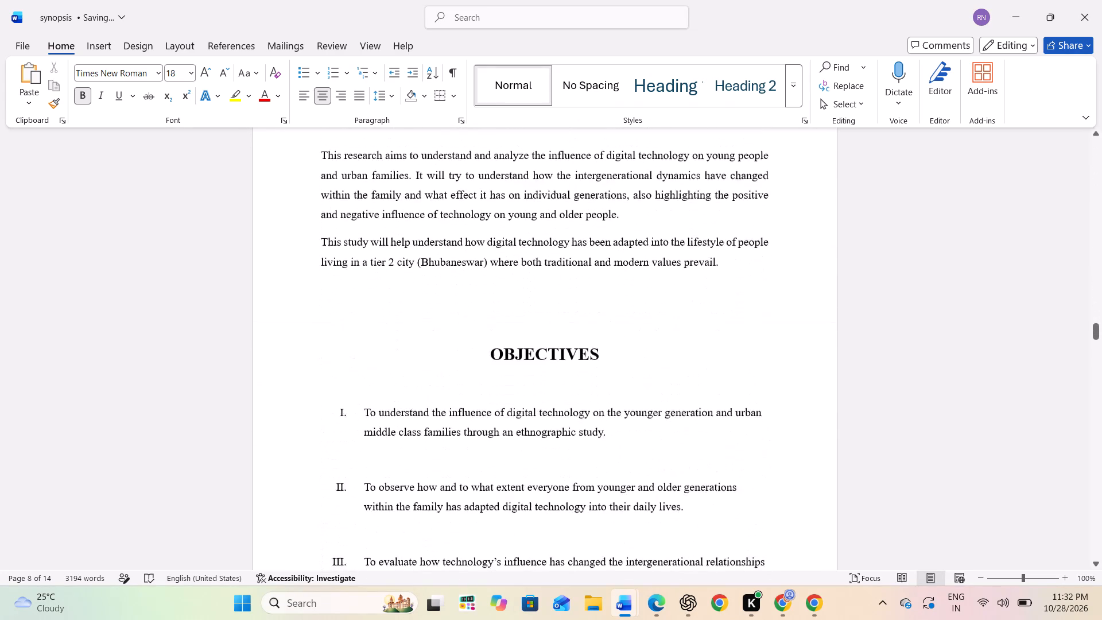
scroll(511, 331, "down", 2)
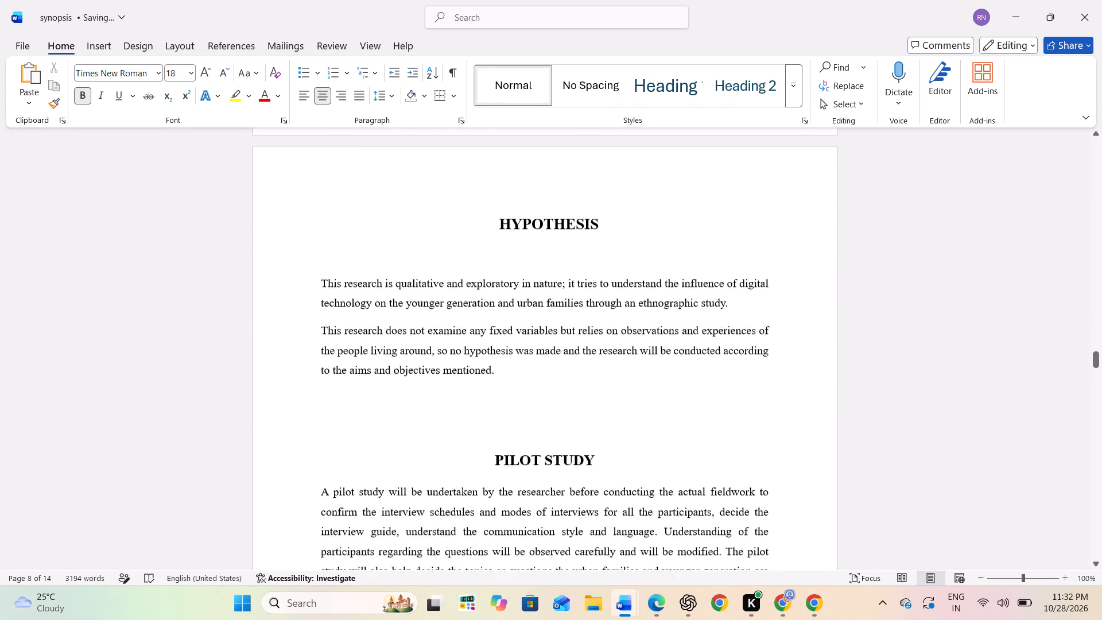
scroll(511, 331, "down", 1)
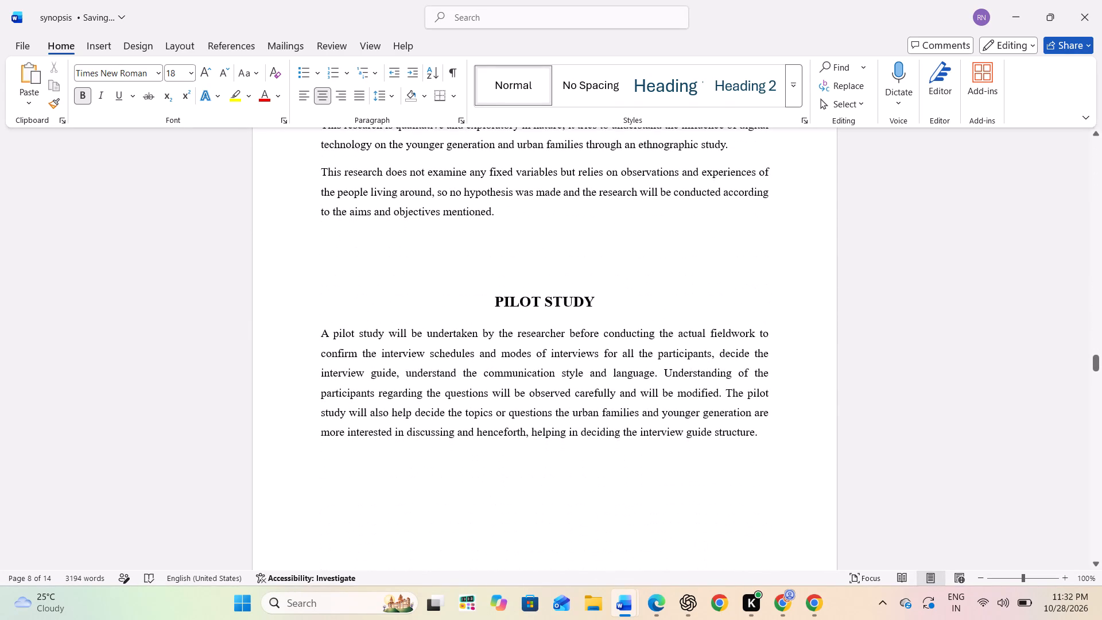
scroll(511, 331, "down", 3)
scroll(511, 331, "up", 2)
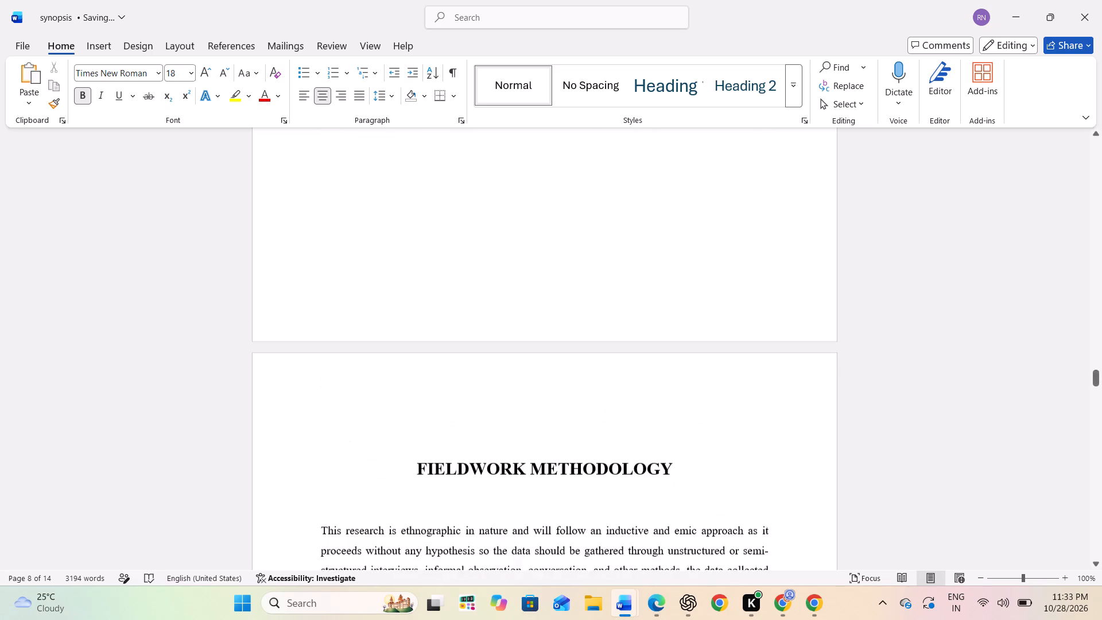
scroll(511, 331, "up", 16)
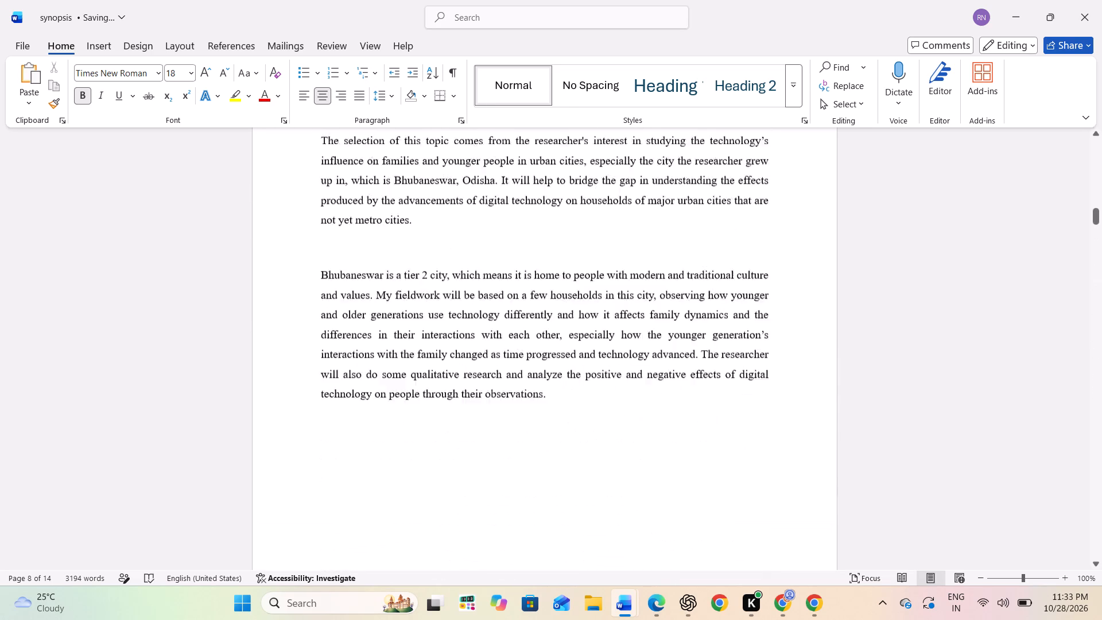
scroll(511, 331, "up", 10)
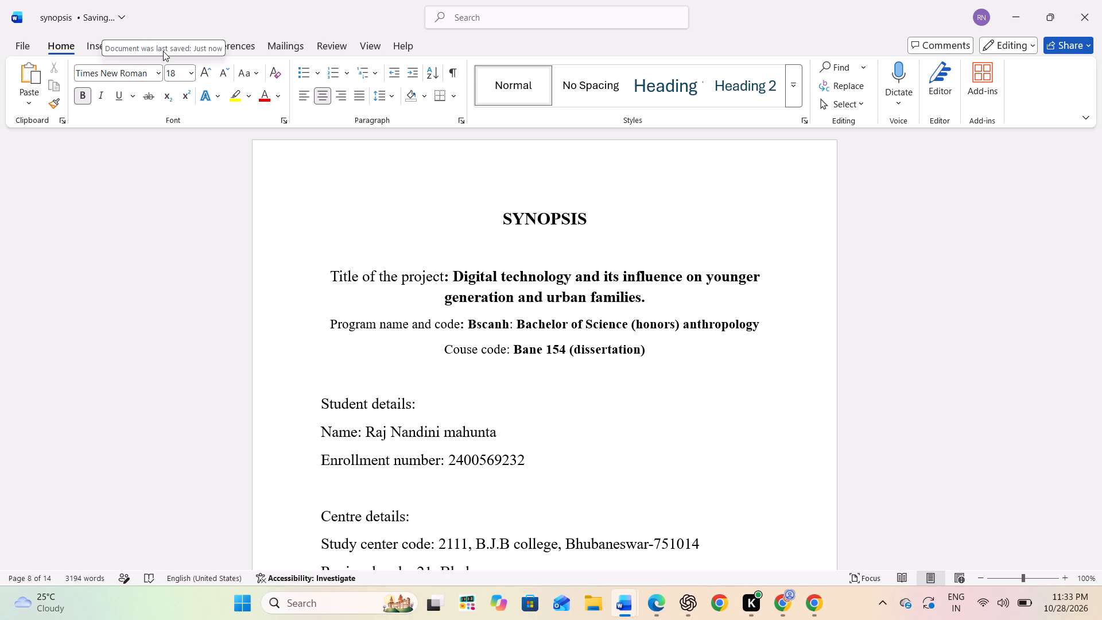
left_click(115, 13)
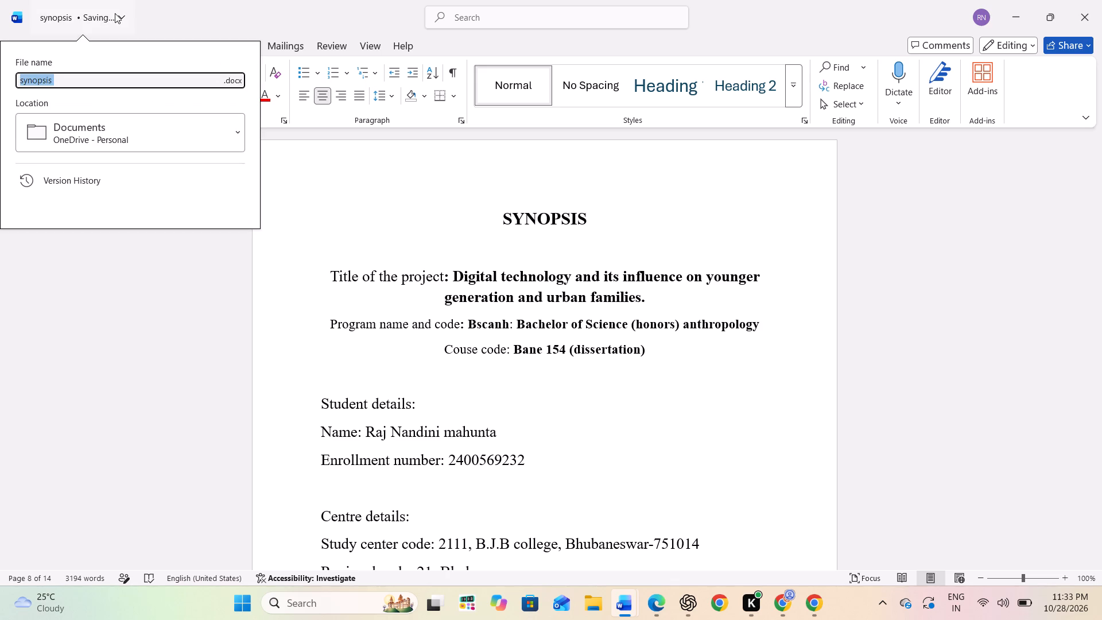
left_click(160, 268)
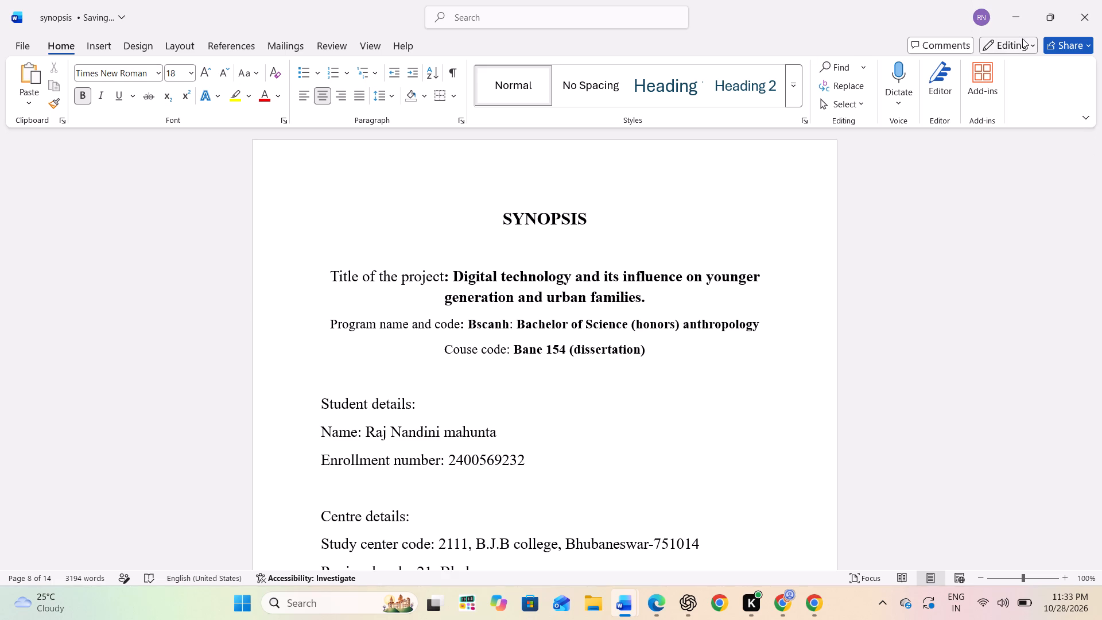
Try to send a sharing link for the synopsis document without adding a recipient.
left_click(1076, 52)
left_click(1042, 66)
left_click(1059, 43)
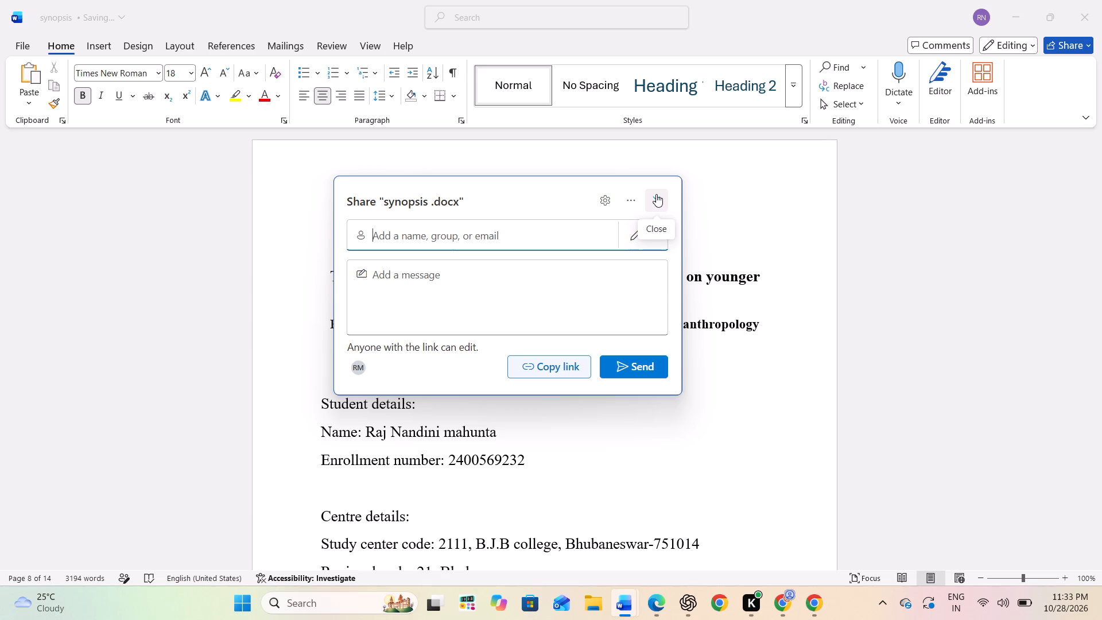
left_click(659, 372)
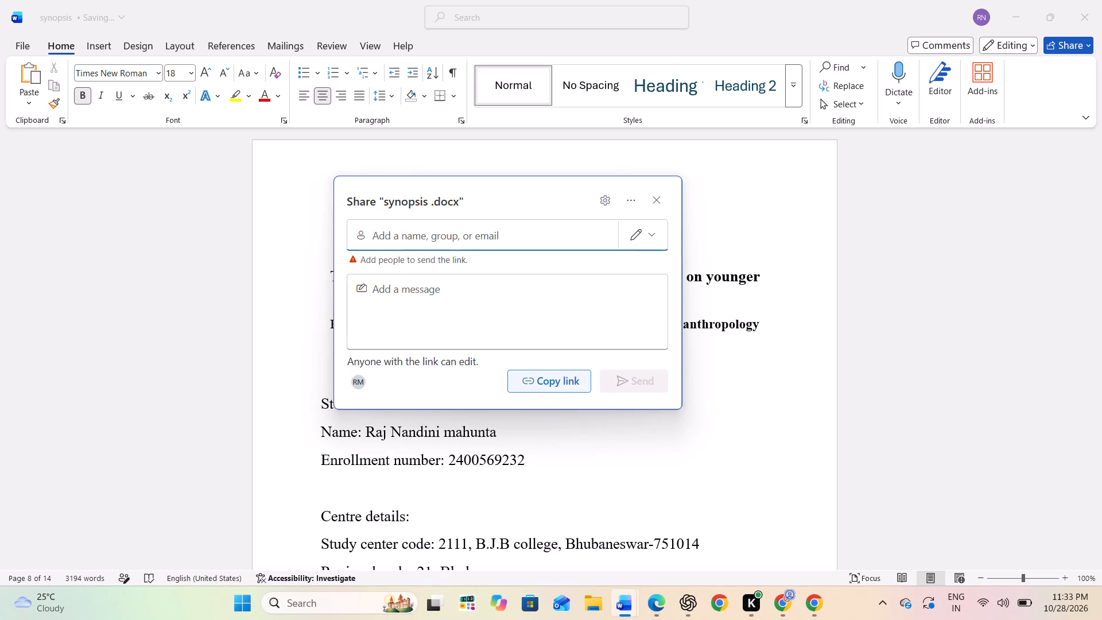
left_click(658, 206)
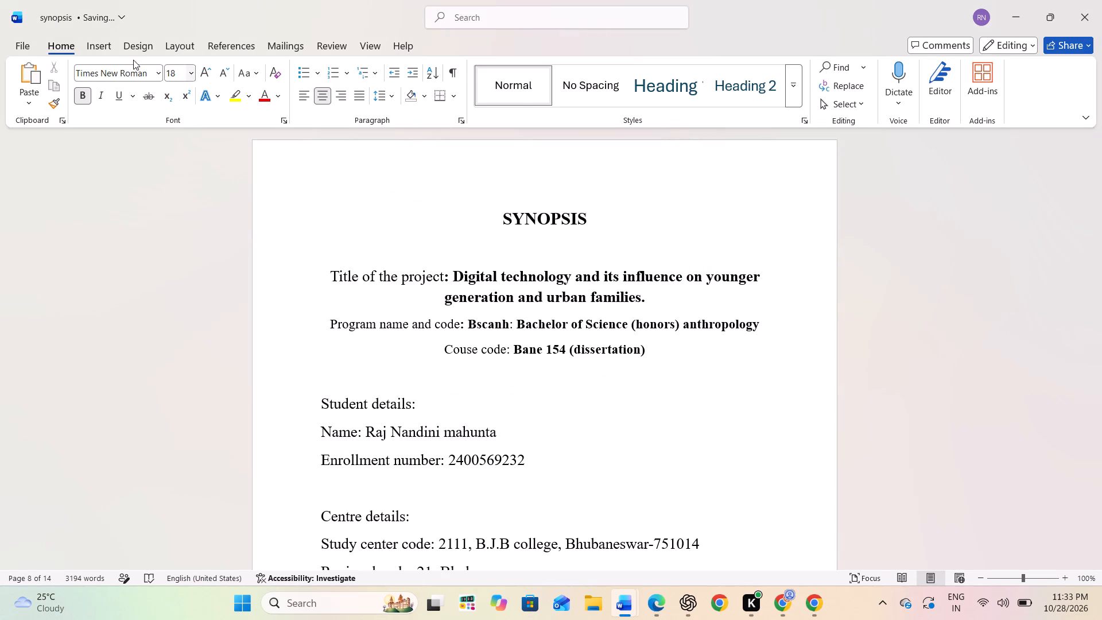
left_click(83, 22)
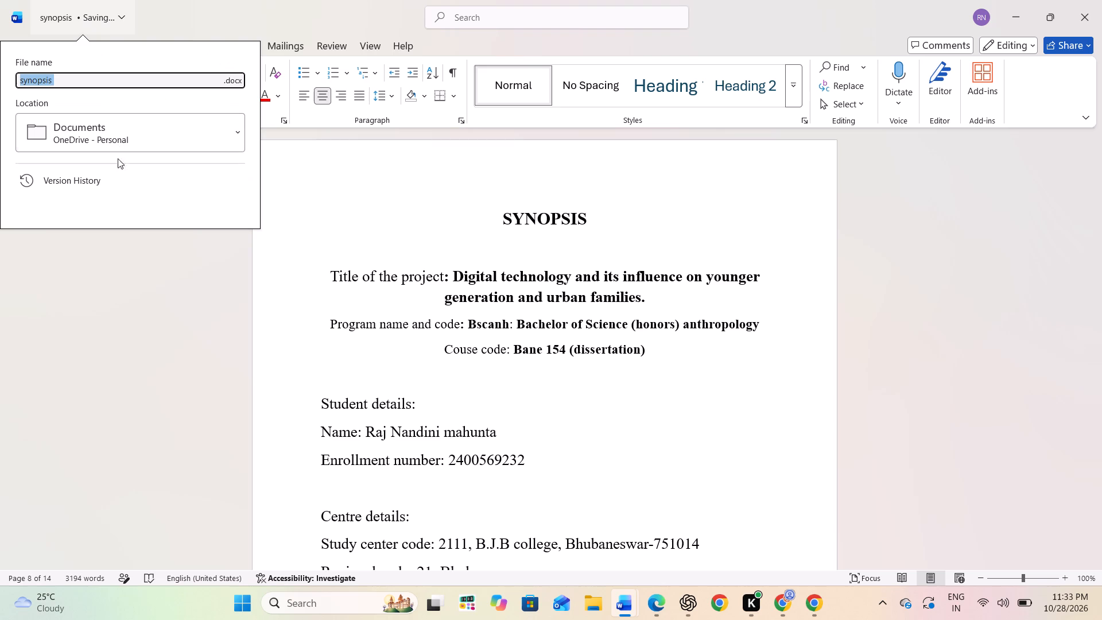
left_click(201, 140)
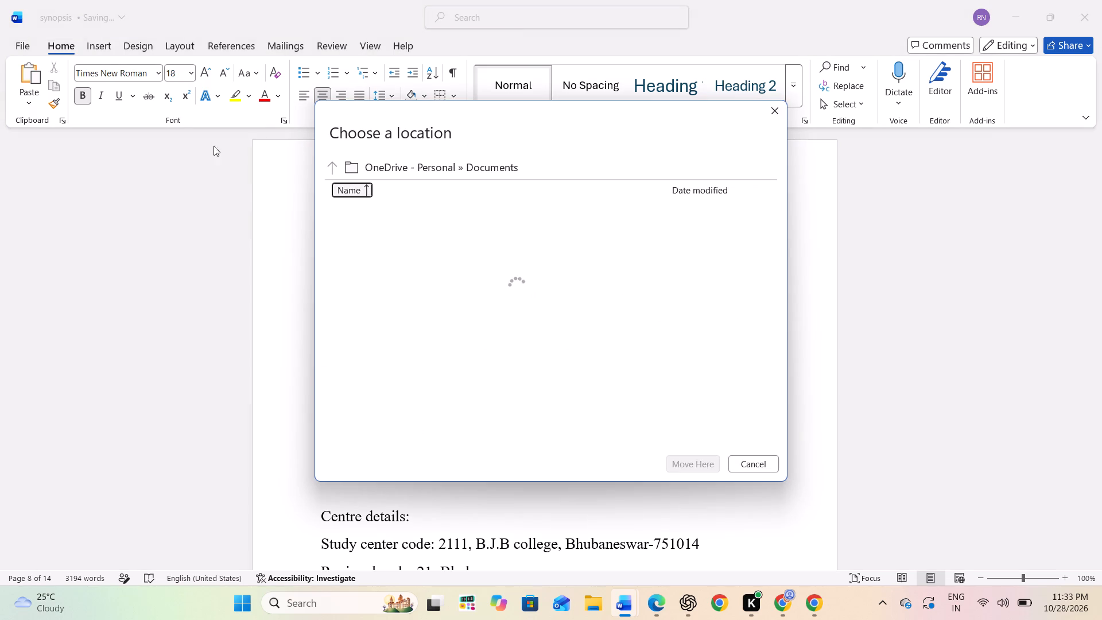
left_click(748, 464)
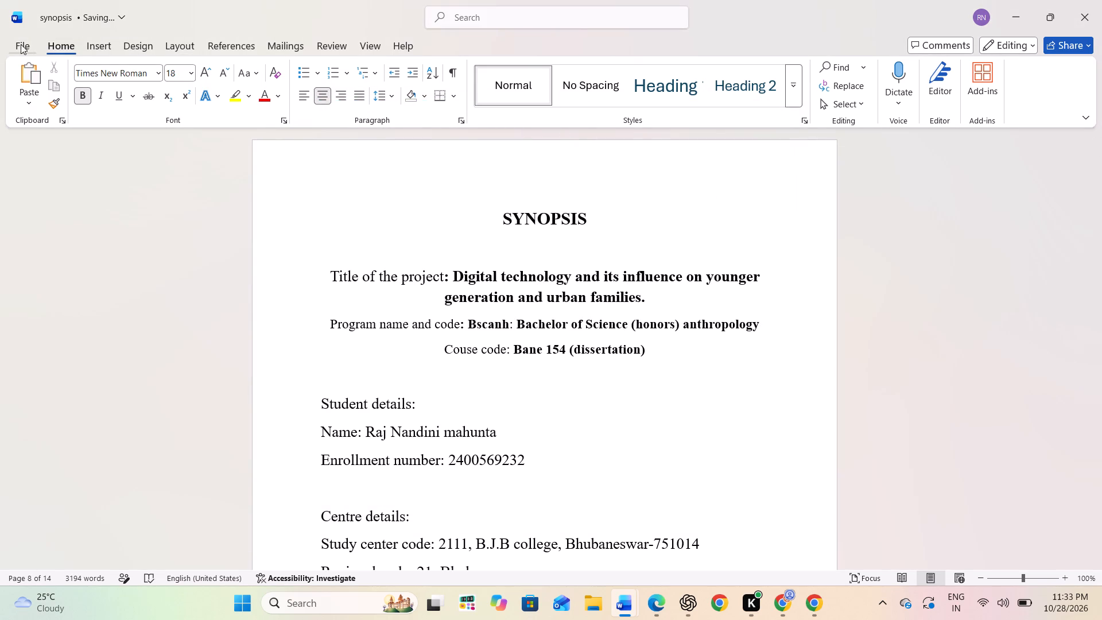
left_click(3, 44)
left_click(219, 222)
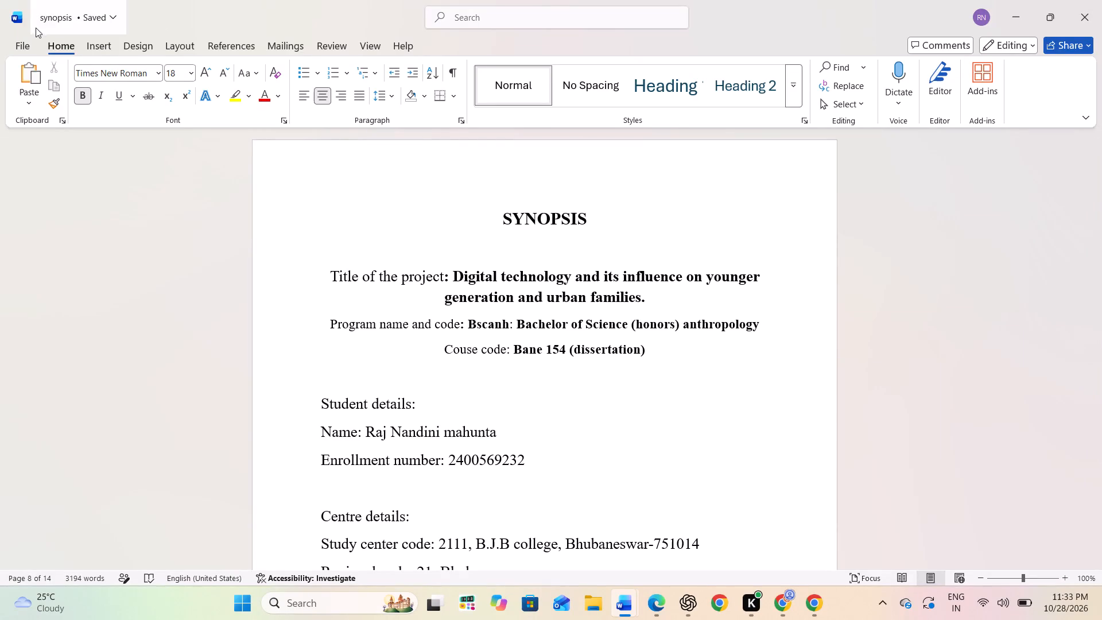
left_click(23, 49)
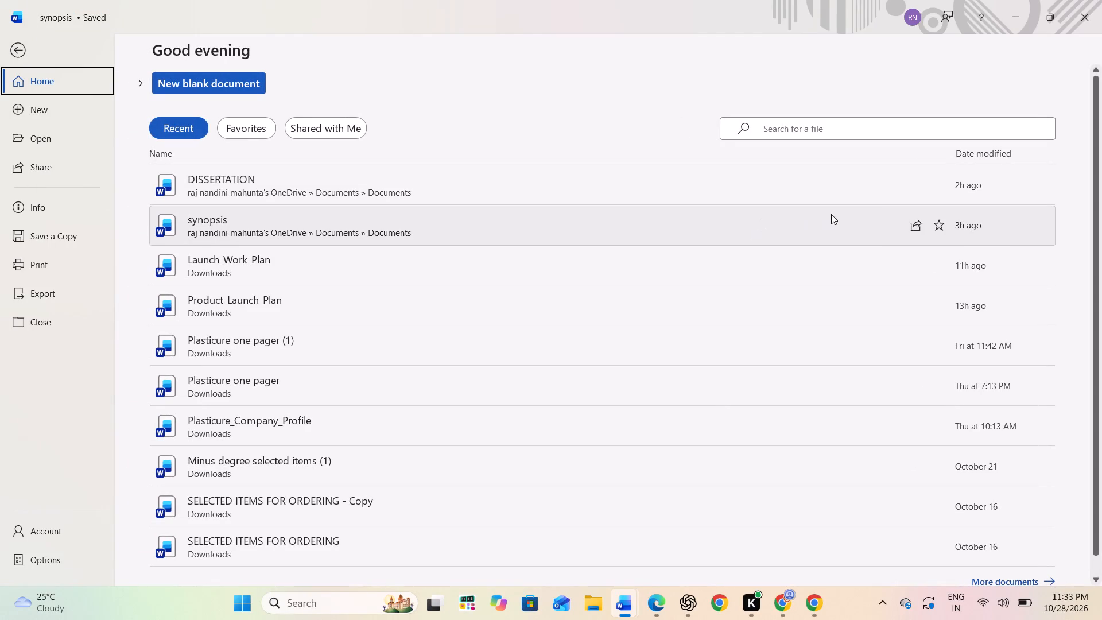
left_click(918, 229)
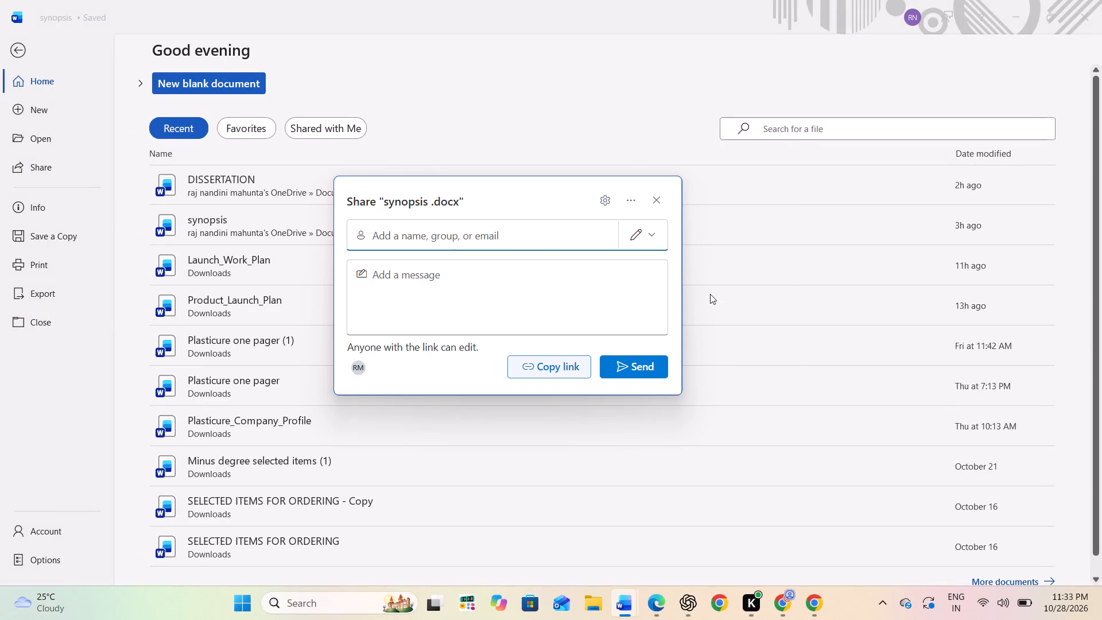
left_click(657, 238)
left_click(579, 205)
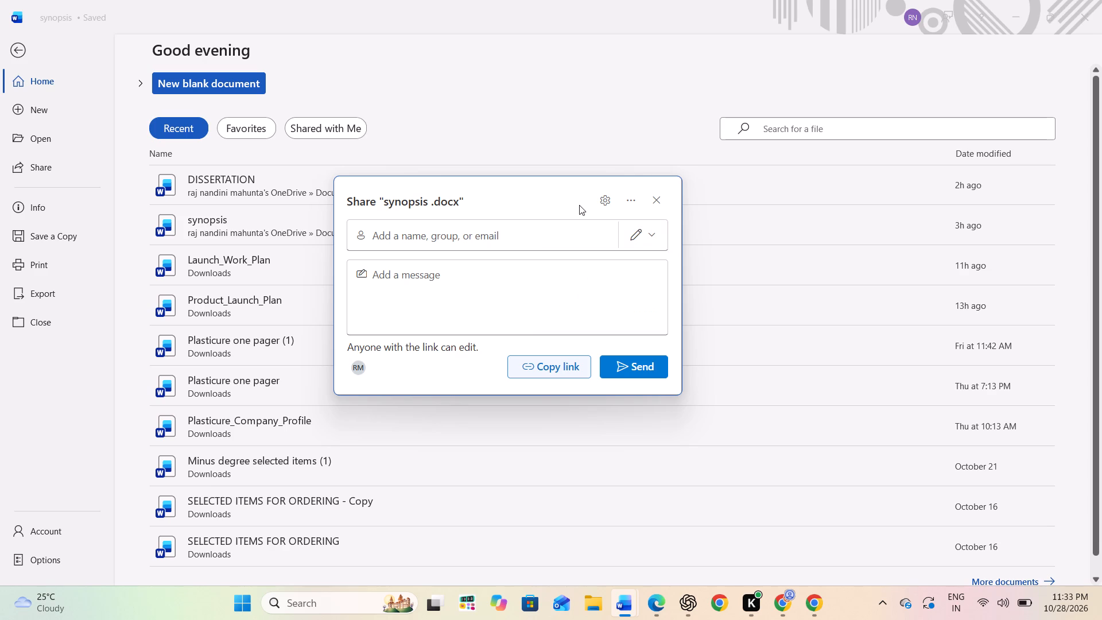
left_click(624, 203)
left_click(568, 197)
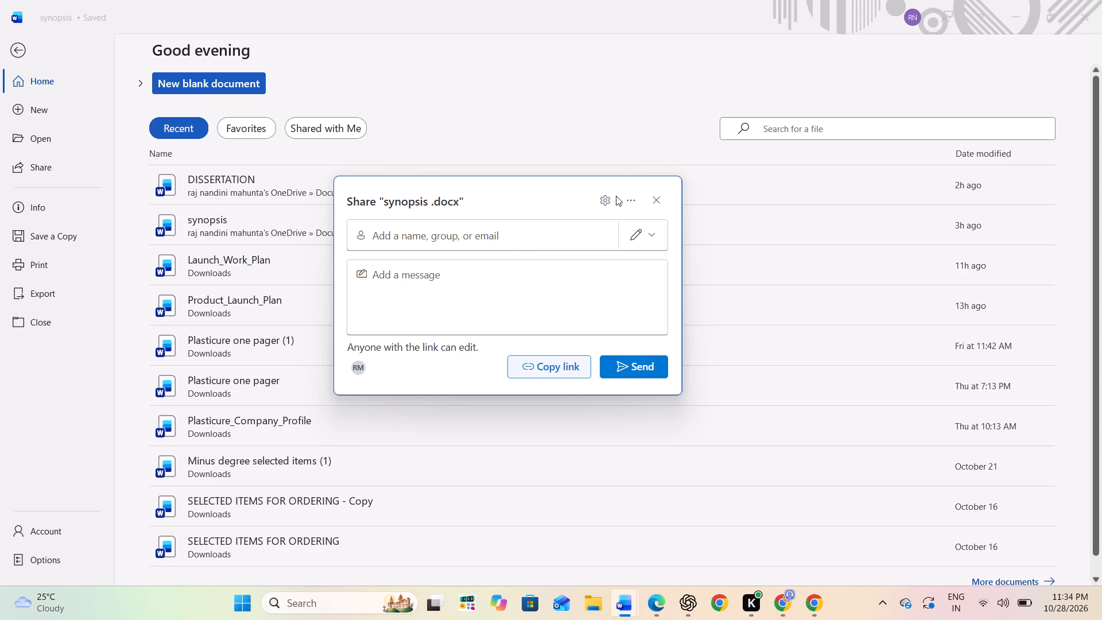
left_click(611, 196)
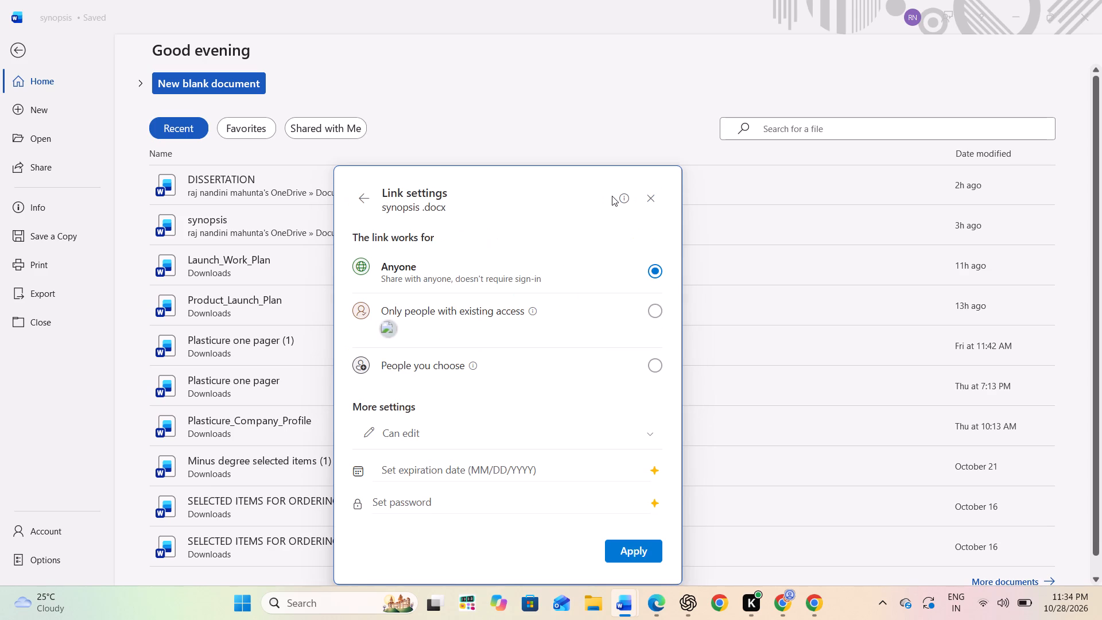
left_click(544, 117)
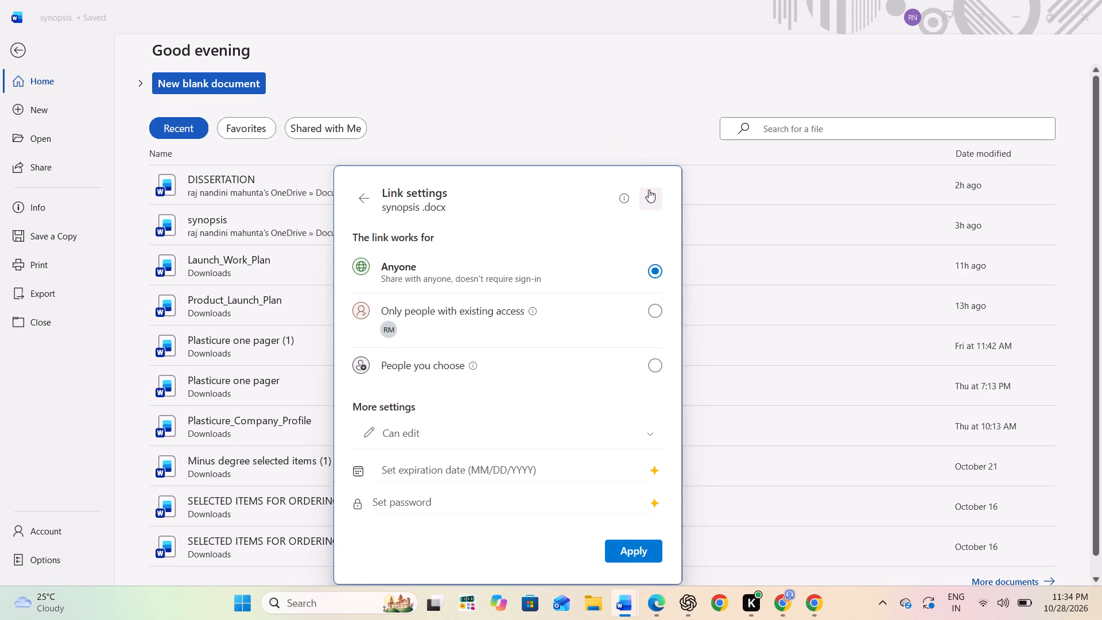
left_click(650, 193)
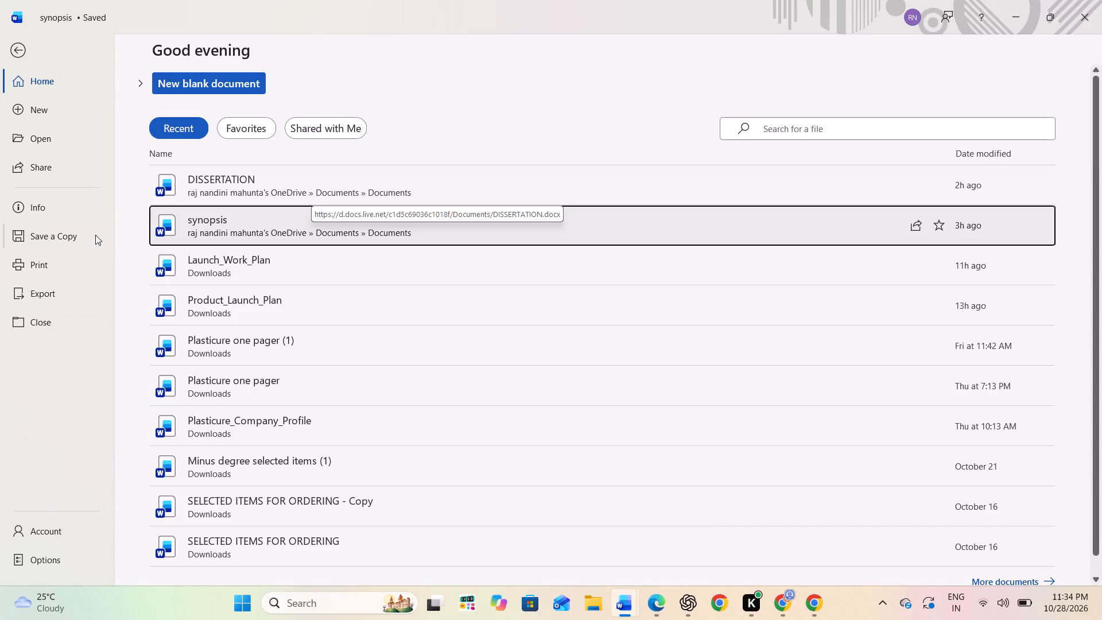
Save a copy of the document as synopsis in the OneDrive Documents folder, replacing the existing file.
left_click(85, 234)
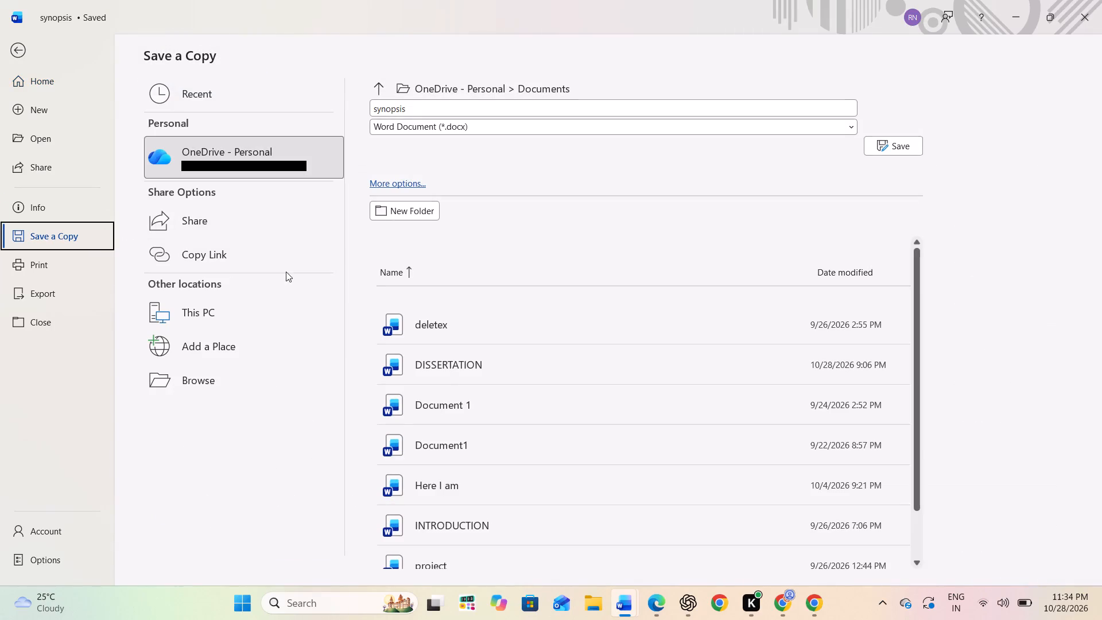
scroll(475, 398, "down", 3)
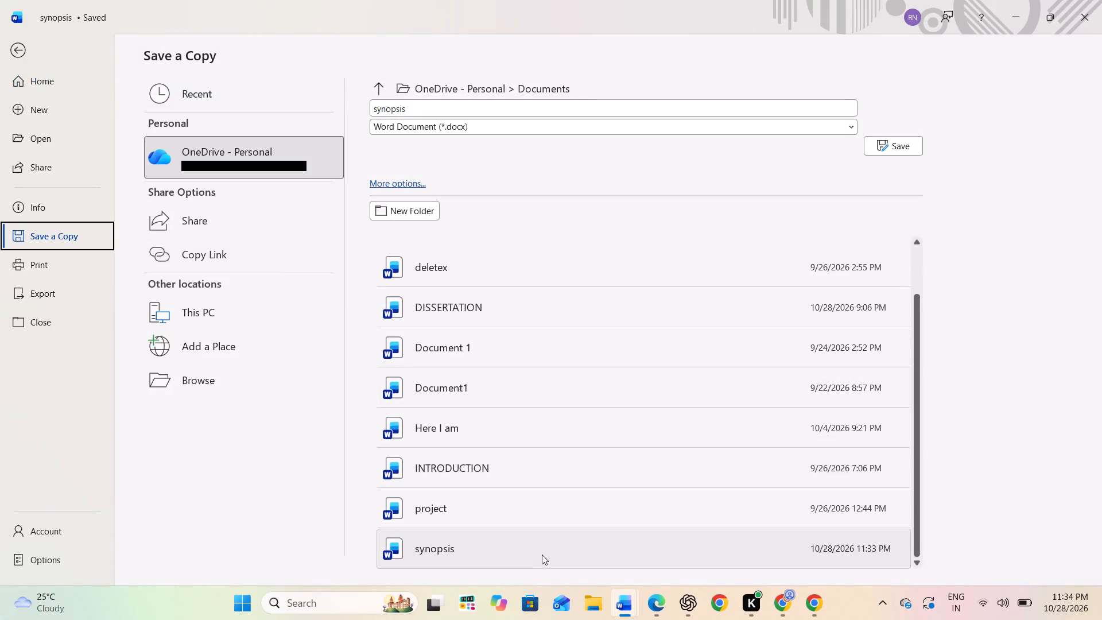
left_click(540, 549)
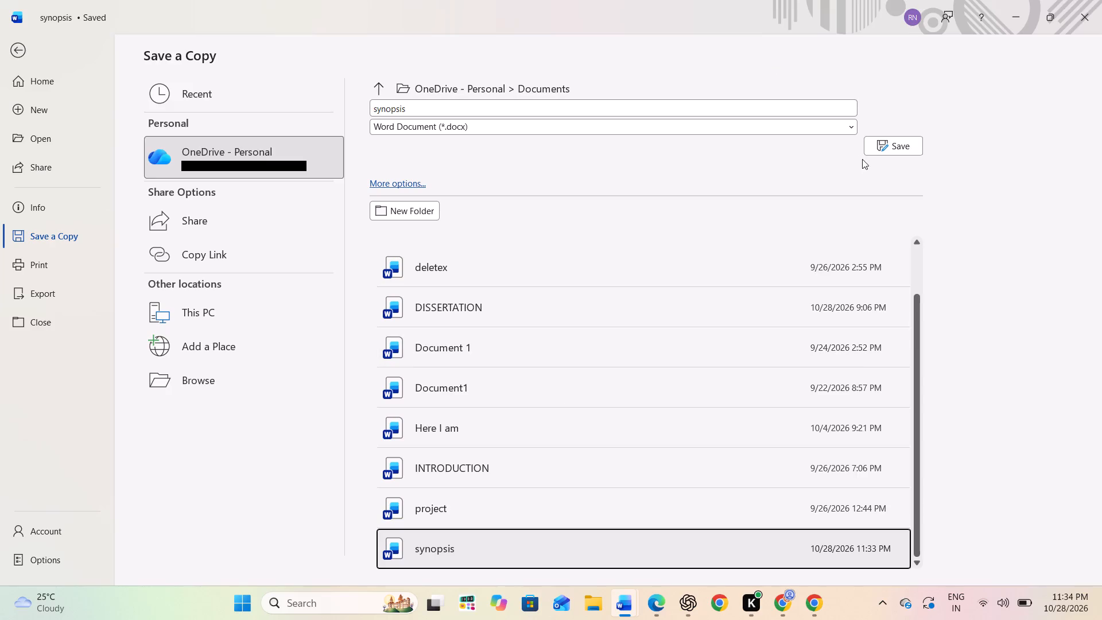
left_click(901, 149)
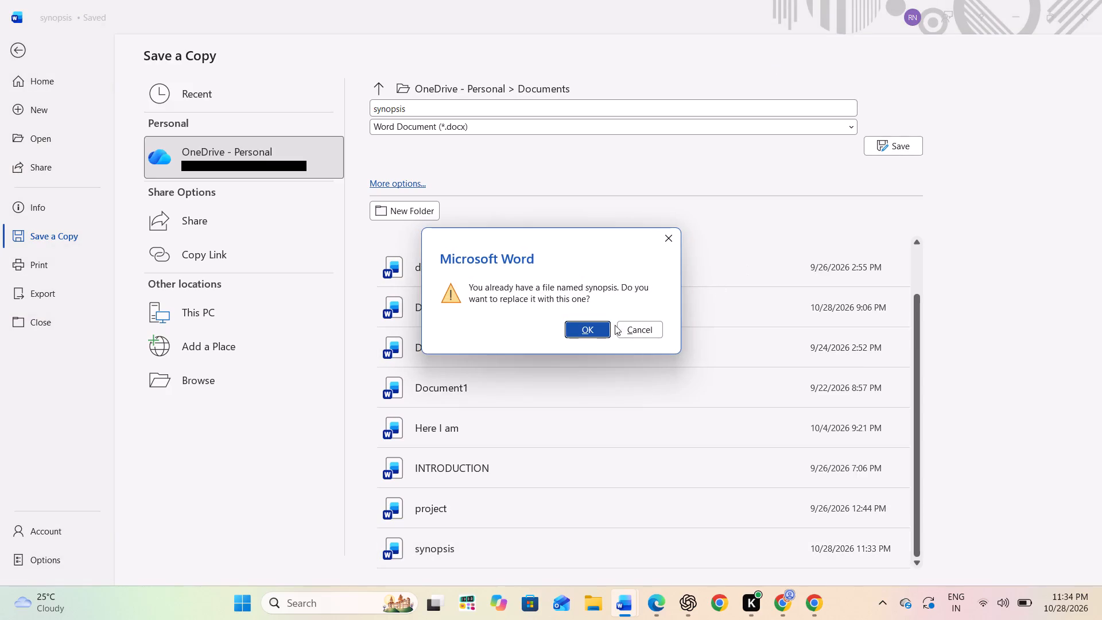
left_click(600, 335)
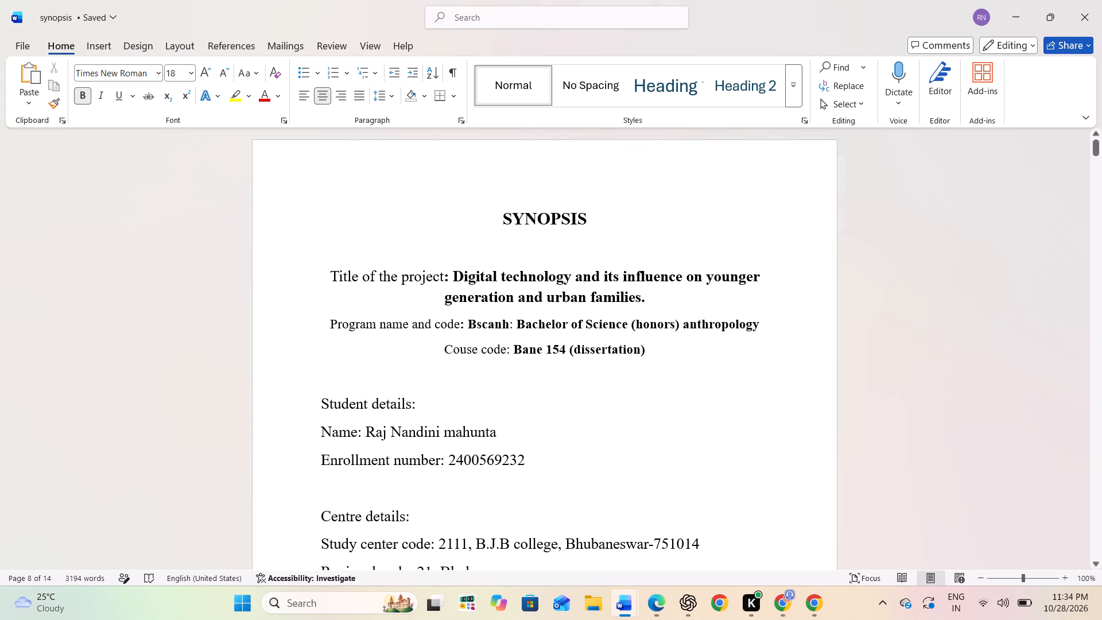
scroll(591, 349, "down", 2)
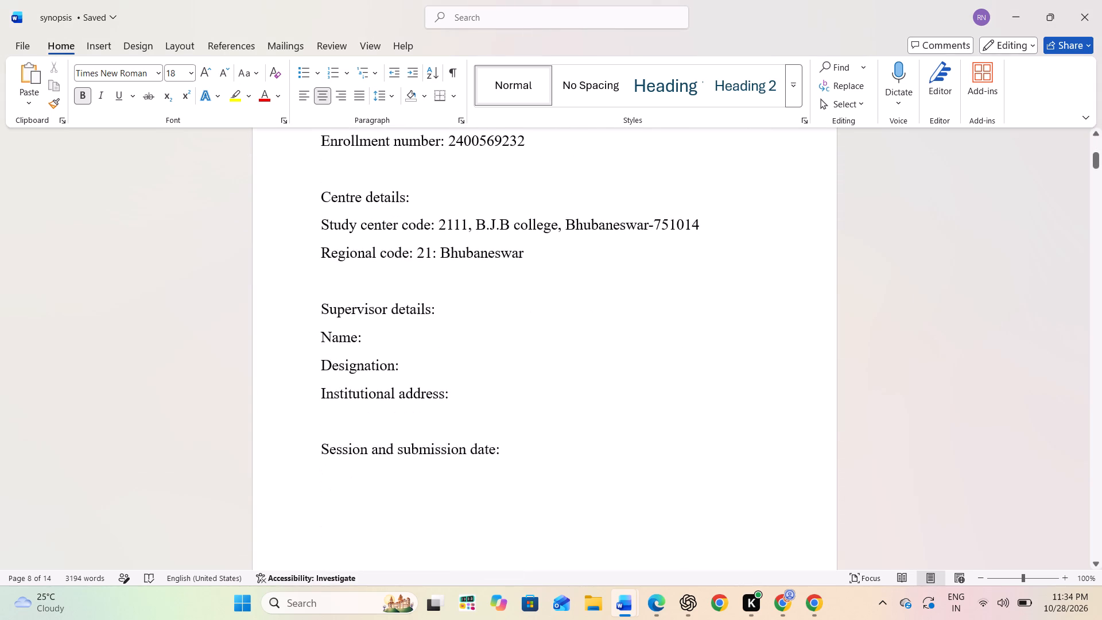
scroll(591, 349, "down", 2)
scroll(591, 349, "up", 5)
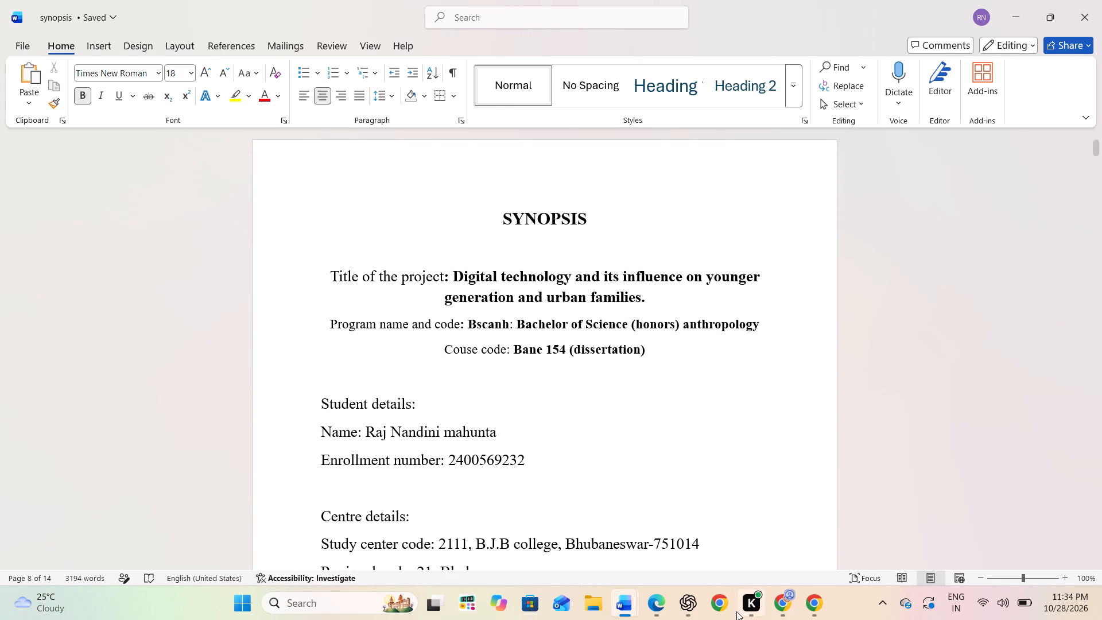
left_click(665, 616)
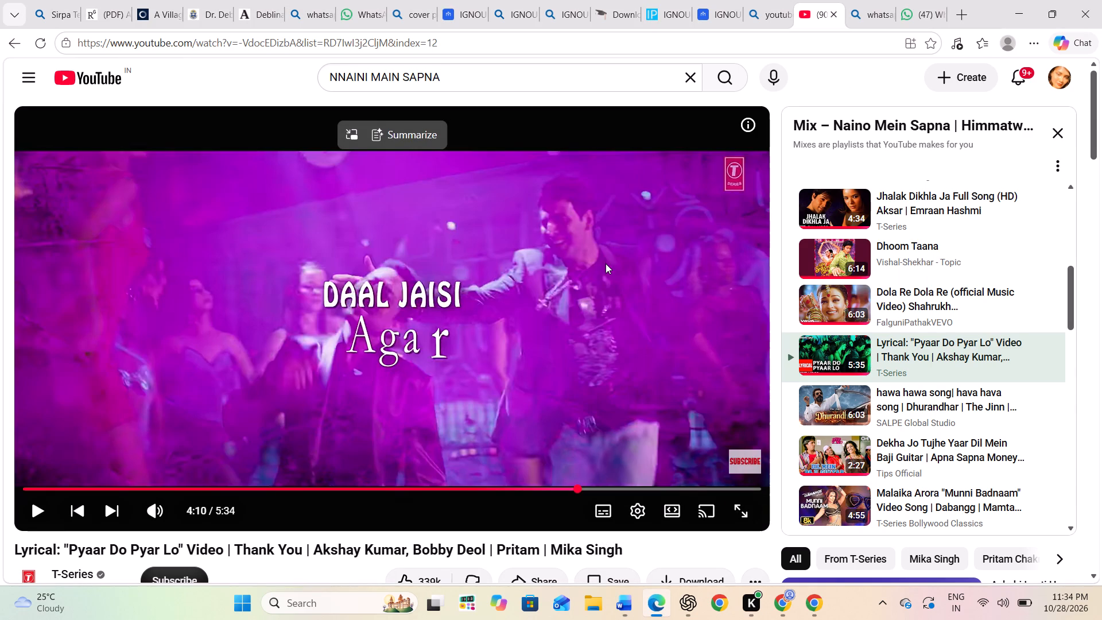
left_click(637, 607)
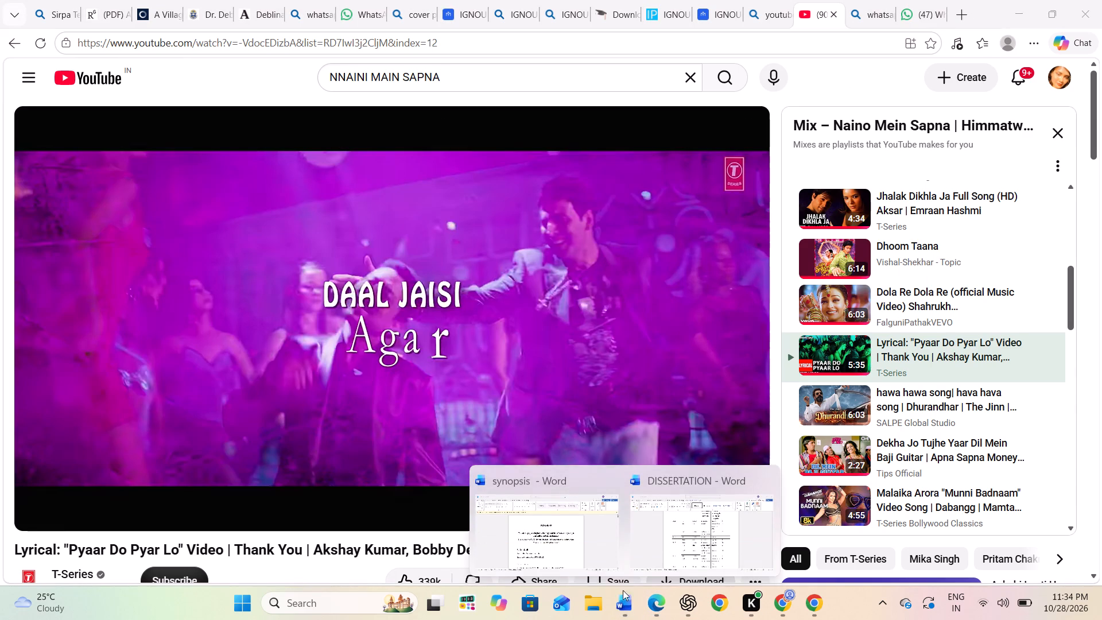
Return to the synopsis document and dismiss its read-only notice.
left_click(573, 557)
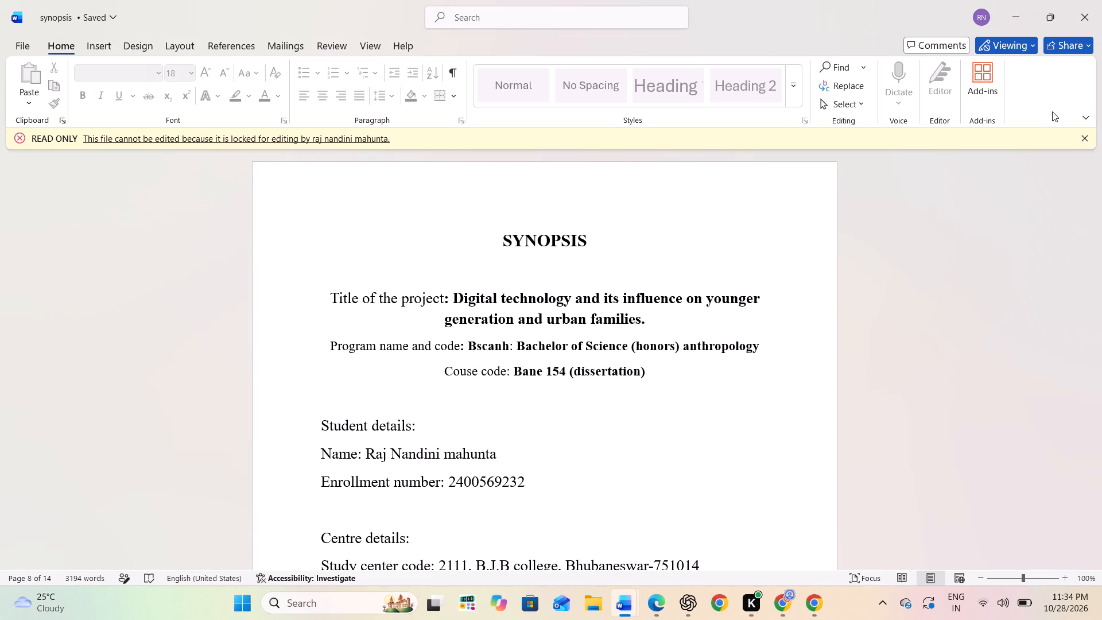
left_click(1086, 140)
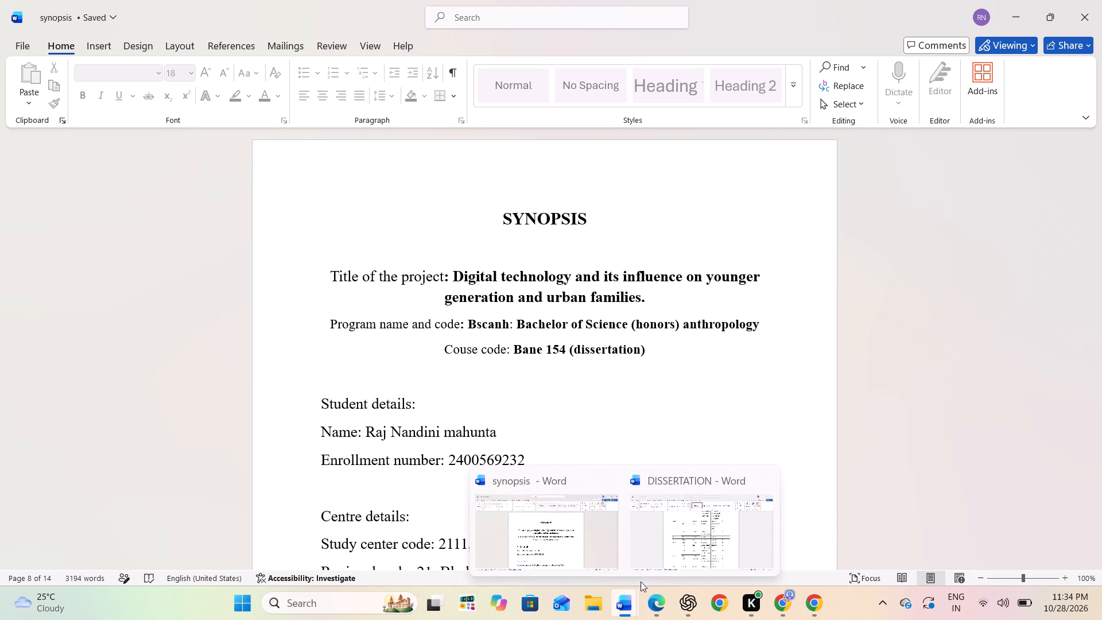
Look through the DISSERTATION document from the household response table back up to the Introduction, and return to the synopsis.
left_click(680, 536)
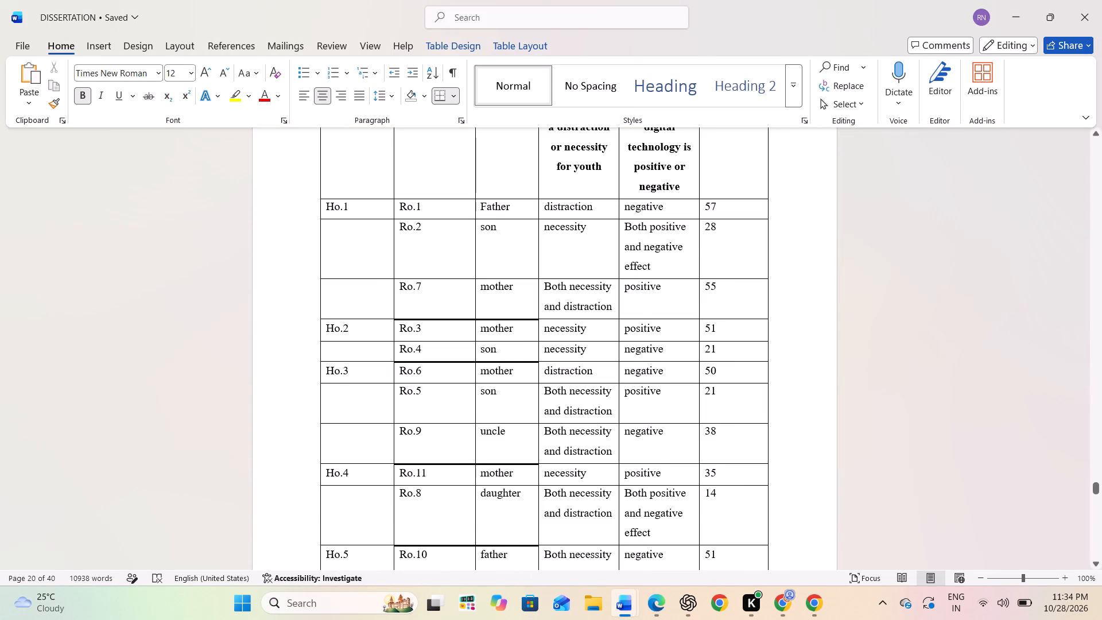
scroll(559, 258, "up", 20)
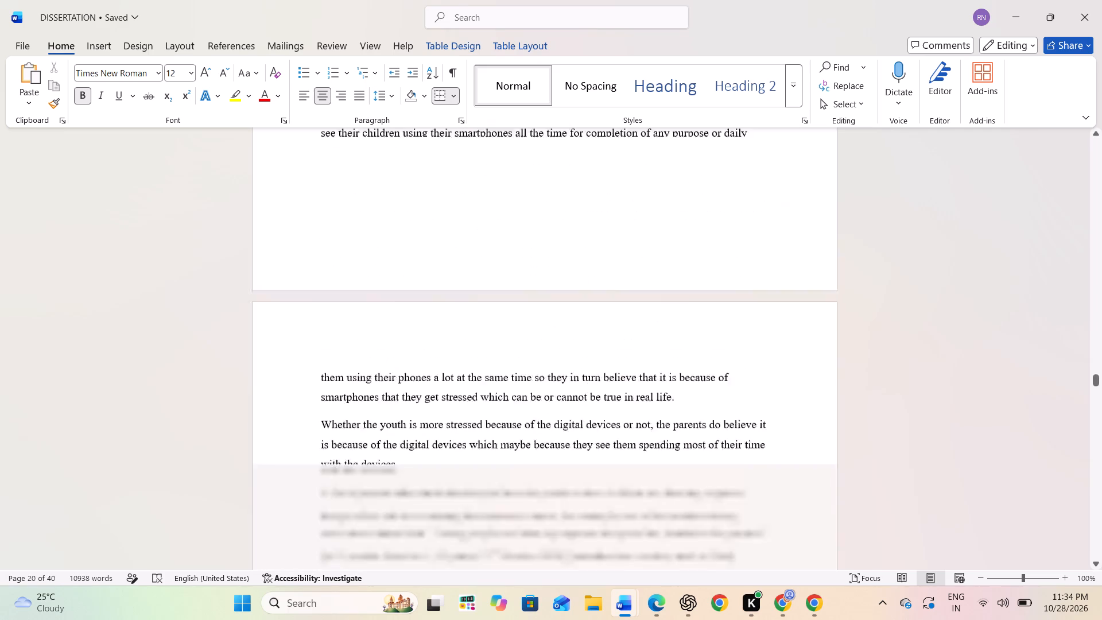
scroll(559, 258, "up", 20)
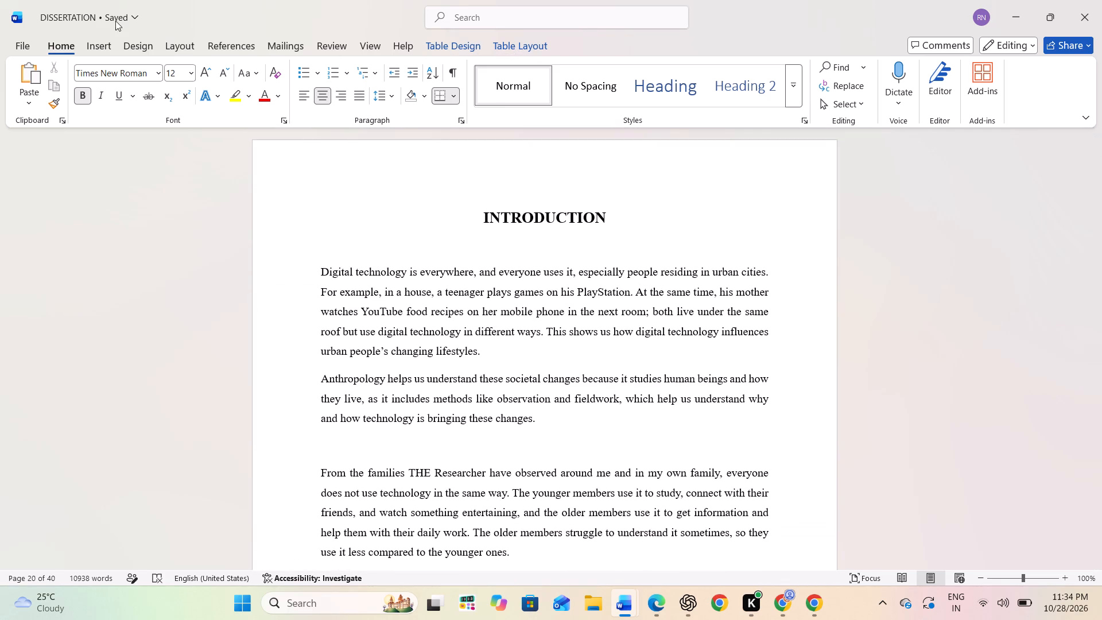
left_click(1002, 10)
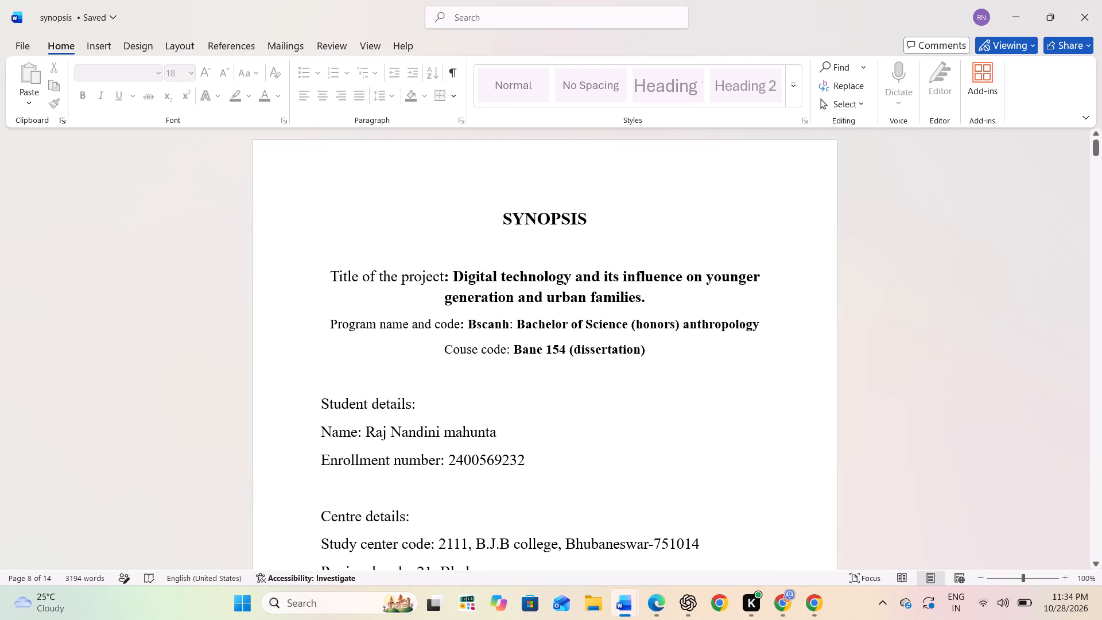
Check who has access to the synopsis document in Manage Access.
left_click(1058, 52)
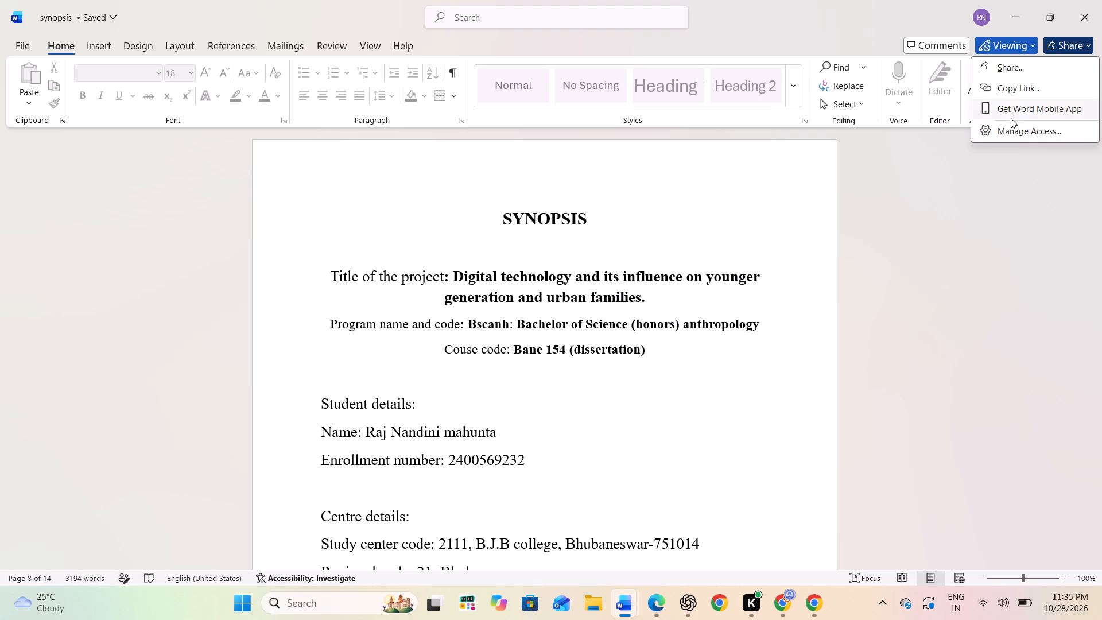
left_click(1012, 131)
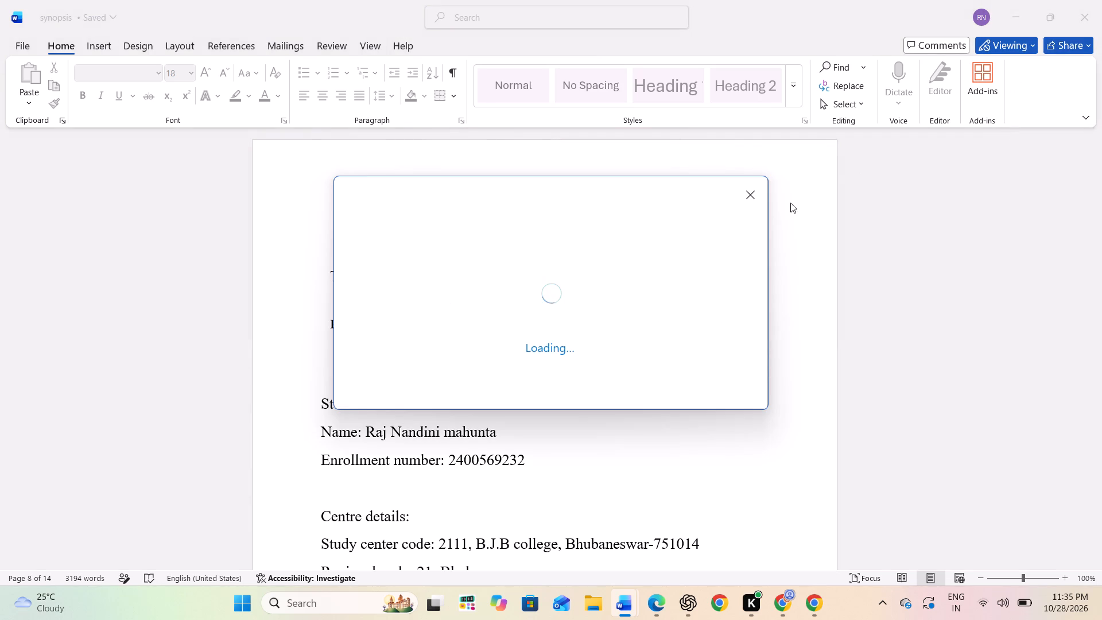
left_click(758, 200)
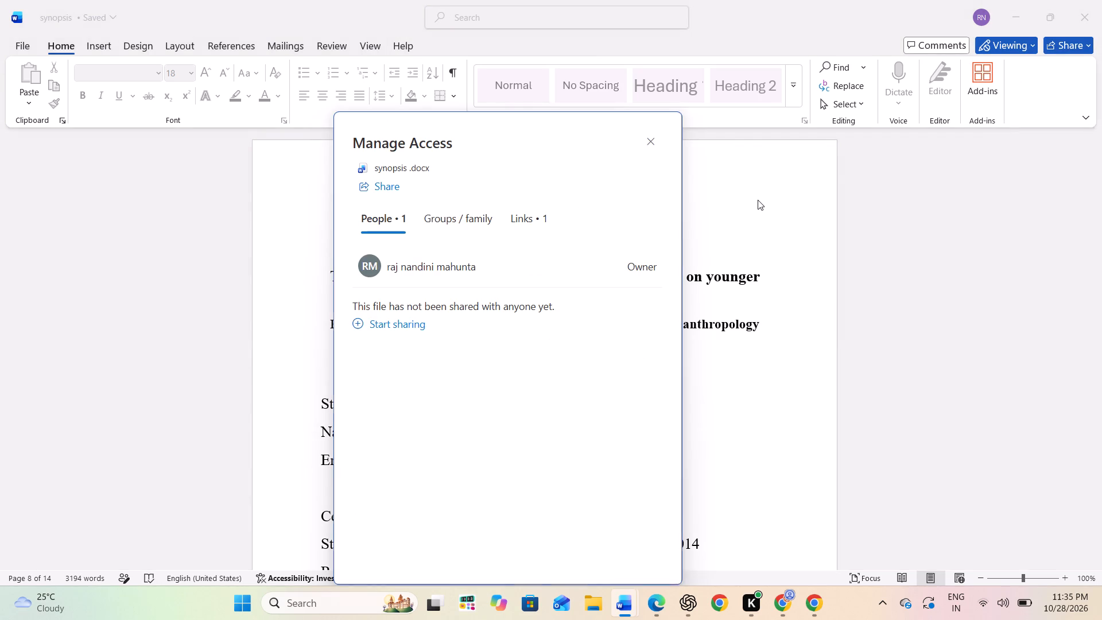
left_click(645, 141)
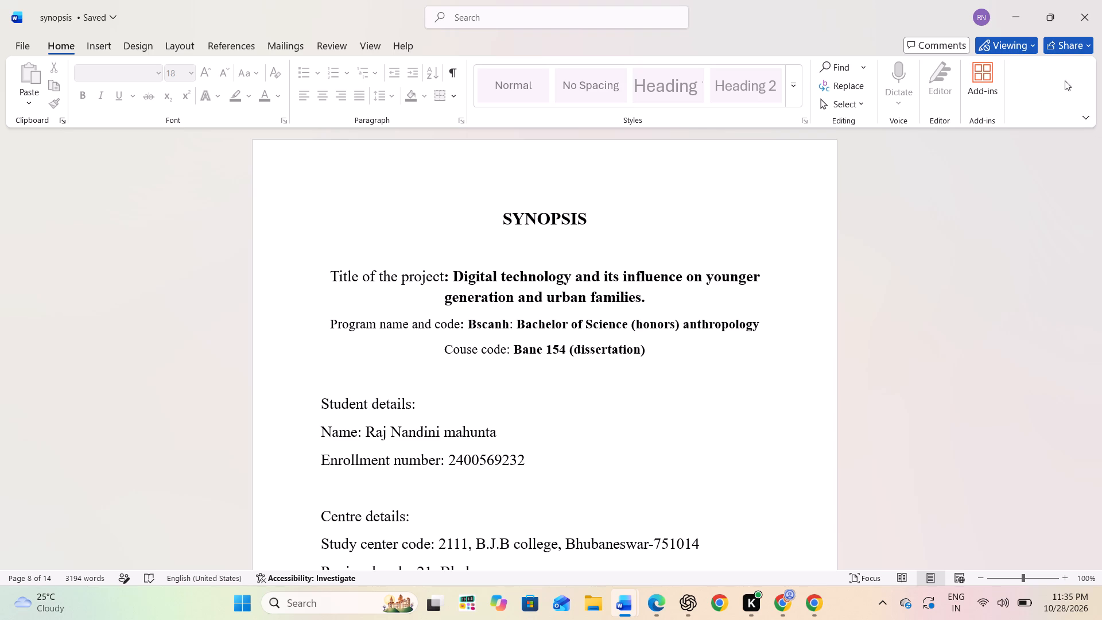
Copy a sharing link for the synopsis document, with link settings applied so anyone with the link can edit.
left_click(1070, 48)
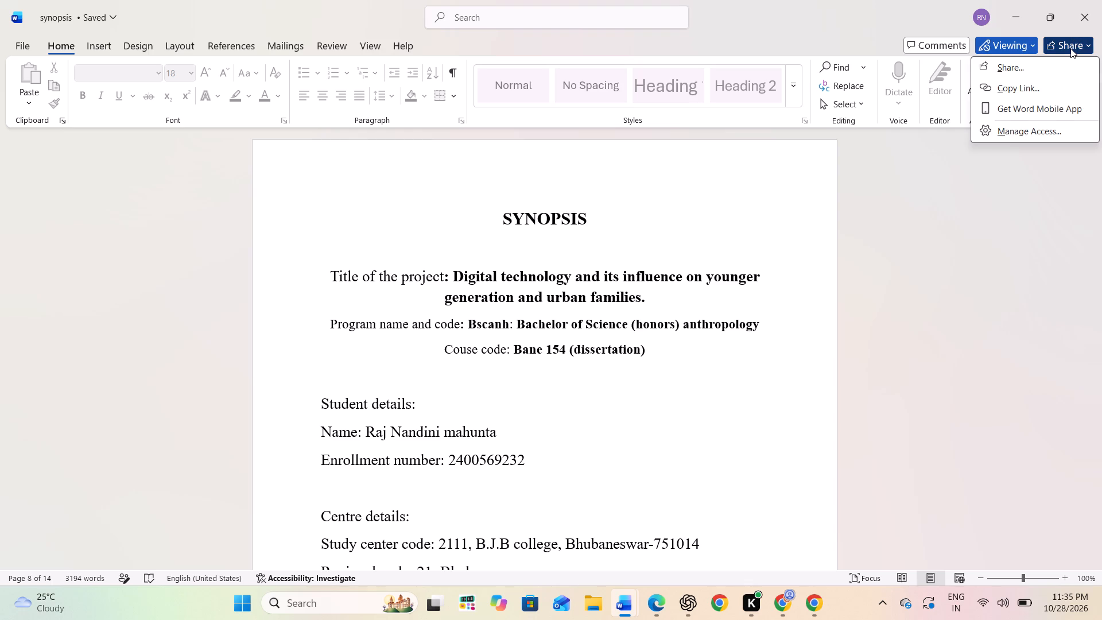
left_click(1057, 63)
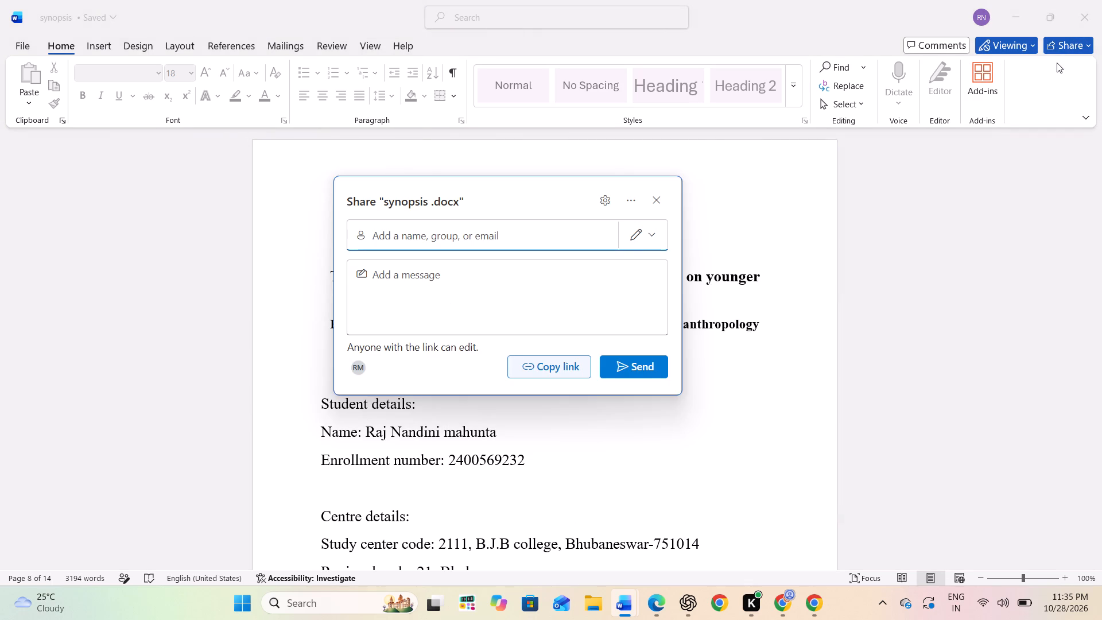
left_click(414, 349)
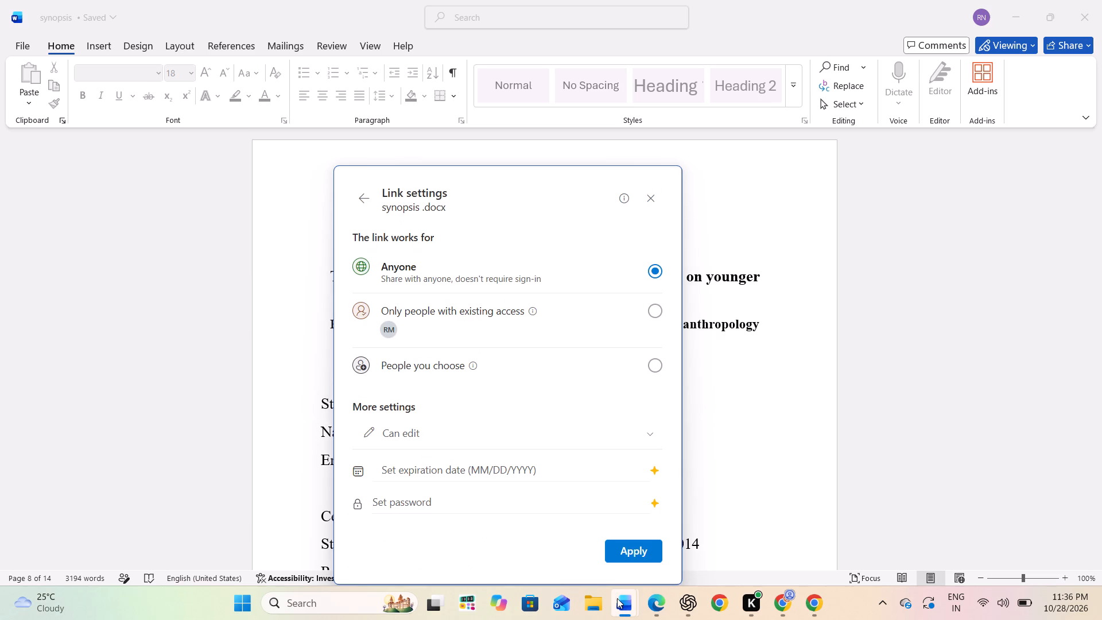
left_click(626, 546)
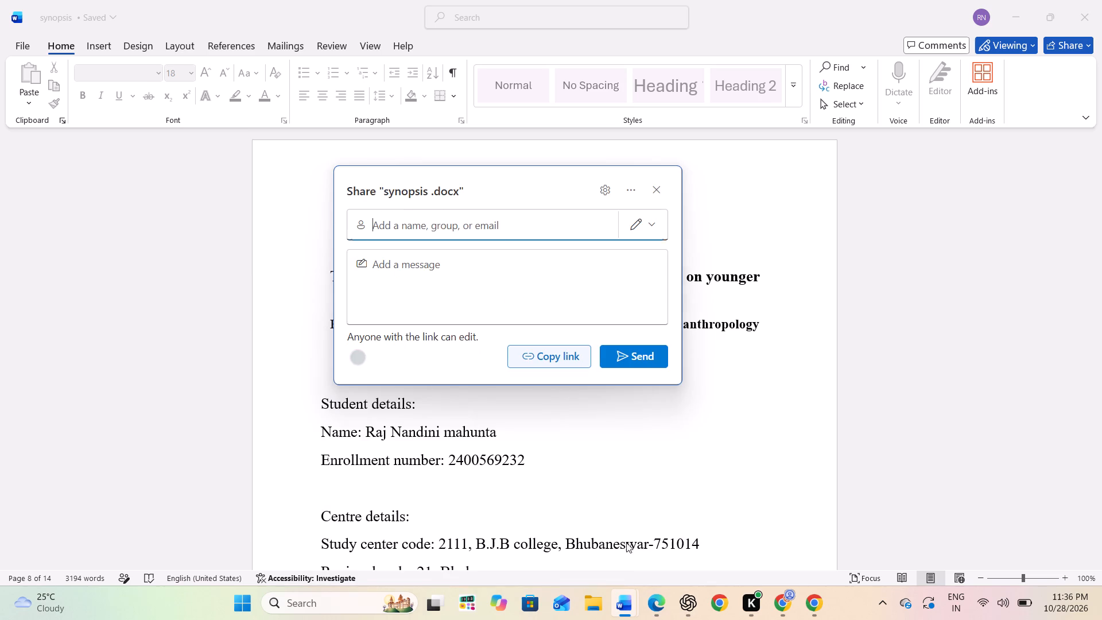
left_click(547, 355)
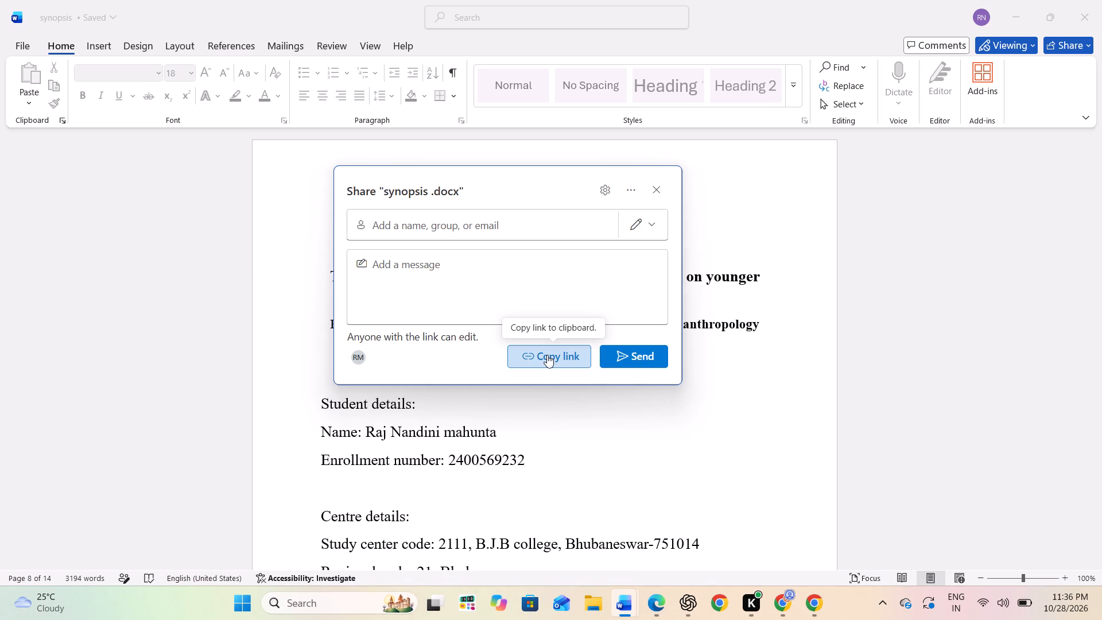
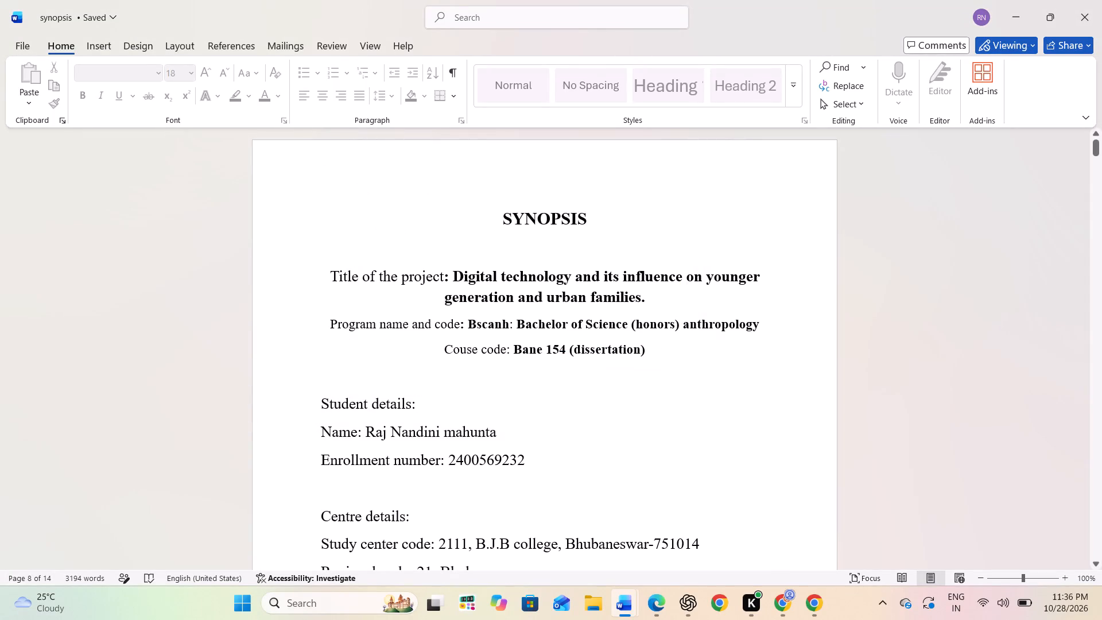
Reopen the synopsis document stored in OneDrive from the recent files.
left_click(25, 48)
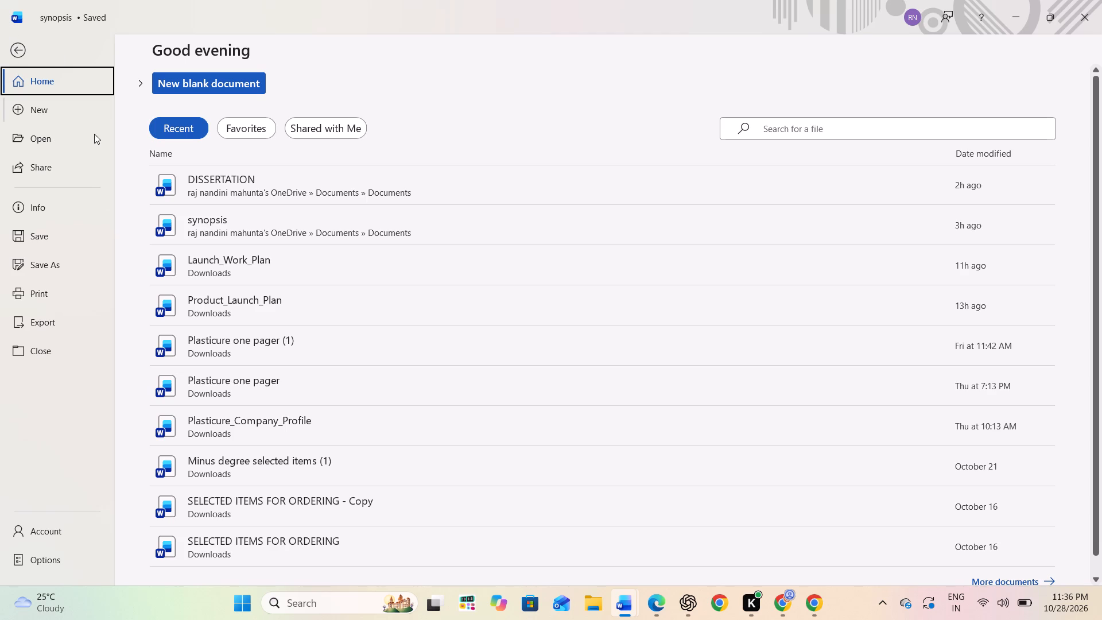
left_click(779, 215)
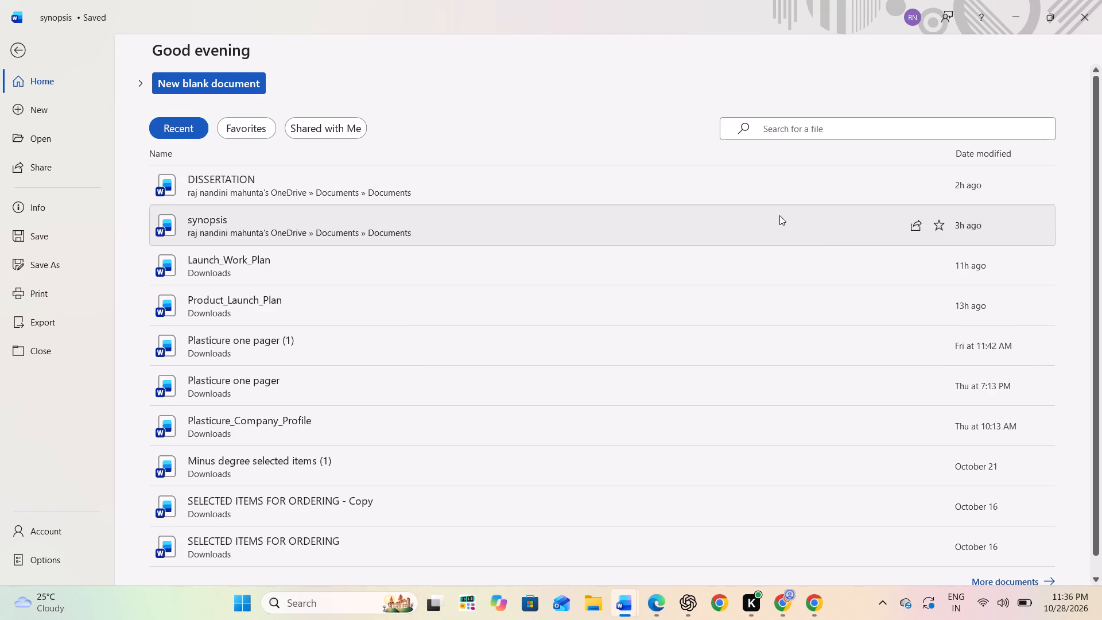
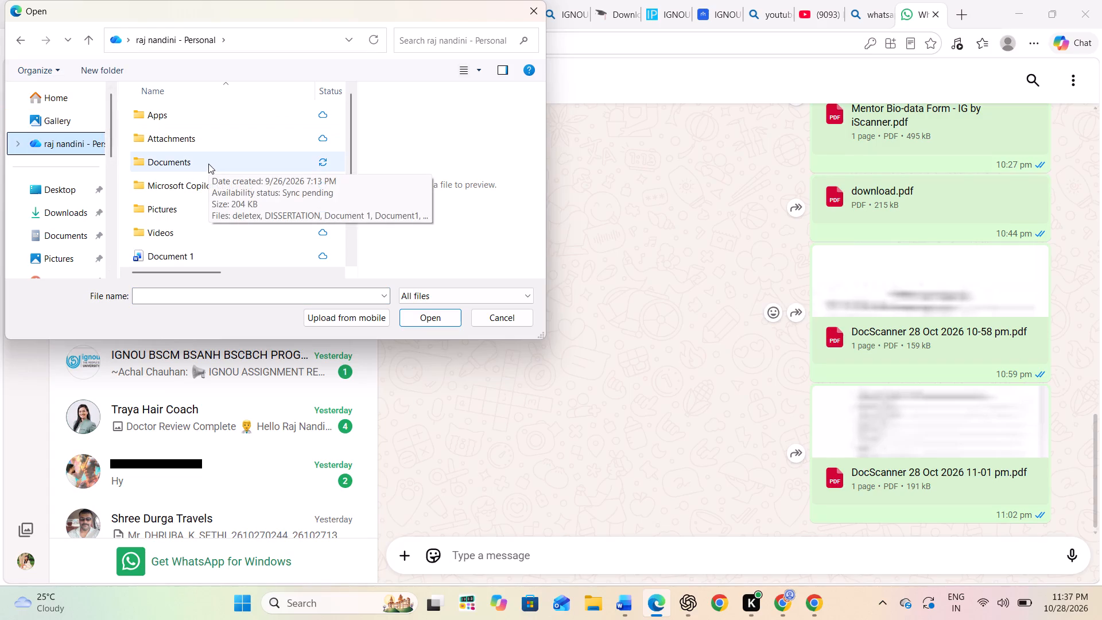
scroll(218, 188, "down", 1)
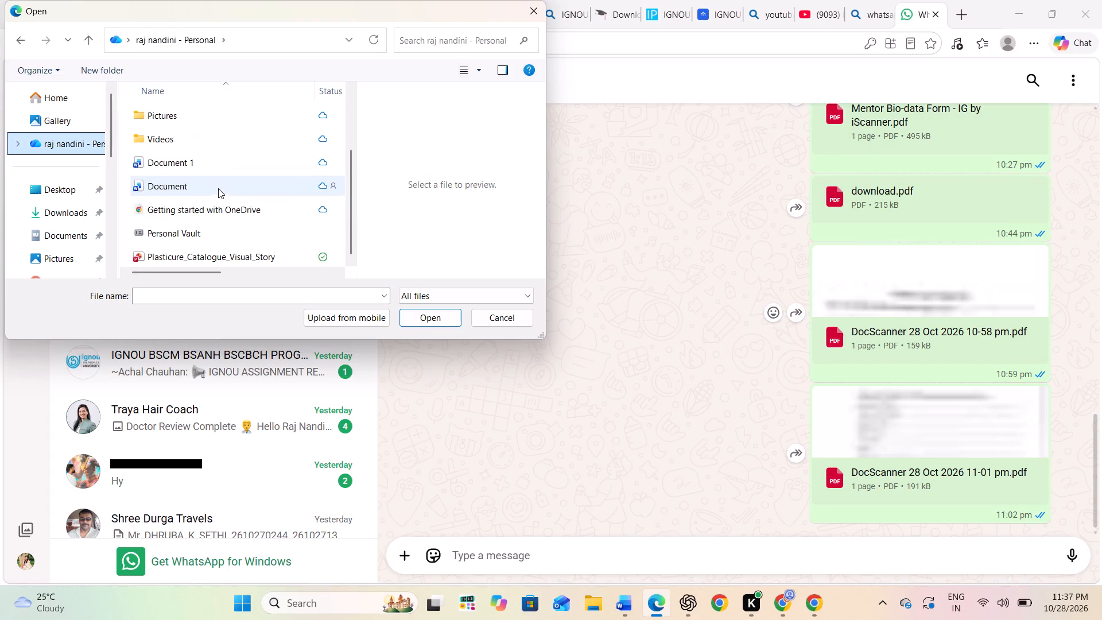
scroll(218, 188, "down", 1)
scroll(218, 188, "up", 2)
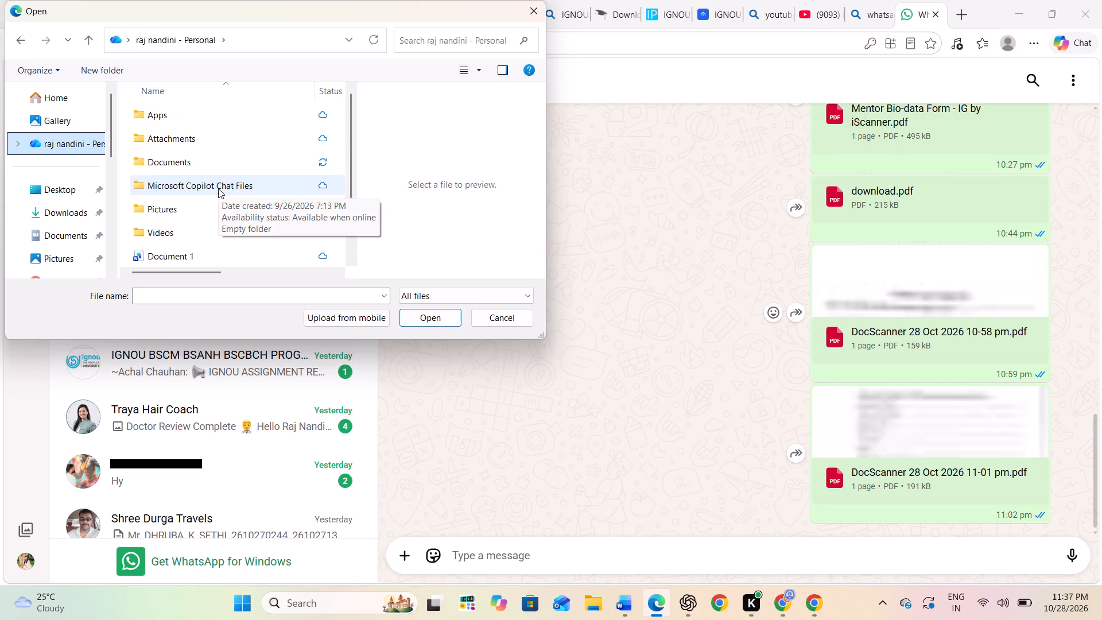
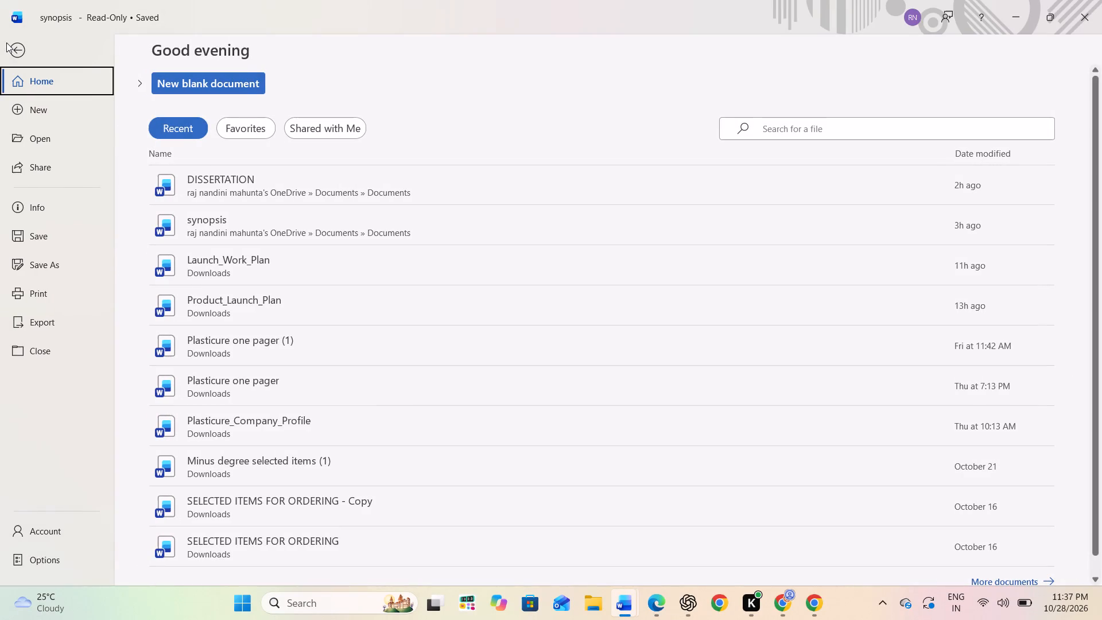
Open the full Save As dialog for the synopsis document in the OneDrive Documents folder.
left_click(53, 266)
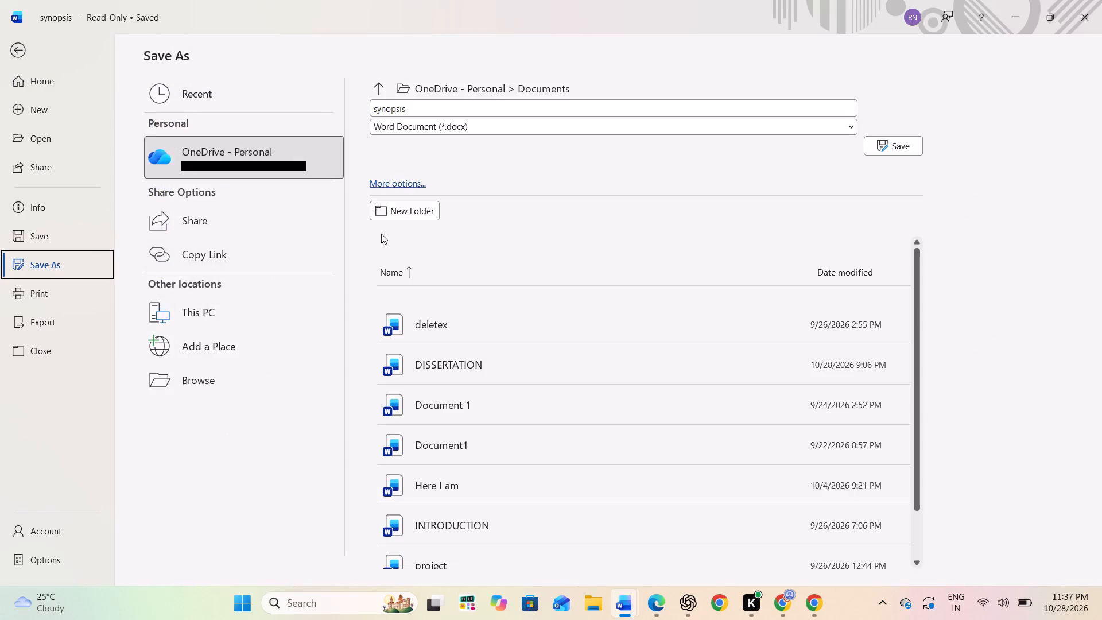
right_click(398, 180)
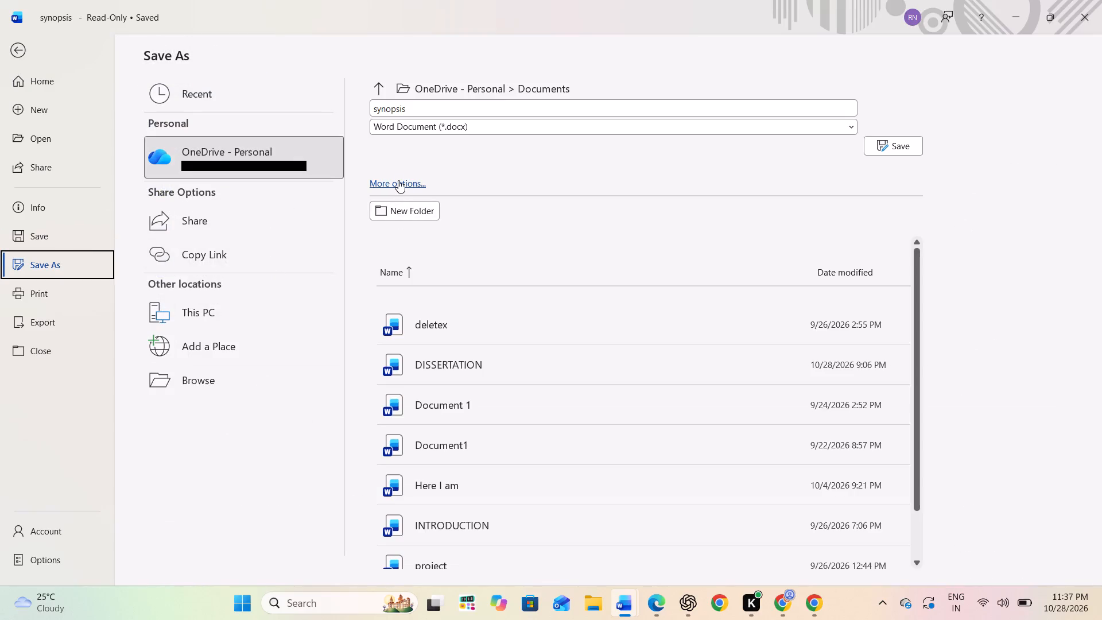
left_click(398, 180)
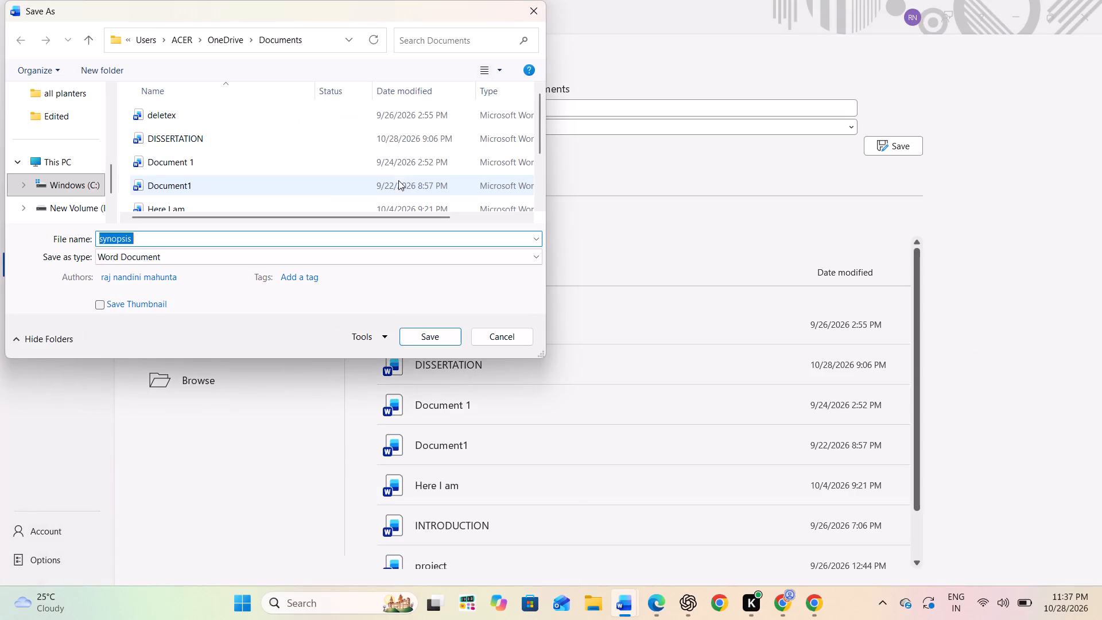
Save a copy of the synopsis as a Word Document in the Downloads folder, keeping the file name synopsis.
scroll(8, 136, "up", 1)
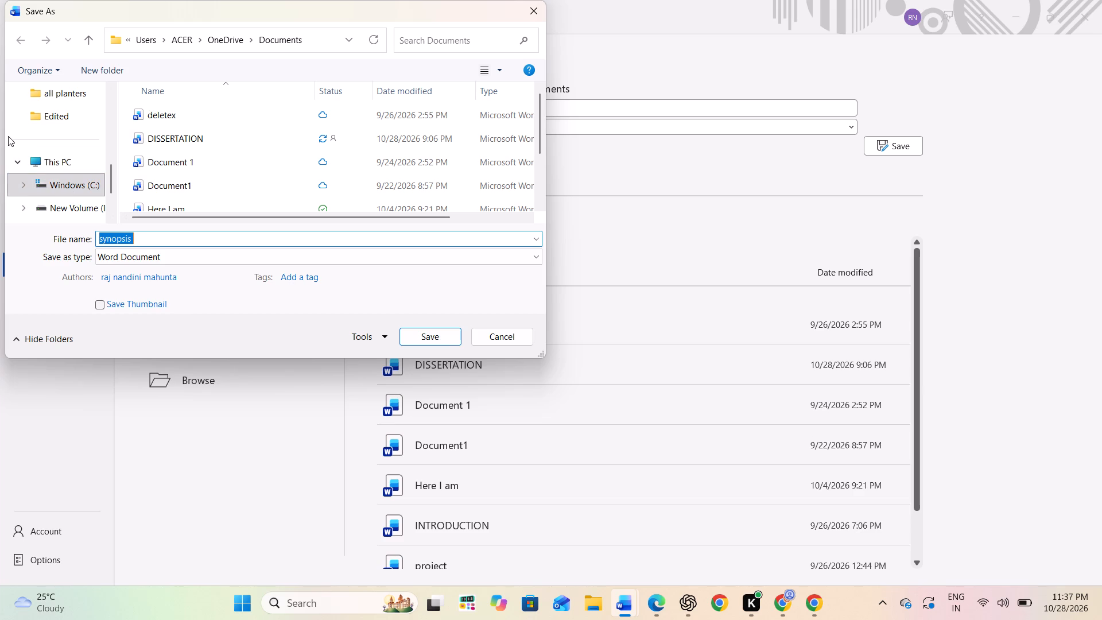
scroll(8, 136, "up", 1)
left_click(68, 205)
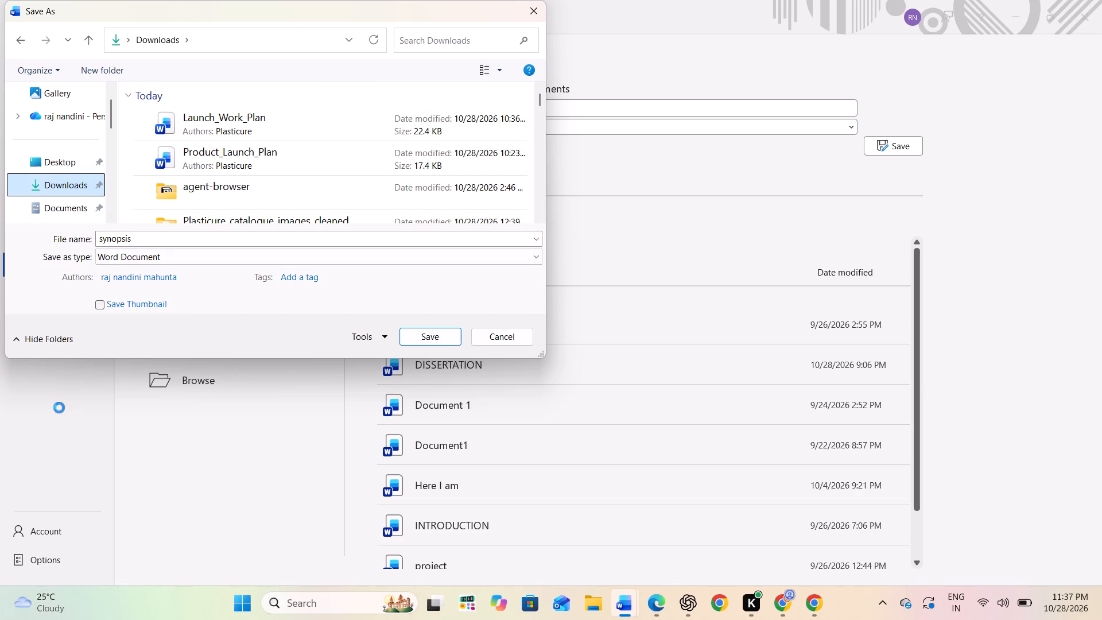
right_click(421, 338)
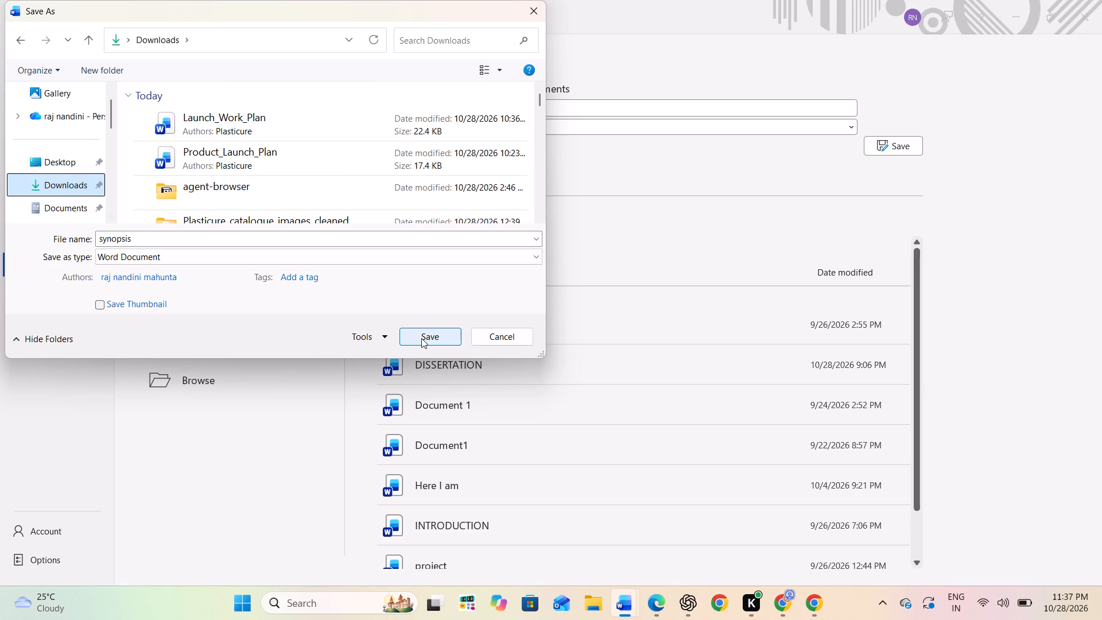
right_click(421, 338)
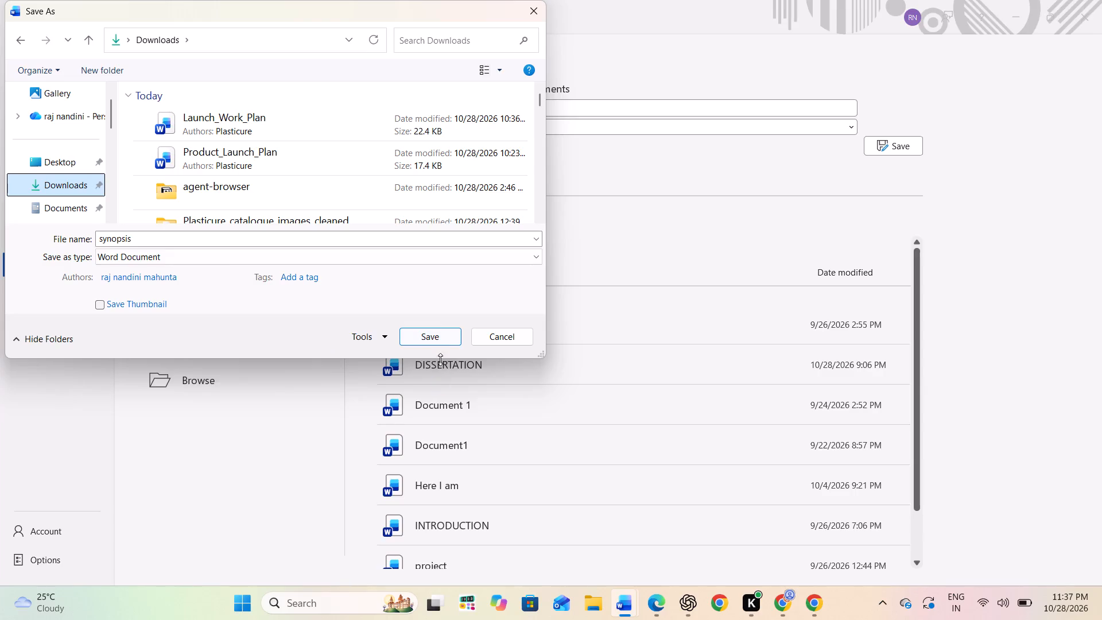
left_click(441, 334)
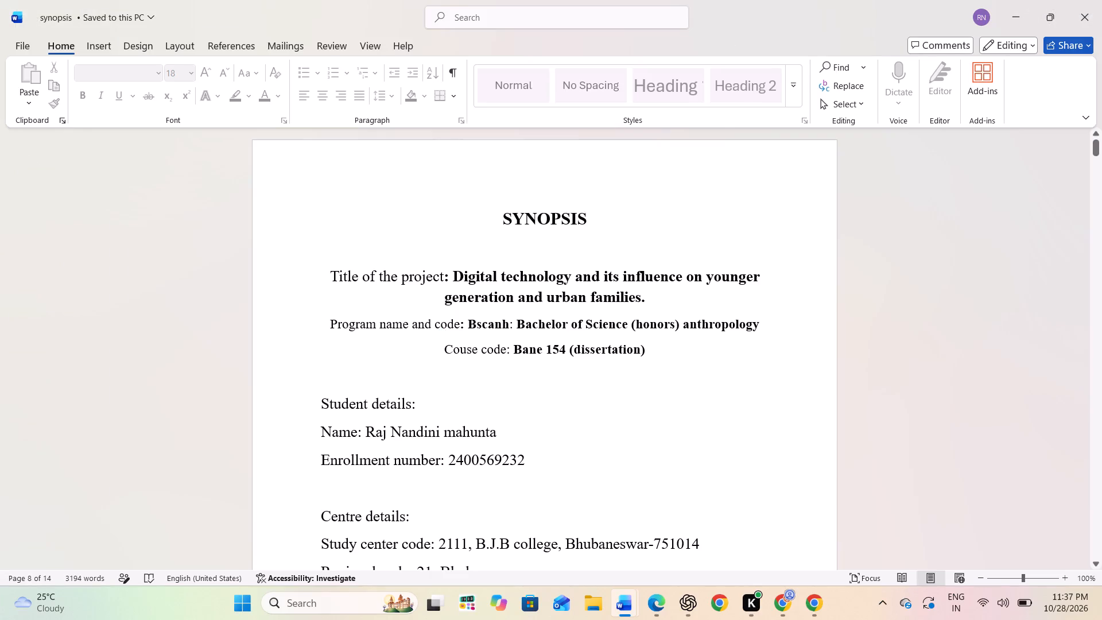
Open the Downloads copy of synopsis from the recent documents, then bring up the recent documents list again.
left_click(20, 51)
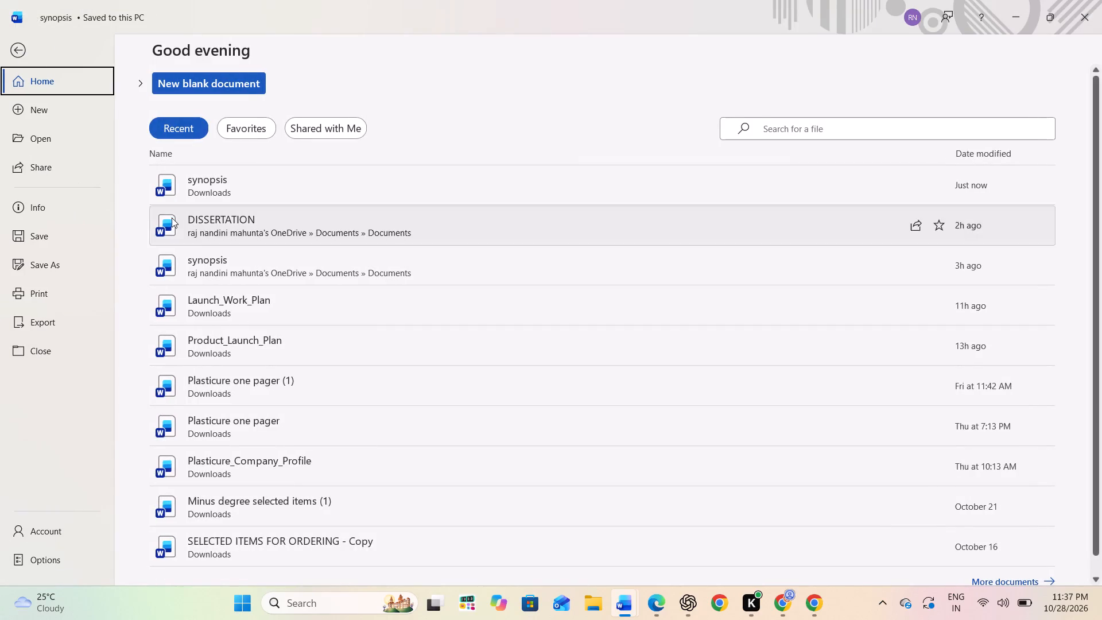
left_click(199, 169)
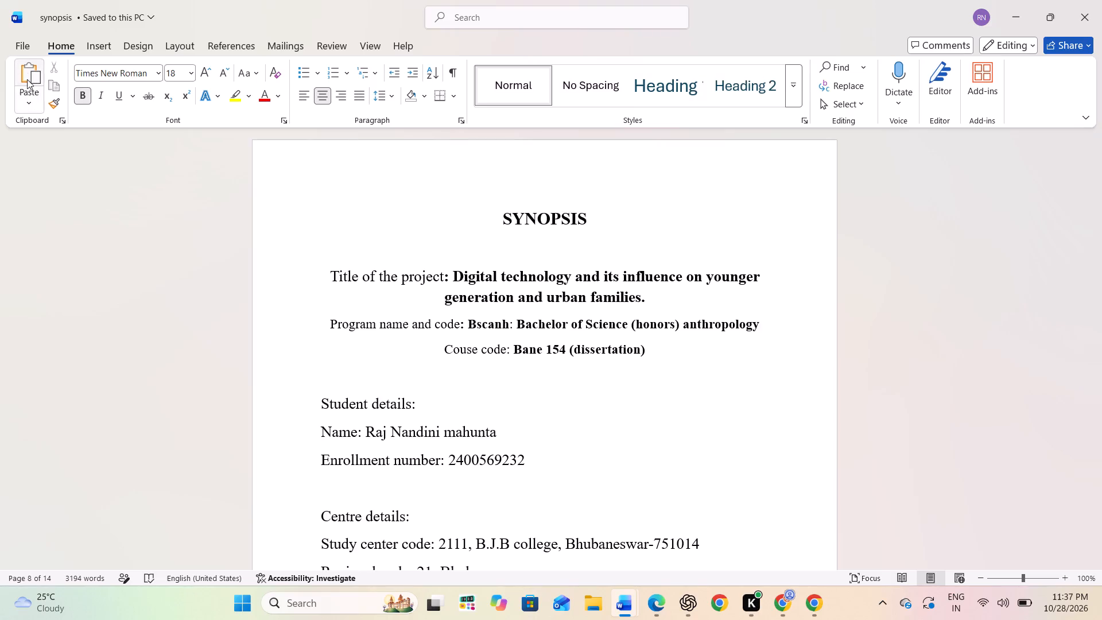
left_click(18, 46)
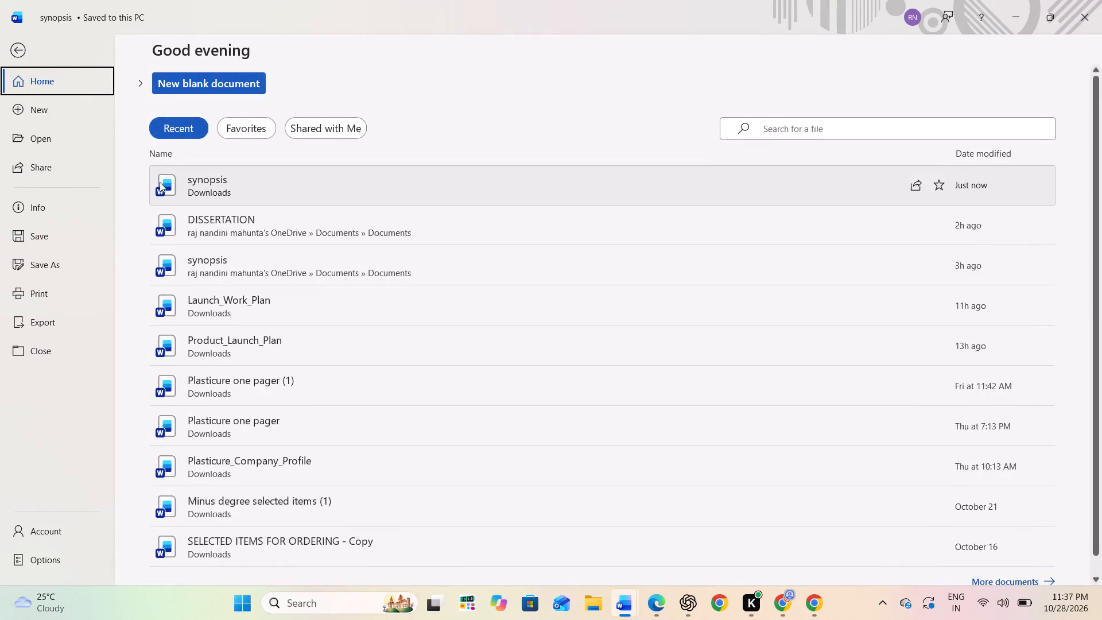
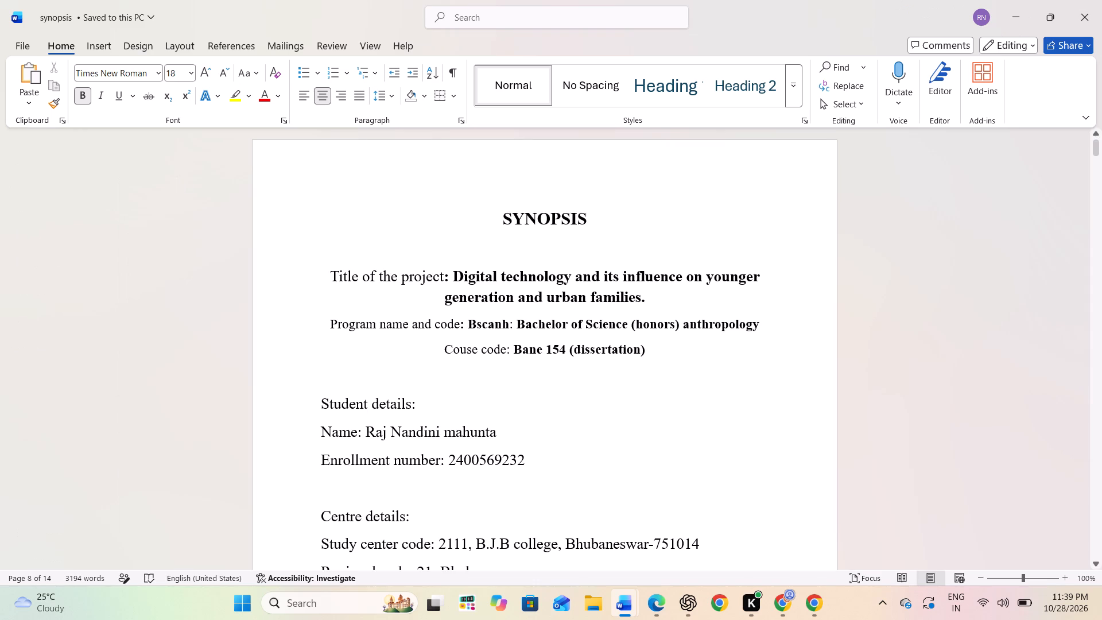
Set the font size of the SYNOPSIS heading on the first page to 18.
left_click_drag(502, 220, 510, 221)
left_click_drag(510, 221, 620, 223)
left_click(186, 74)
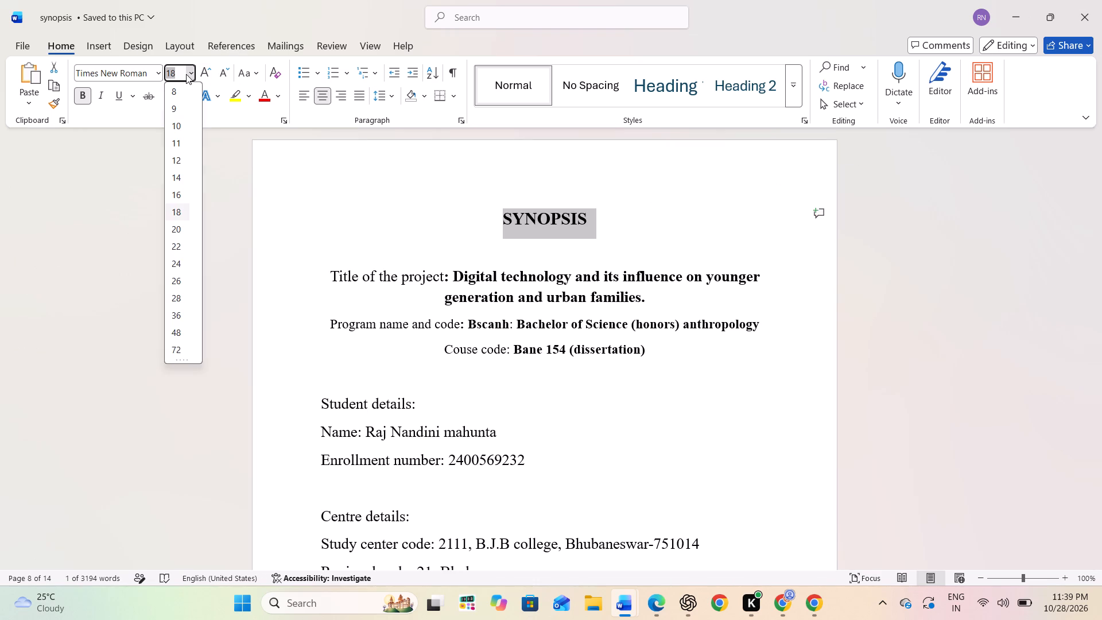
left_click(177, 220)
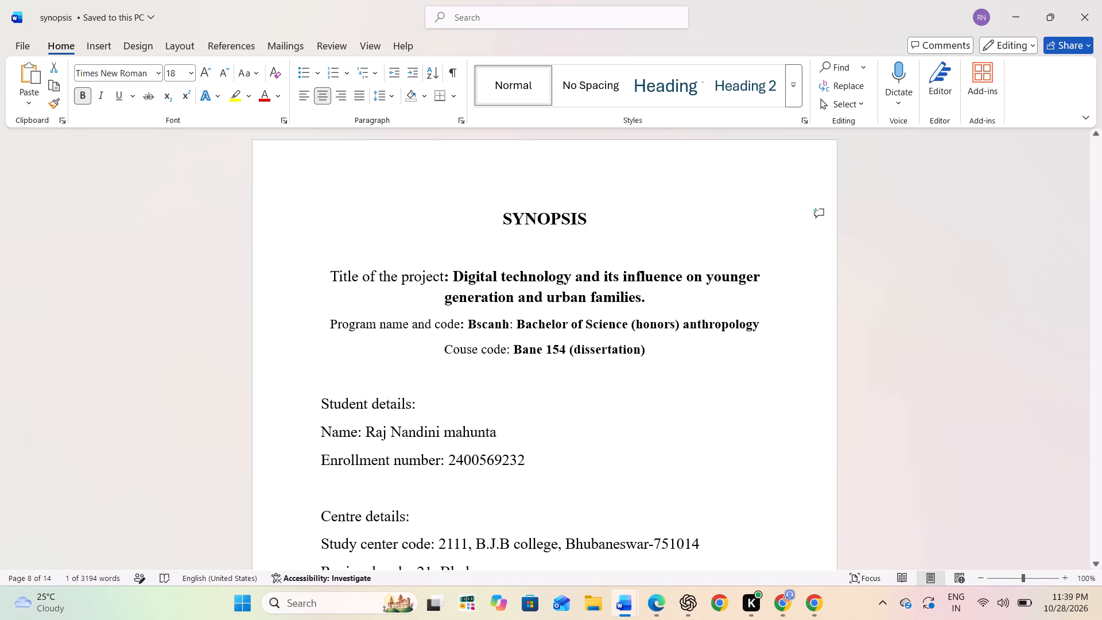
left_click(347, 219)
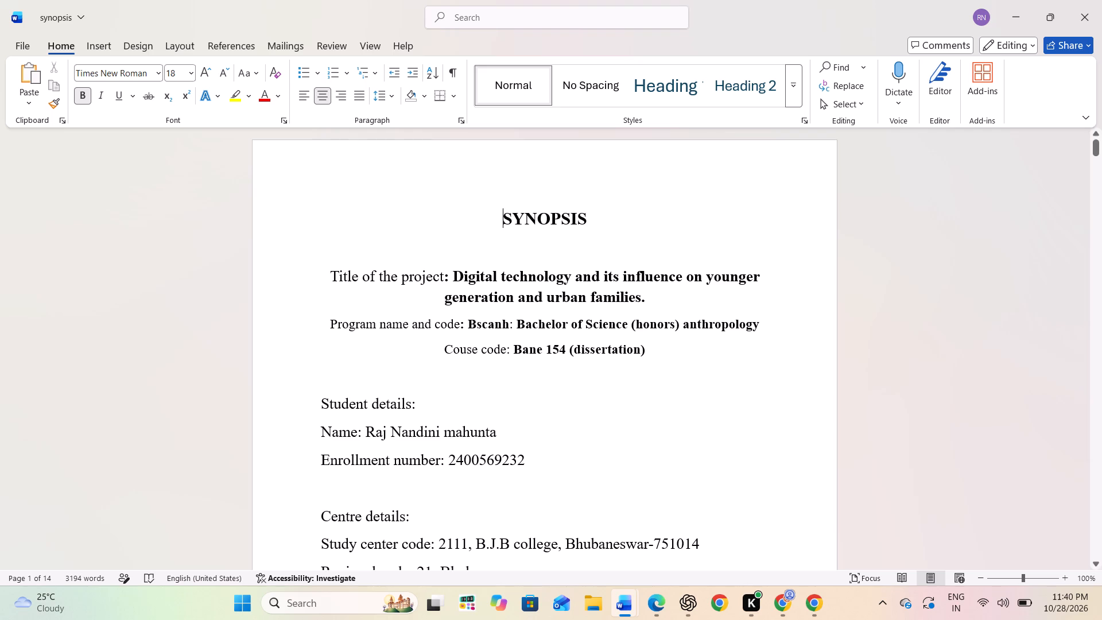
Insert a blank line between the project title and the "Program name and code" line.
left_click(329, 321)
key("Return")
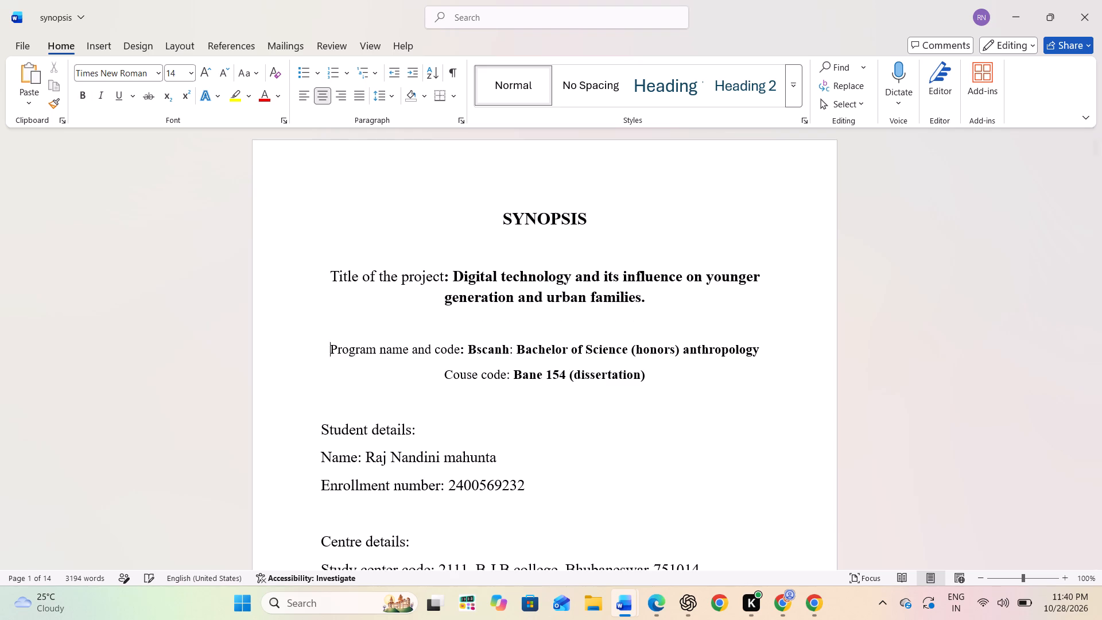
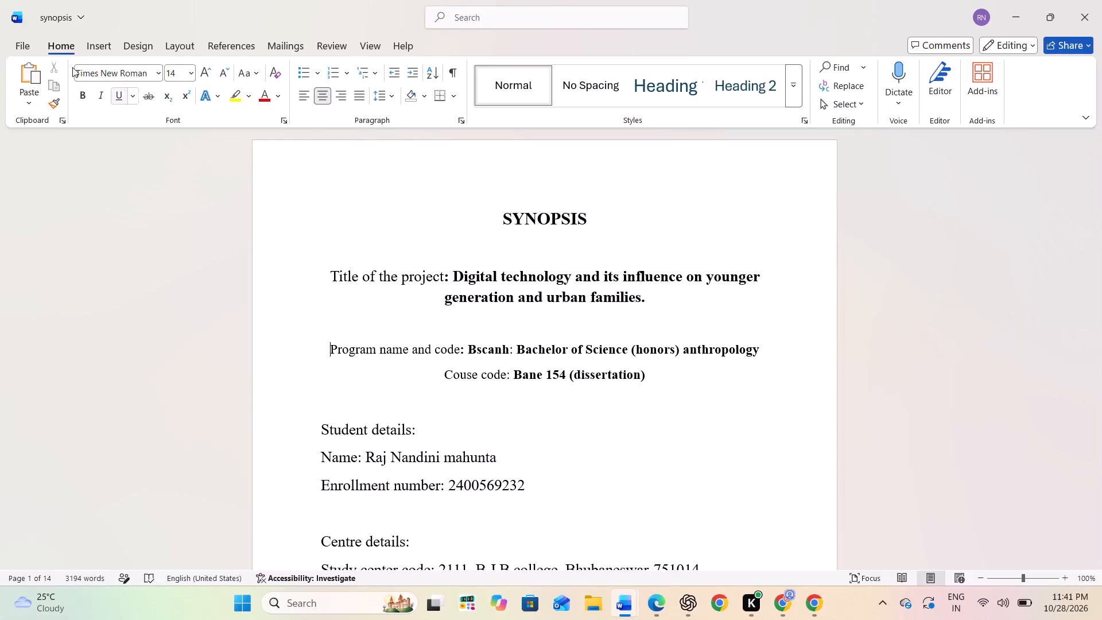
Save a copy of the document as a Word Document named synopsis, with This PC as the location.
left_click(12, 45)
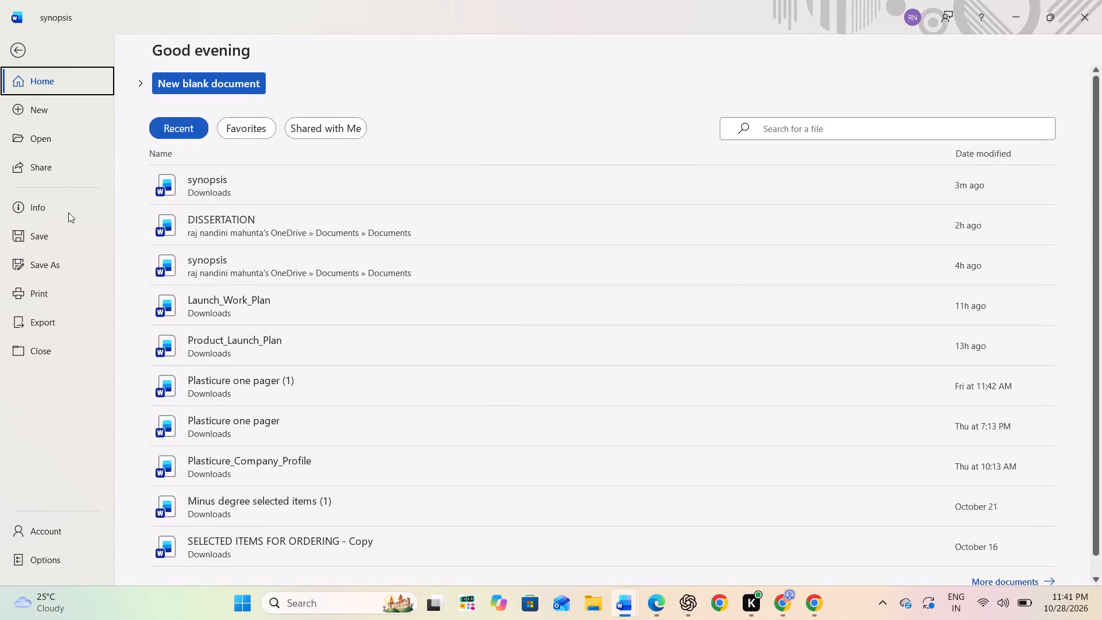
left_click(48, 265)
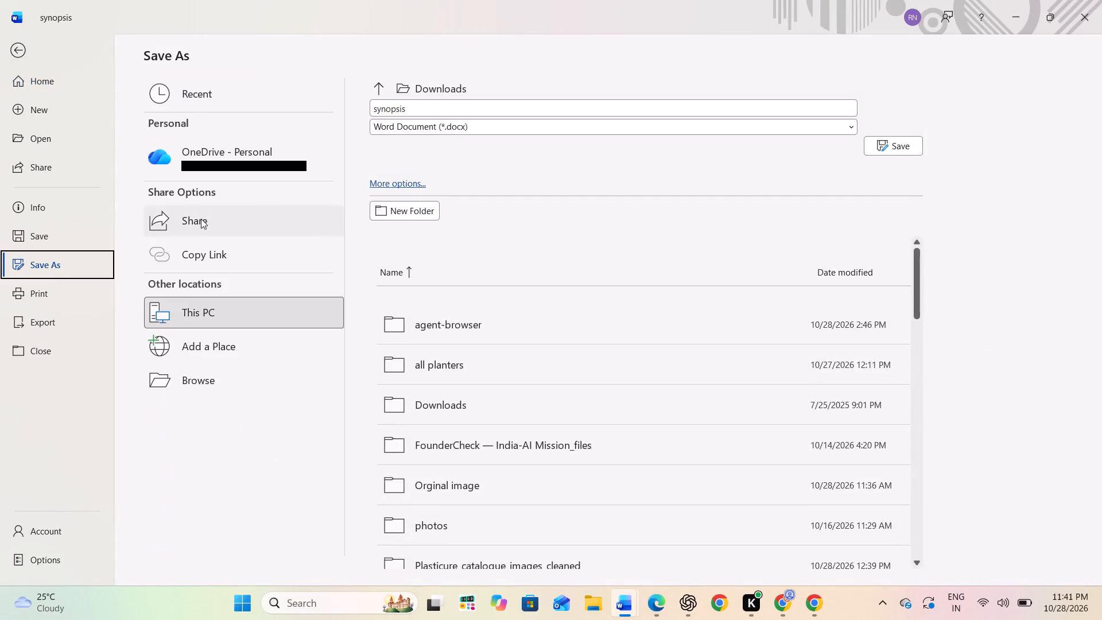
left_click(405, 185)
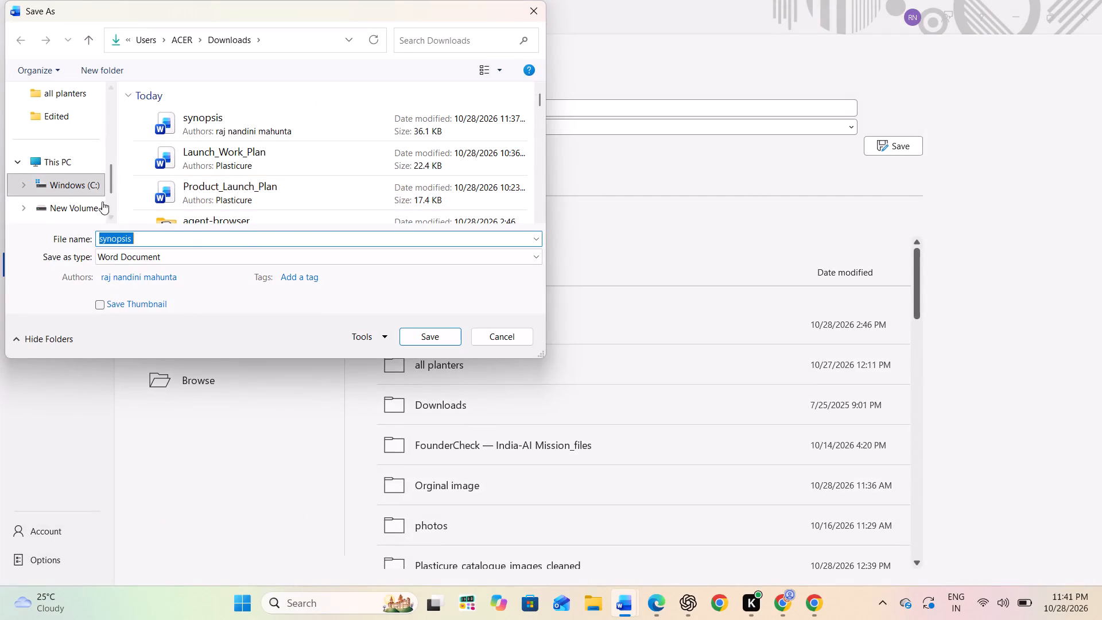
left_click(51, 162)
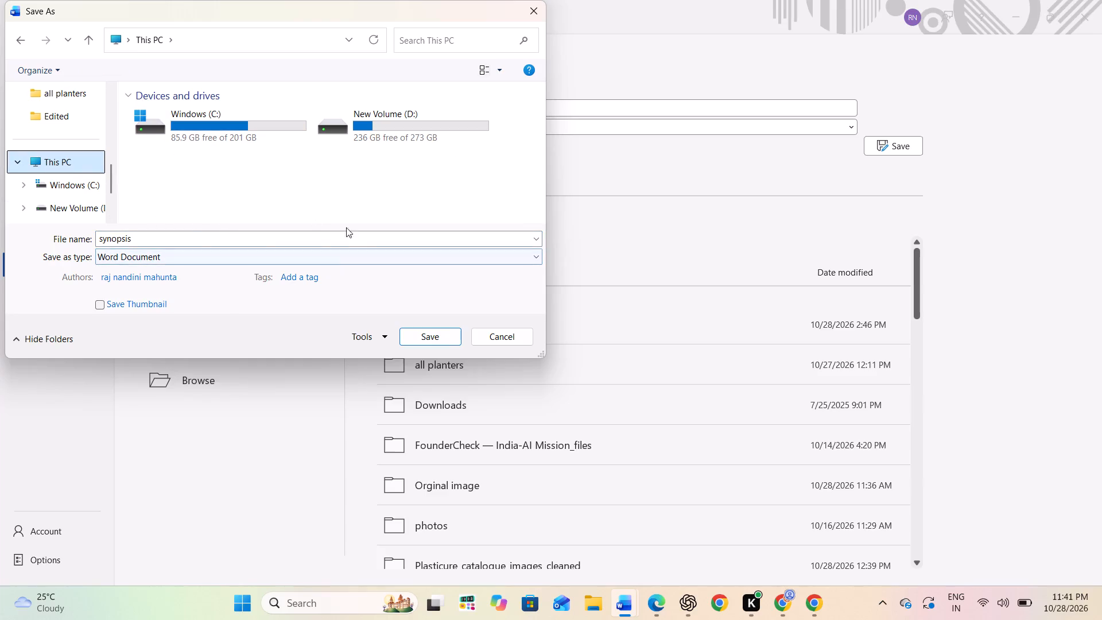
left_click(418, 340)
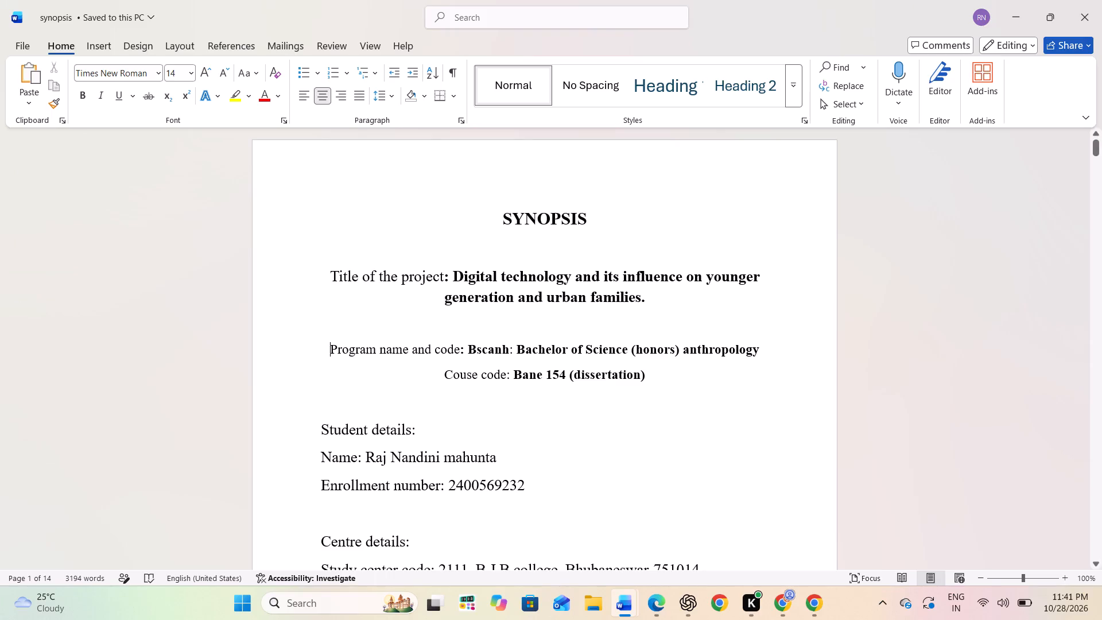
Open the Save As options for the synopsis document again.
left_click(10, 49)
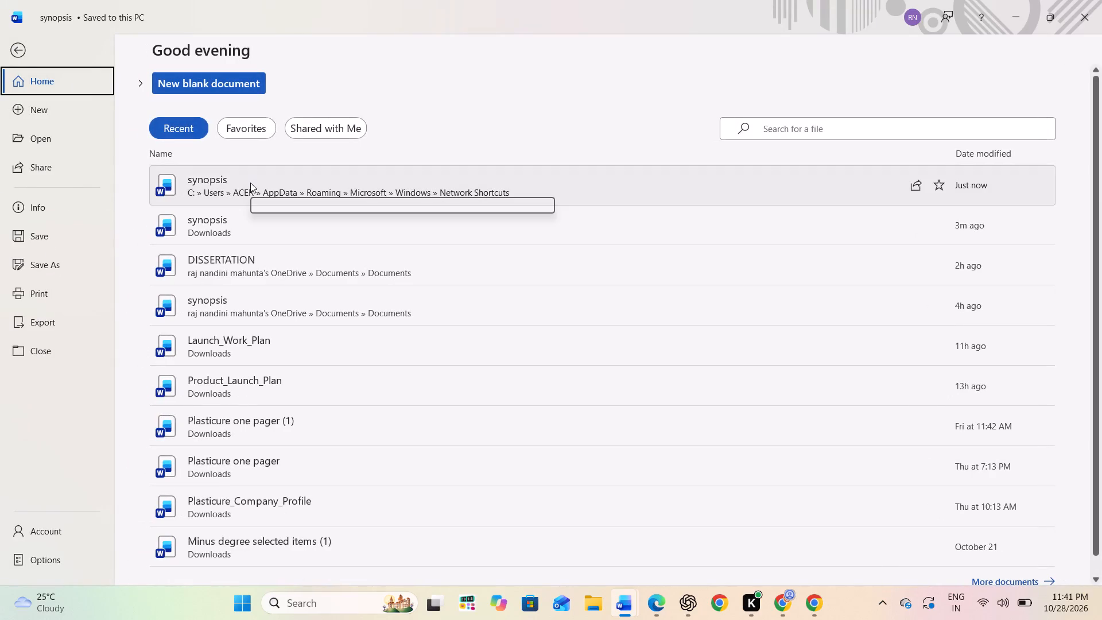
left_click(69, 262)
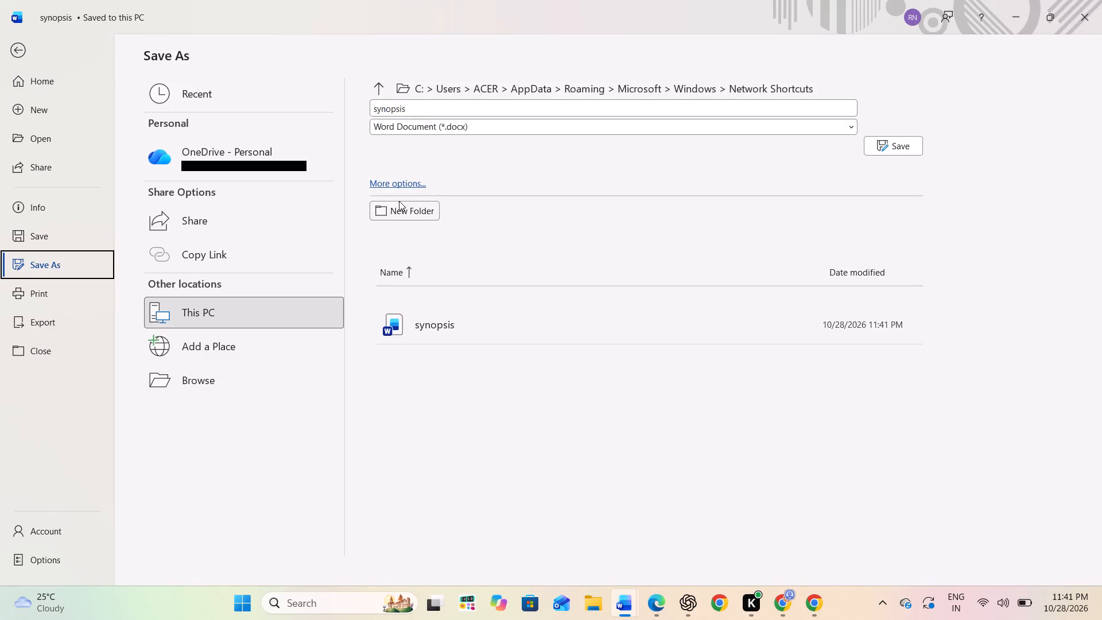
Open the full Save As dialog for the synopsis document and choose Desktop as the save location.
left_click(406, 188)
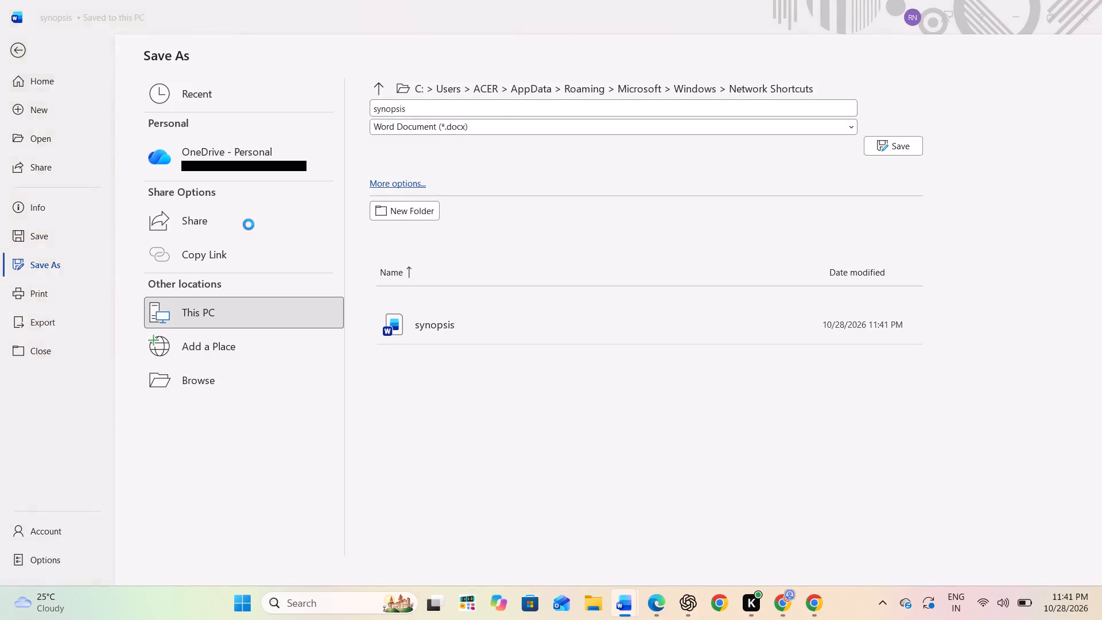
scroll(46, 200, "down", 3)
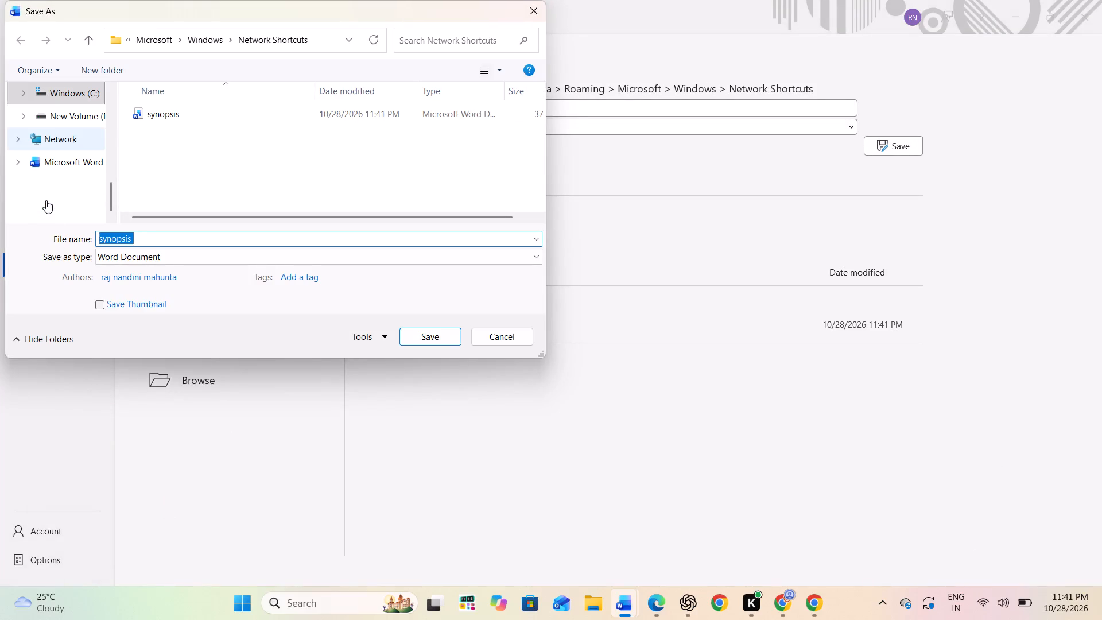
scroll(54, 173, "up", 1)
left_click(52, 185)
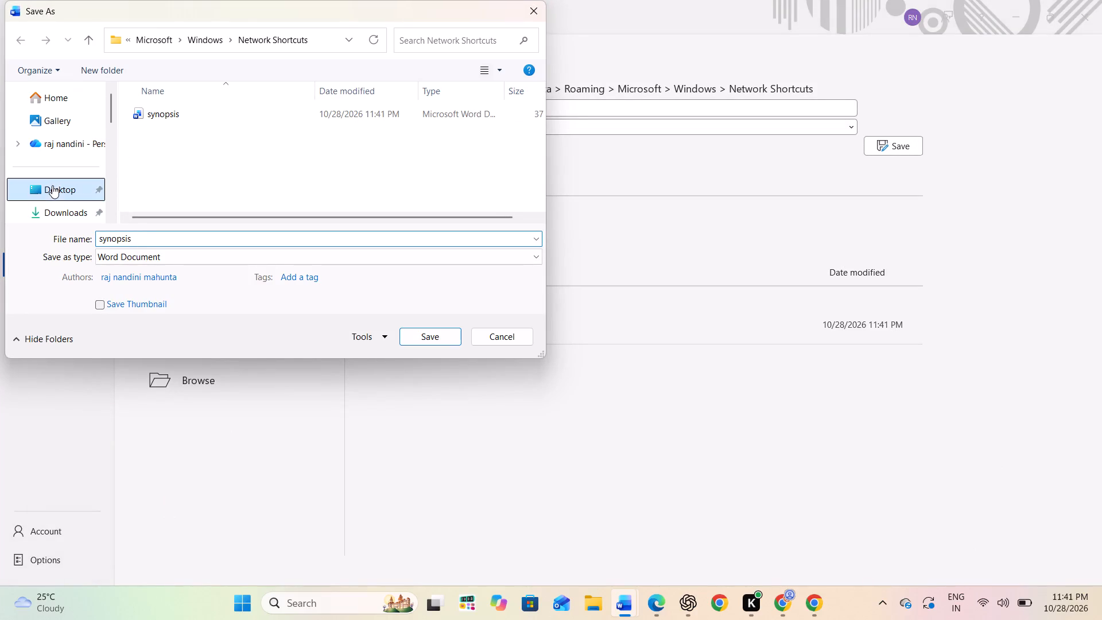
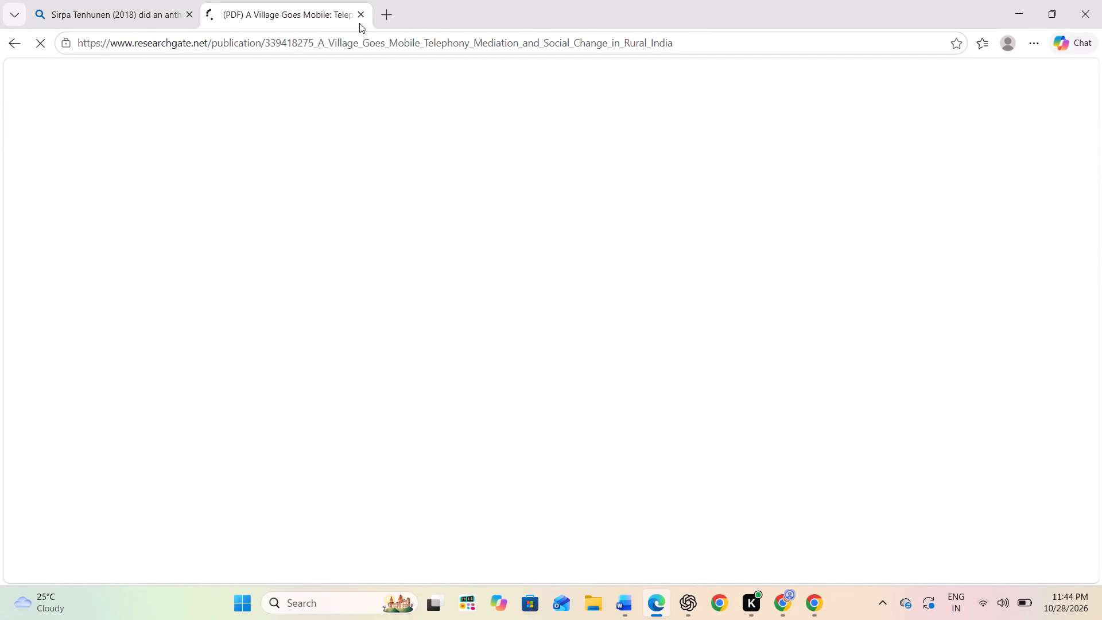
Close the ResearchGate publication and Bing search results pages in Edge, and minimize the browser to return to the synopsis document in Word.
left_click(357, 11)
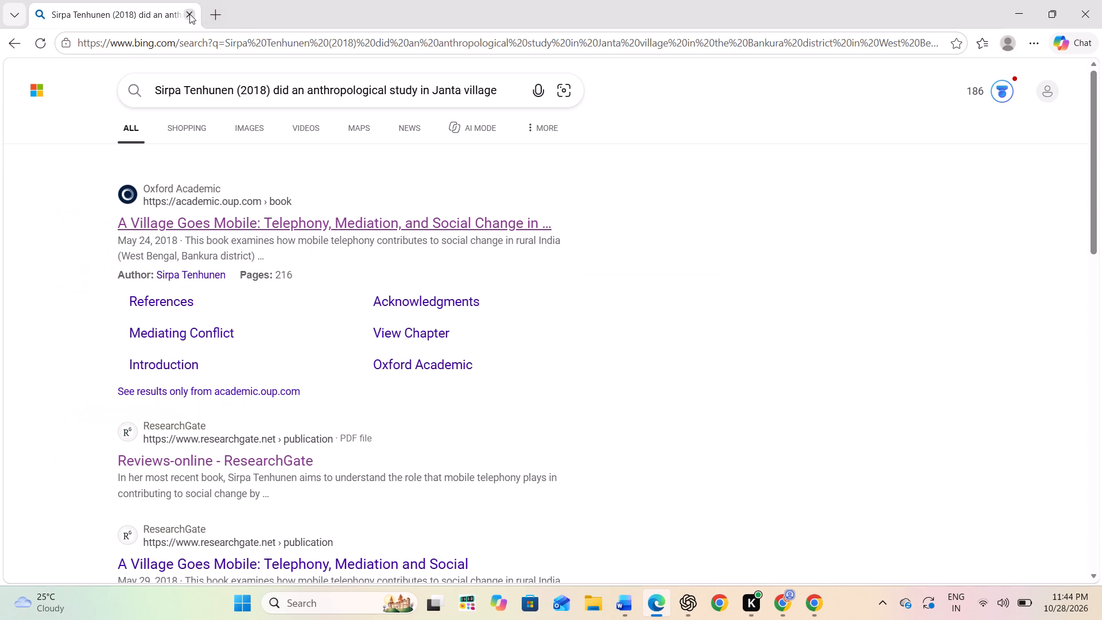
left_click(189, 14)
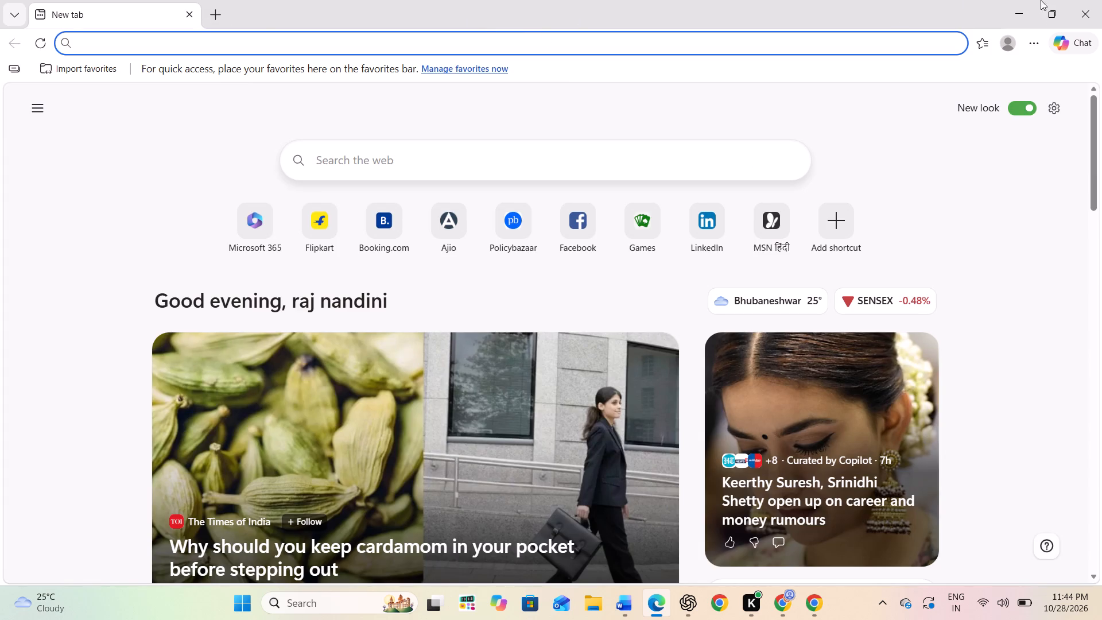
left_click(1011, 4)
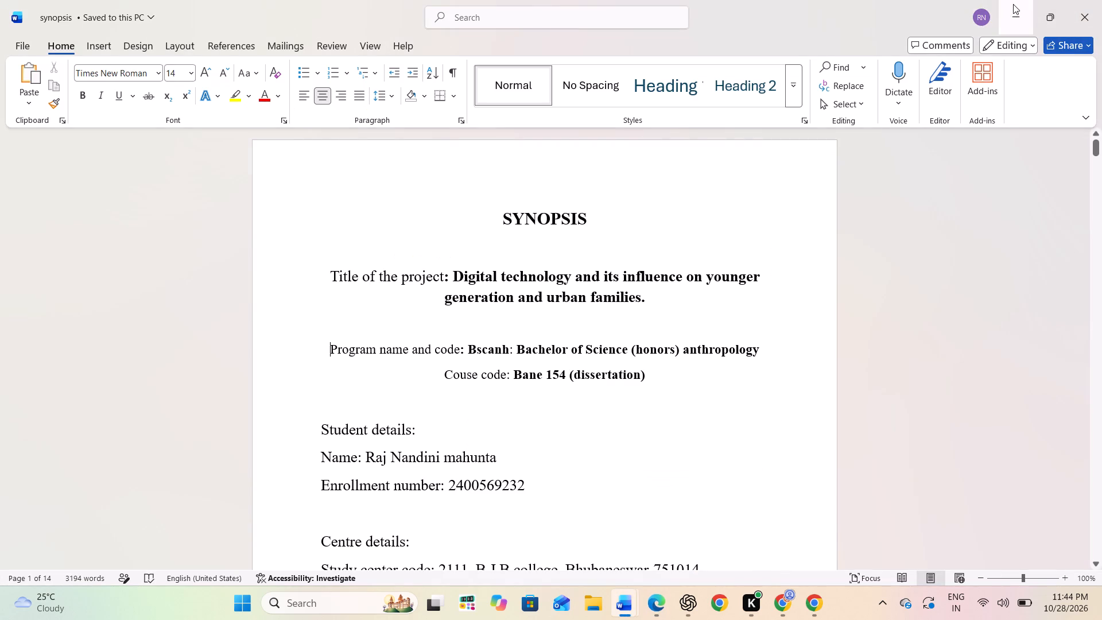
Minimize the synopsis document window.
left_click(1022, 24)
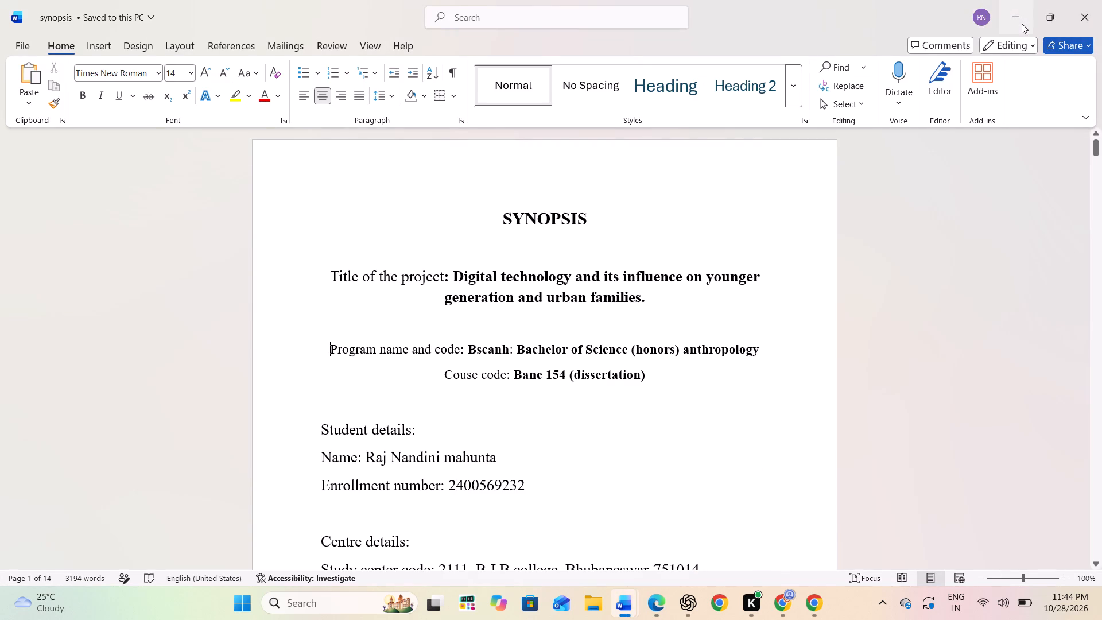
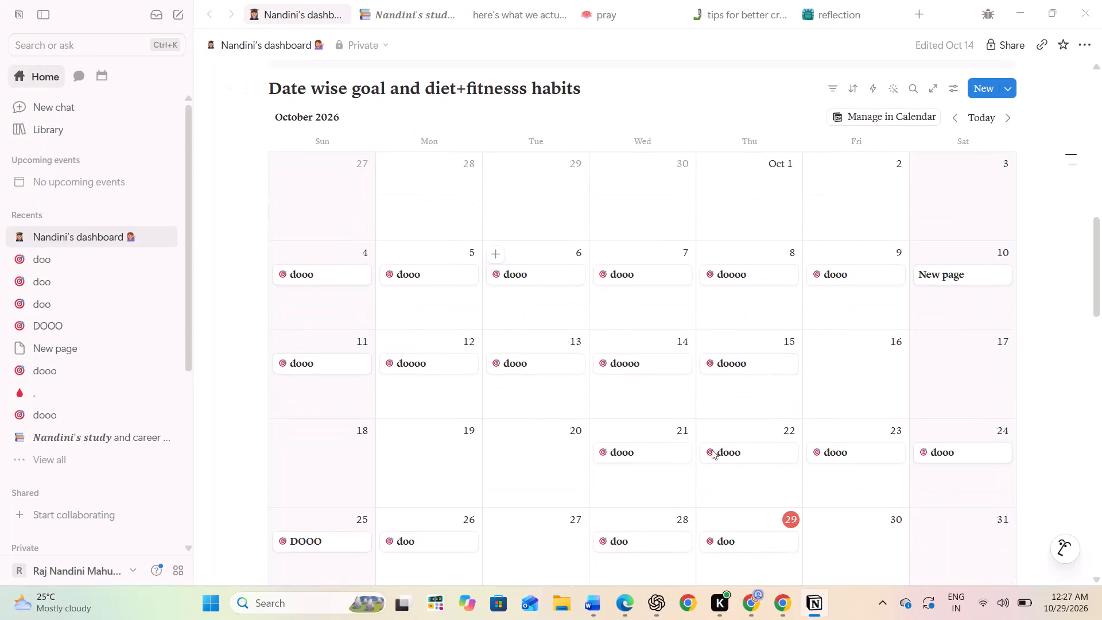
Open the October 29 "doo" entry in the date-wise goal calendar and view its to-do checklist.
scroll(585, 543, "down", 1)
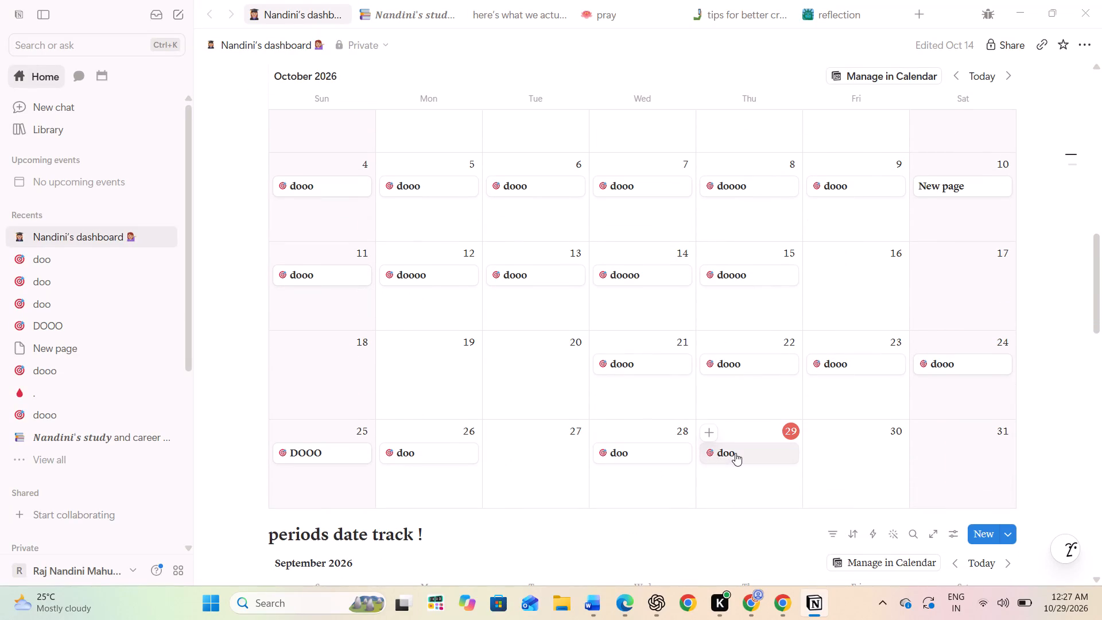
left_click(735, 453)
scroll(592, 407, "down", 4)
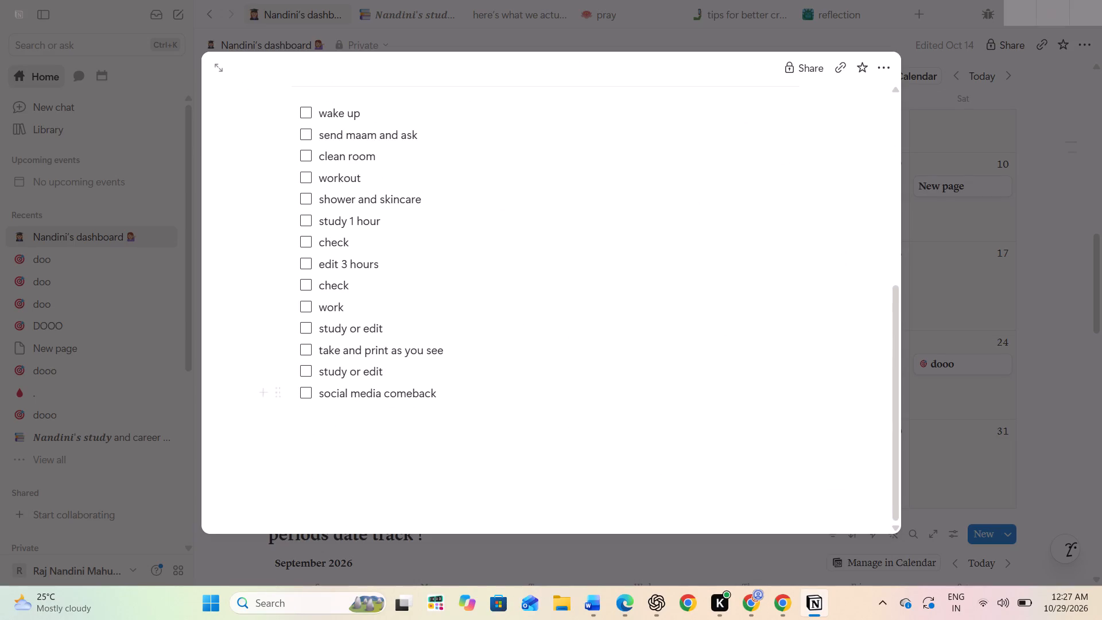
Switch to the synopsis in Word and correct "Couse code" to "Course code" on the title page.
left_click(595, 603)
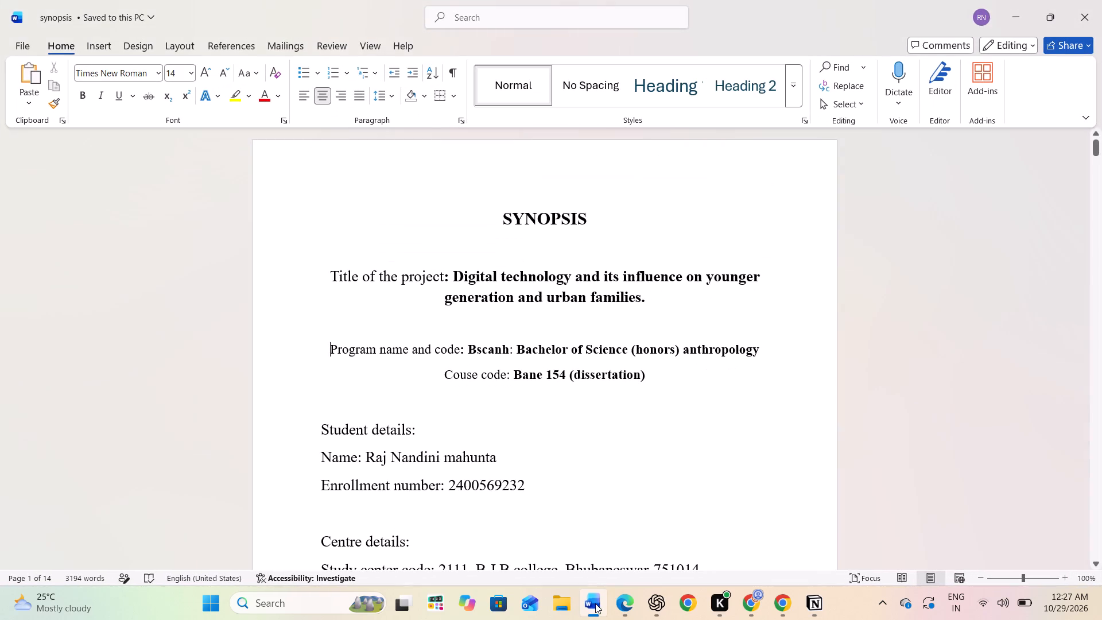
left_click(469, 375)
key("r")
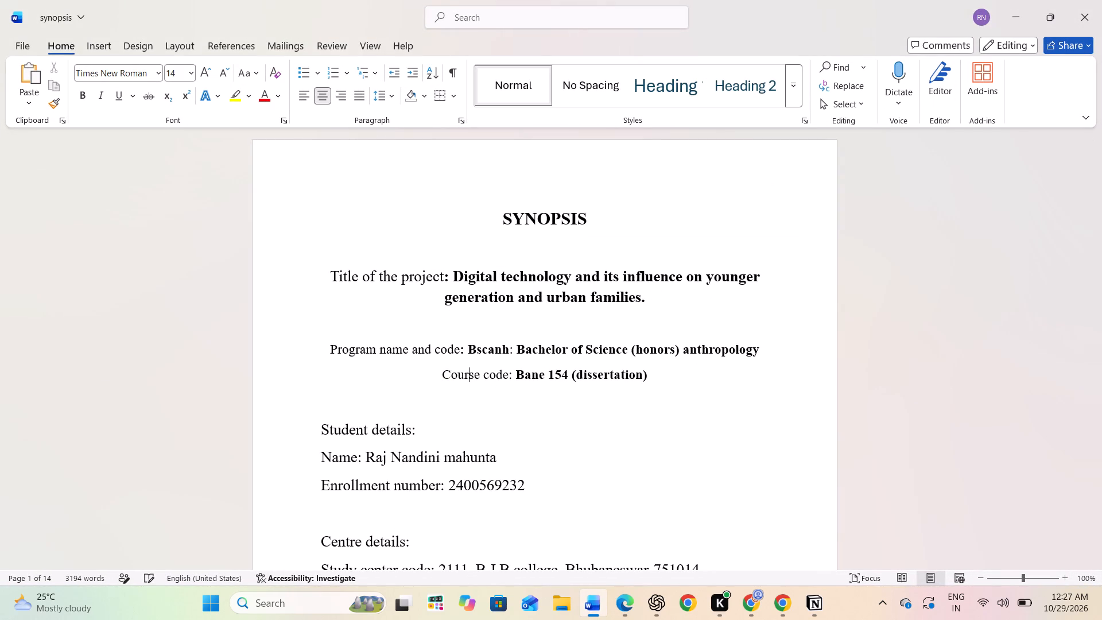
Review the synopsis from the title page details through the "Identifying the research problem" section, and minimize the document window.
scroll(588, 423, "down", 1)
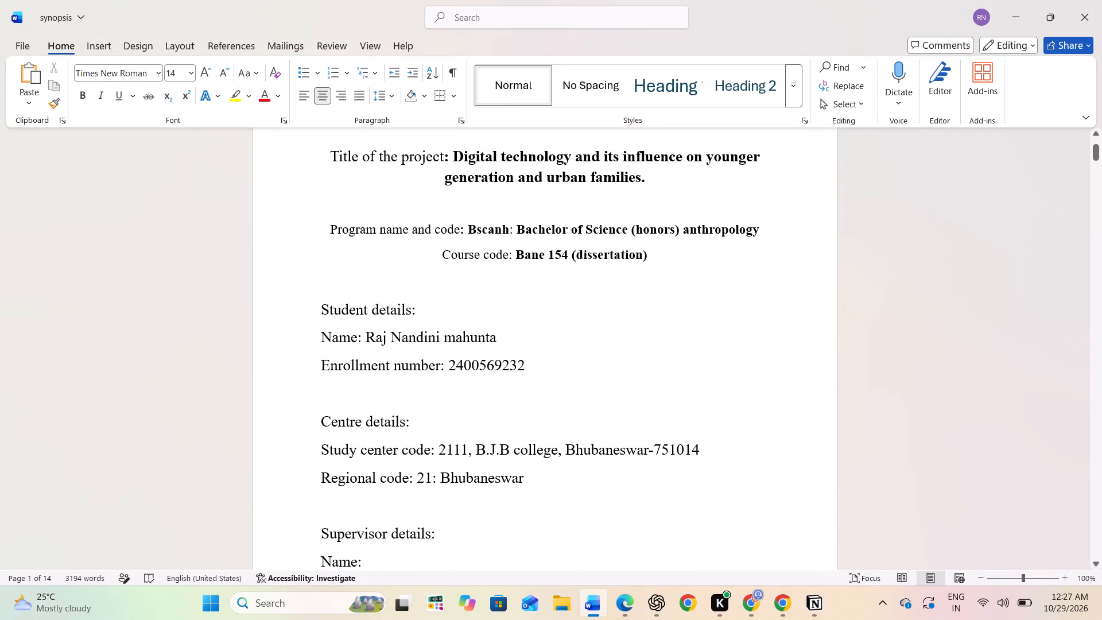
scroll(588, 423, "down", 1)
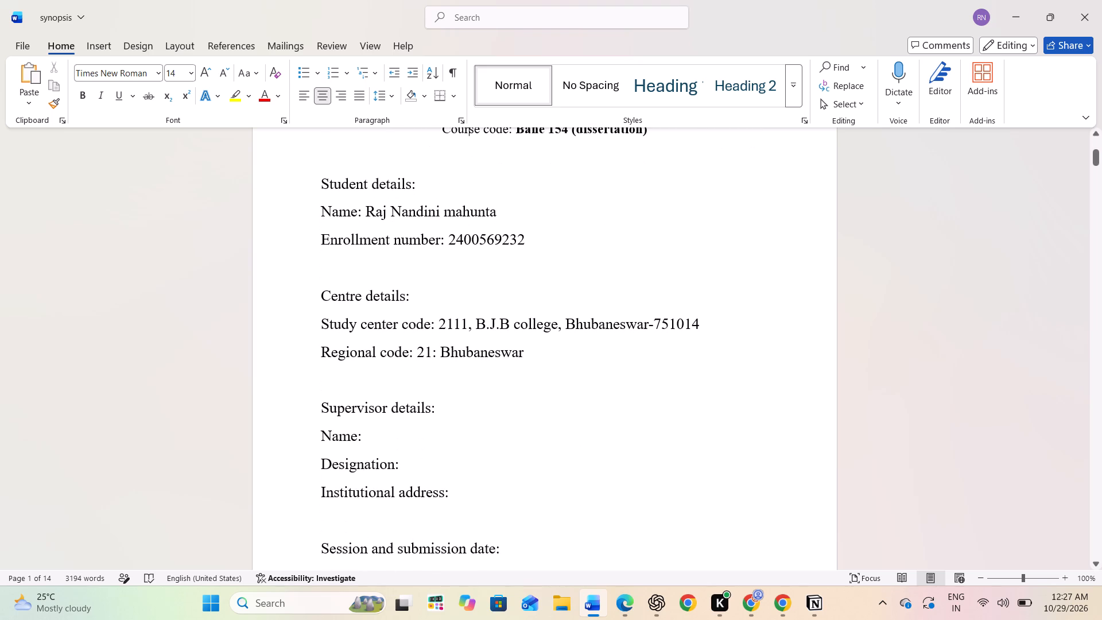
scroll(588, 423, "down", 2)
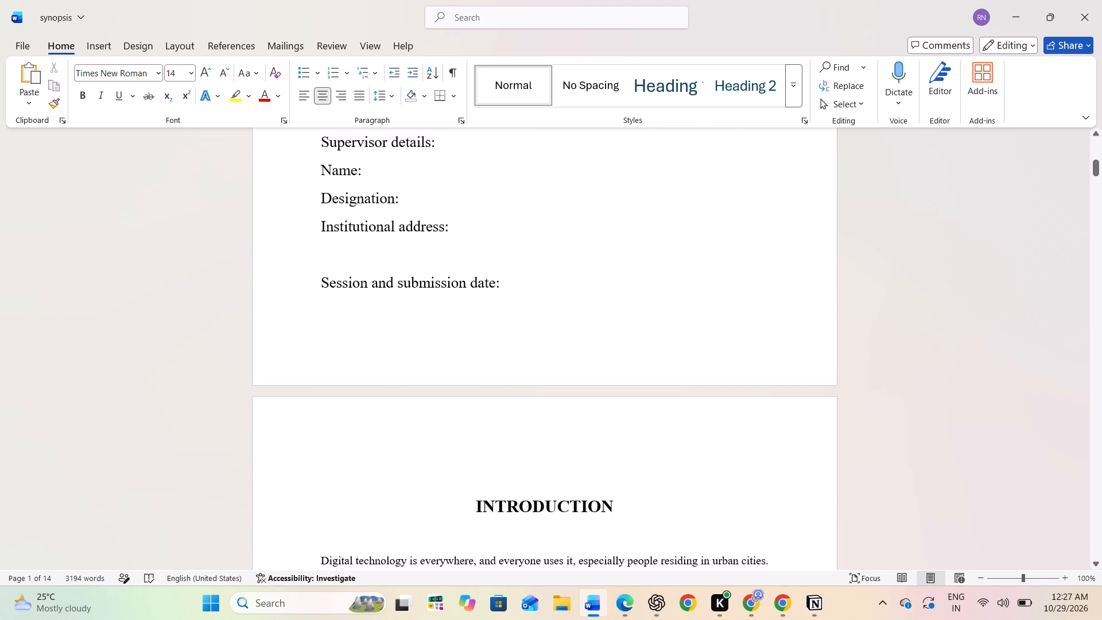
scroll(588, 423, "down", 5)
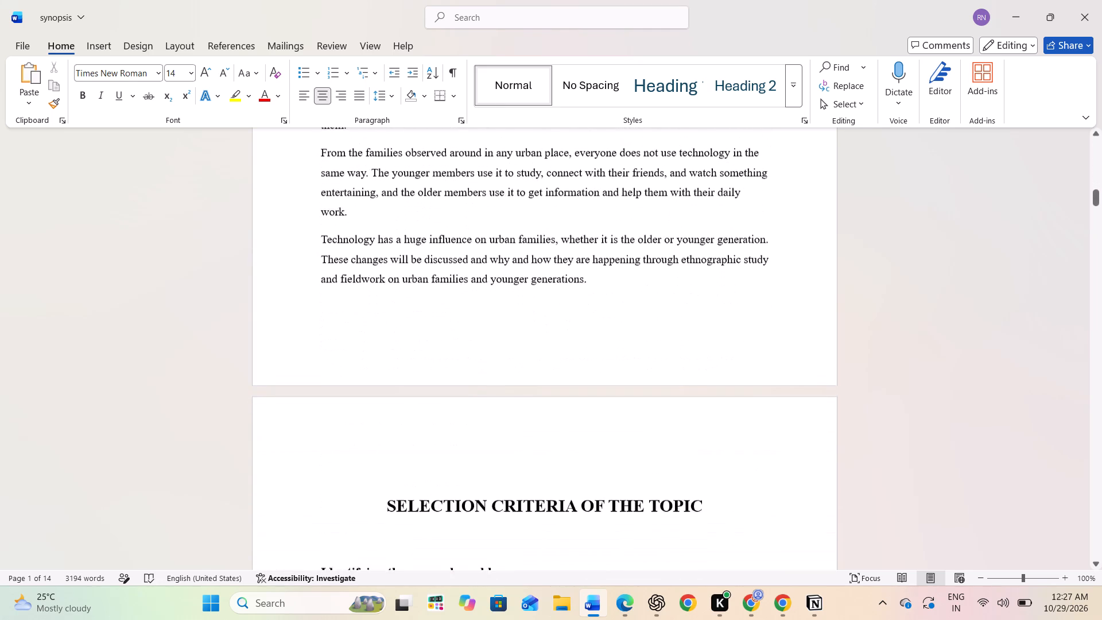
scroll(588, 423, "down", 2)
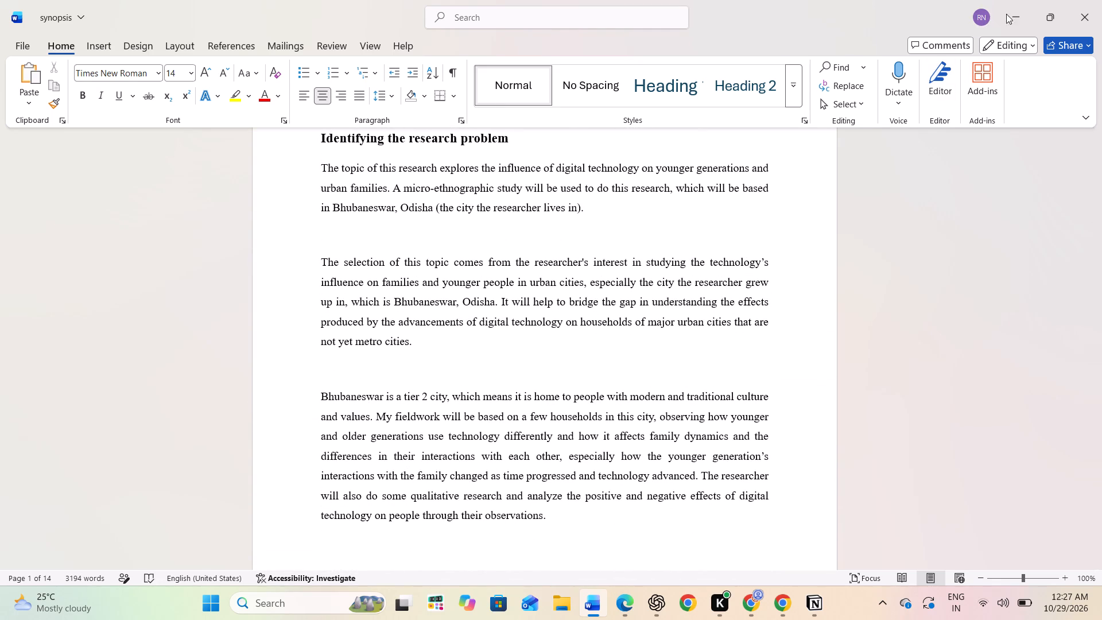
left_click(1012, 14)
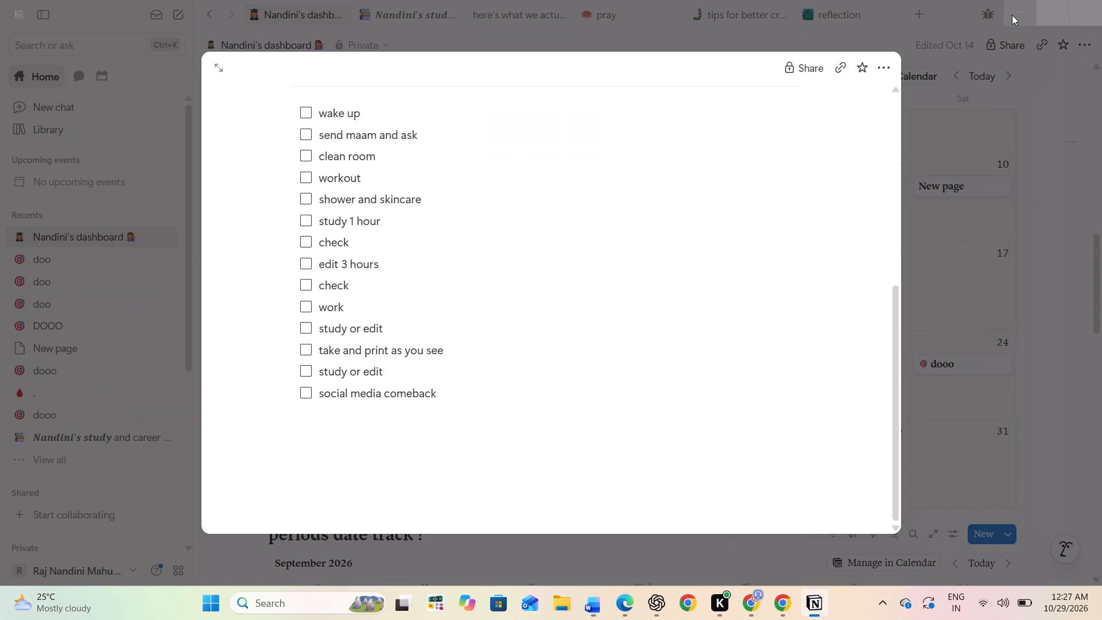